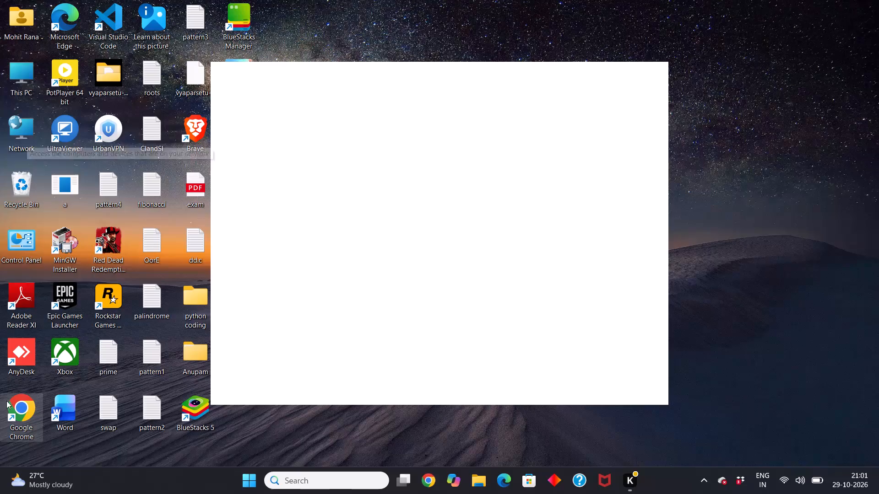
Open Google Chrome in a maximized window and search Google for "etcm ticollege".
double_click(19, 408)
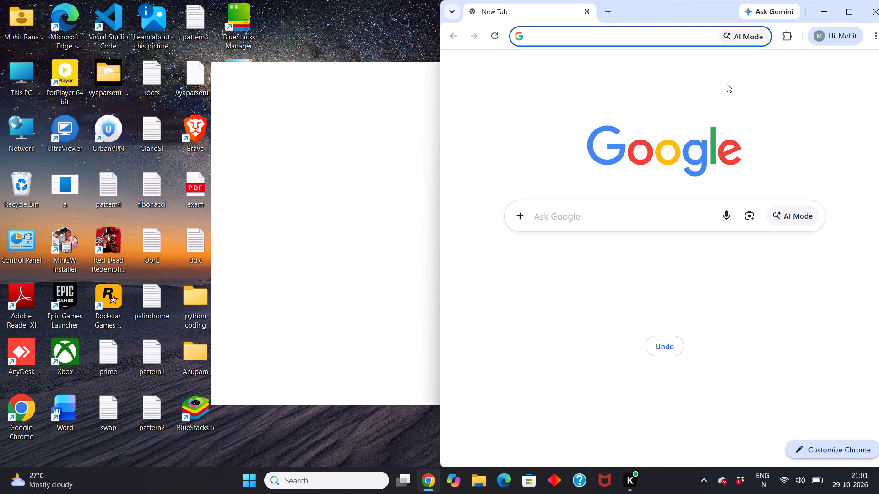
click(851, 17)
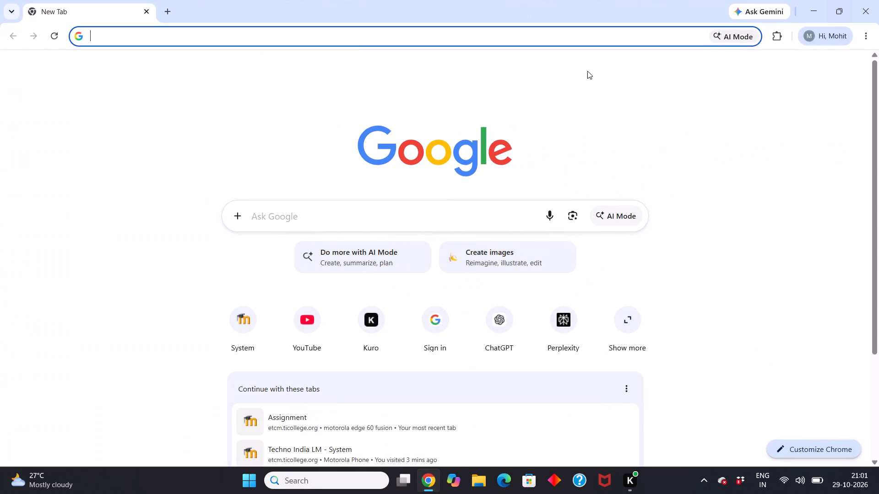
click(373, 200)
text(etci)
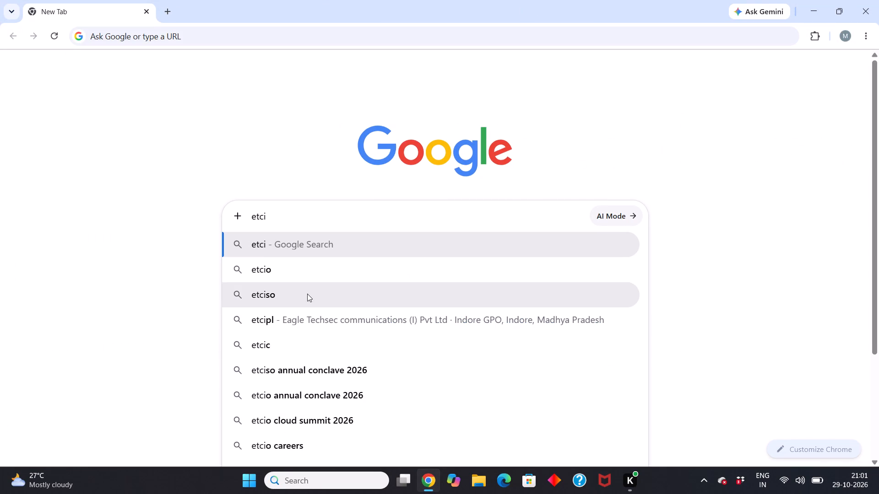
key(BackSpace)
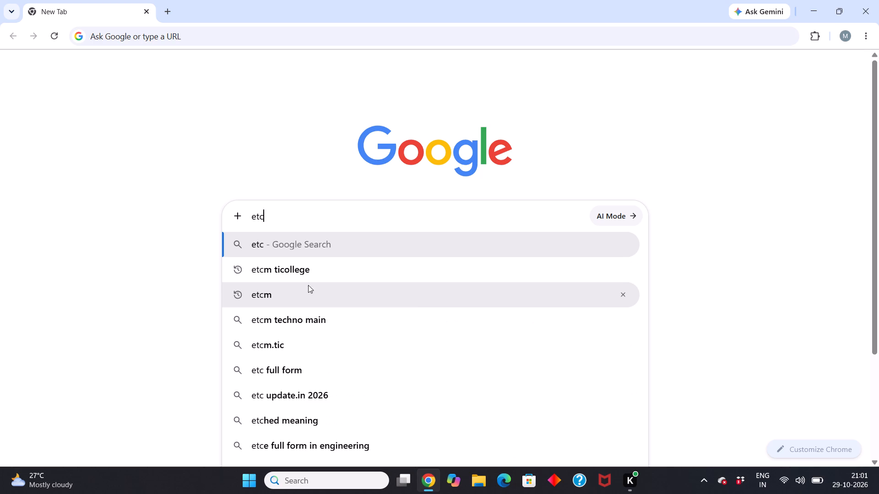
click(265, 270)
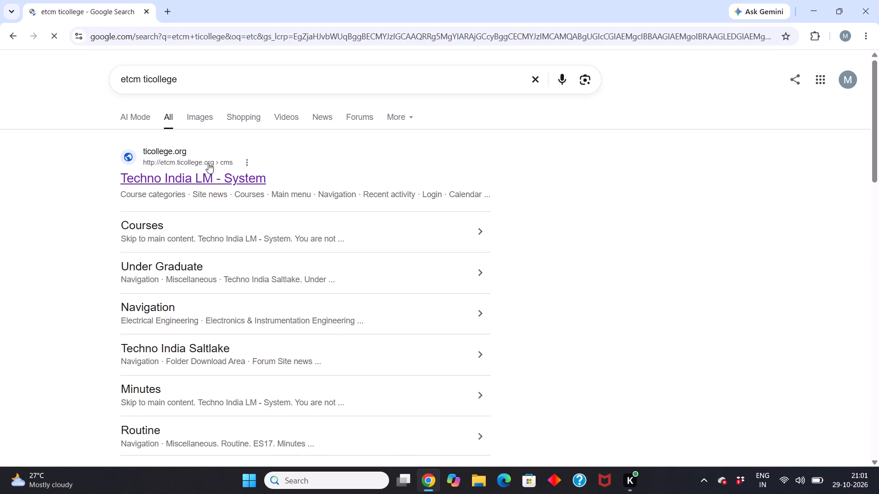
Open the Techno India LM - System search result and try reloading the etcm.ticollege.org/cms page.
click(196, 174)
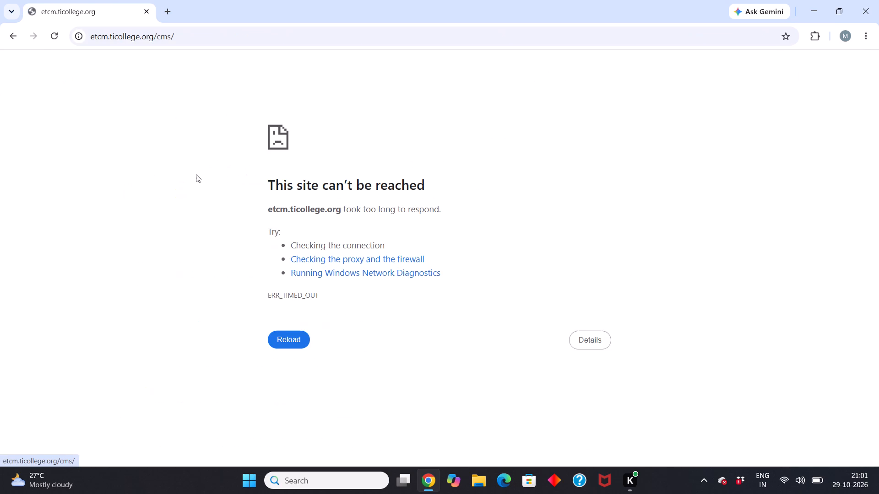
click(302, 347)
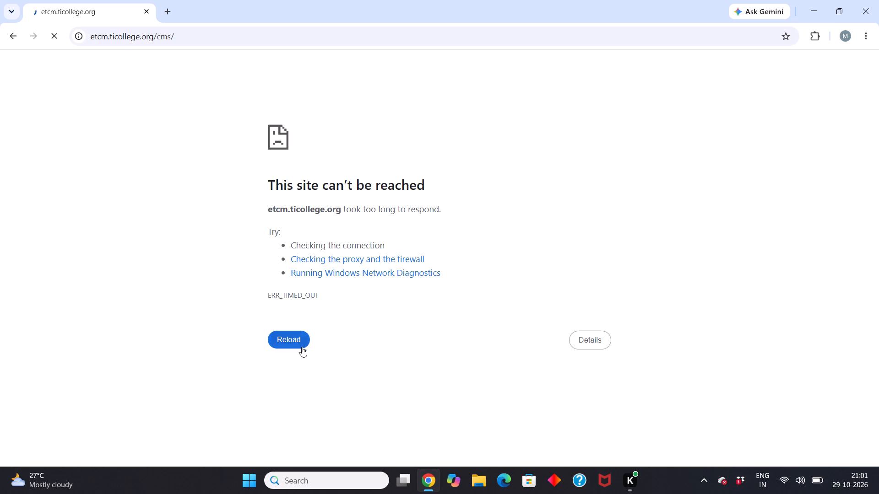
click(302, 347)
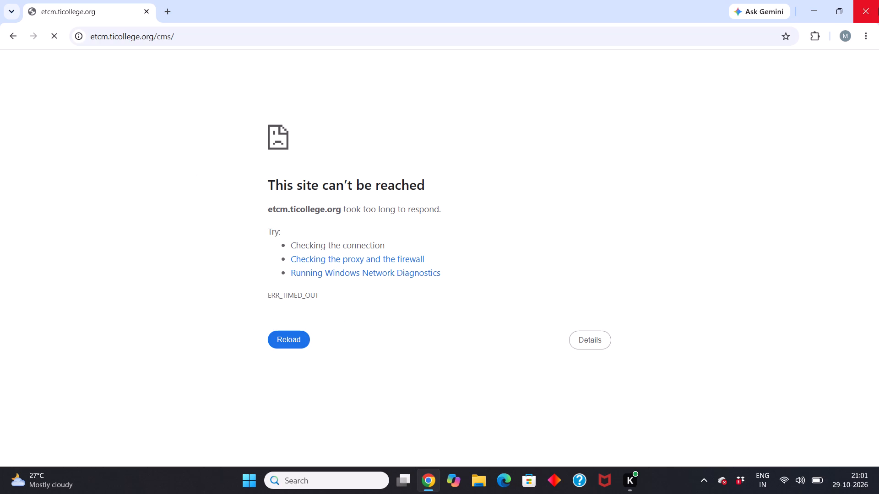
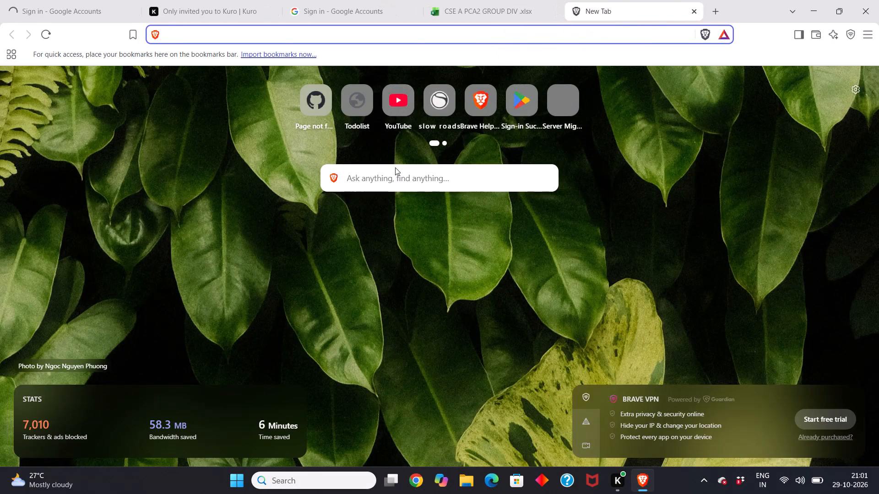
In Brave's new tab page, begin a web search for the college site with the query text "etcmti".
click(395, 173)
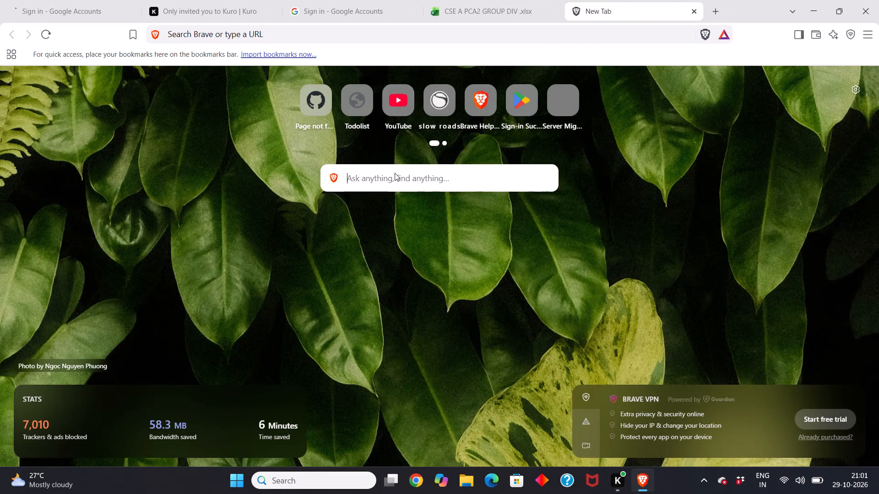
text(etc)
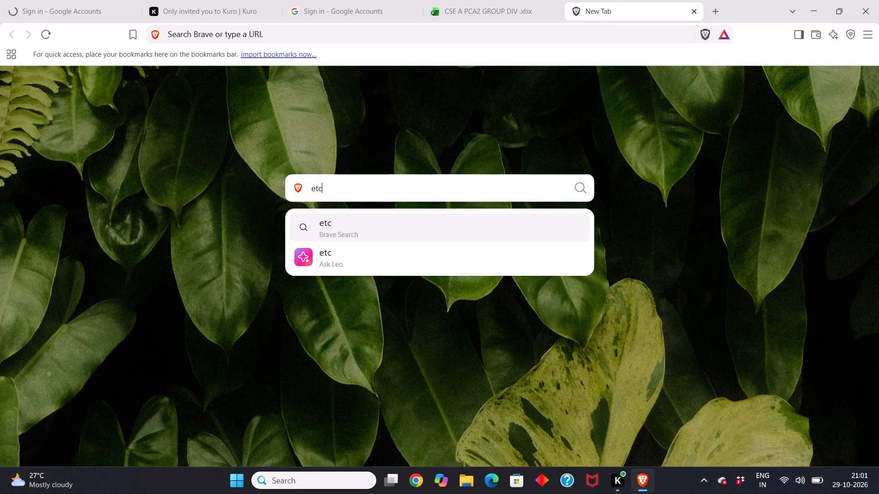
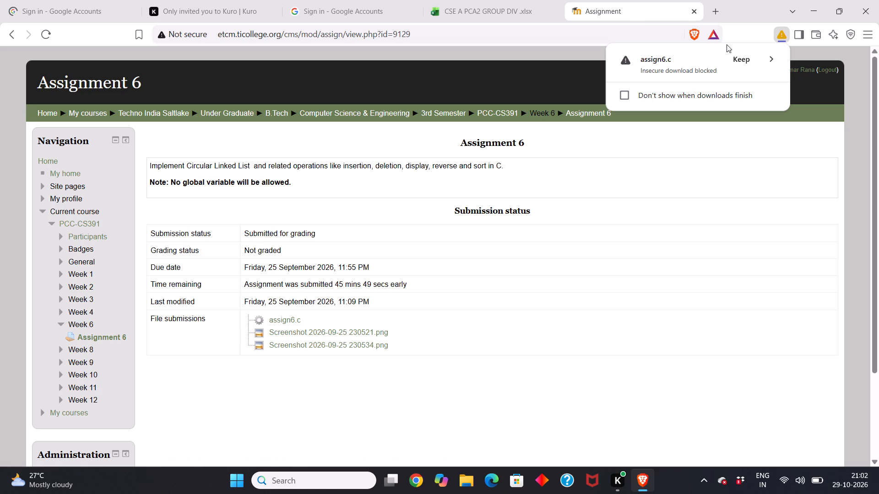
Keep the blocked download of assign6.c.
click(746, 59)
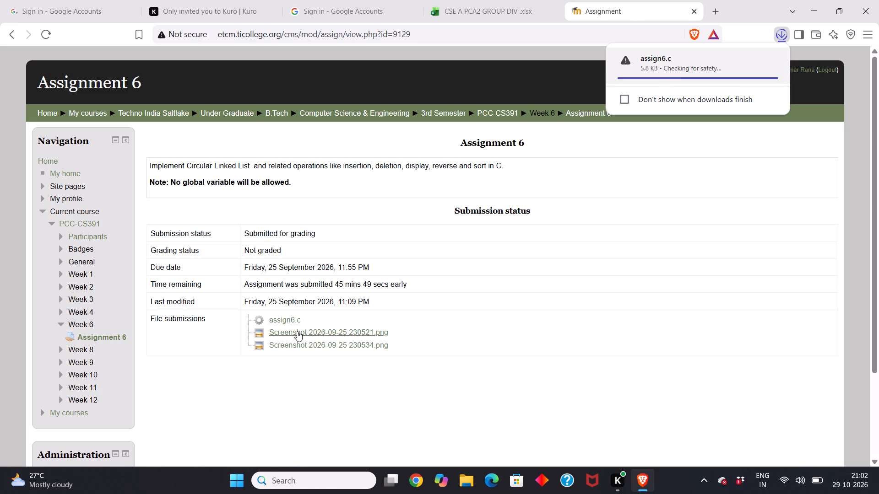
Download Assignment 6's first submitted screenshot, ending 230521, to the Downloads folder as "assign6.1".
click(297, 331)
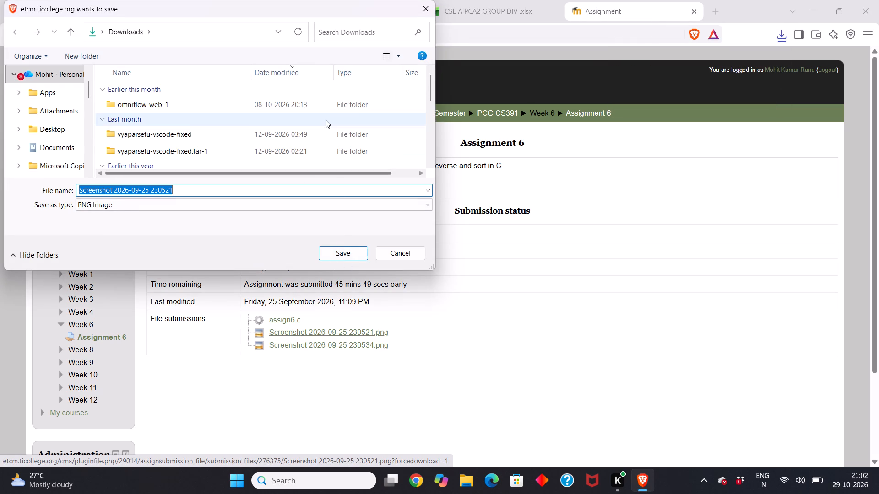
scroll(326, 120, down, 6)
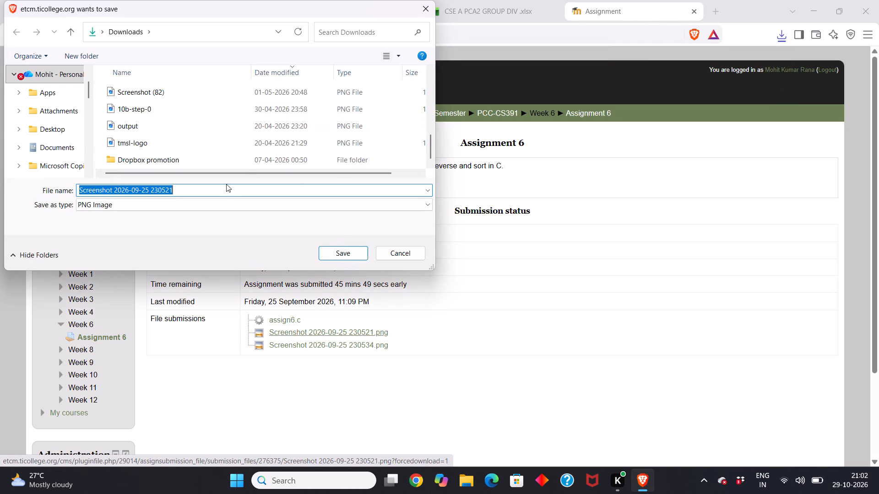
text(assign)
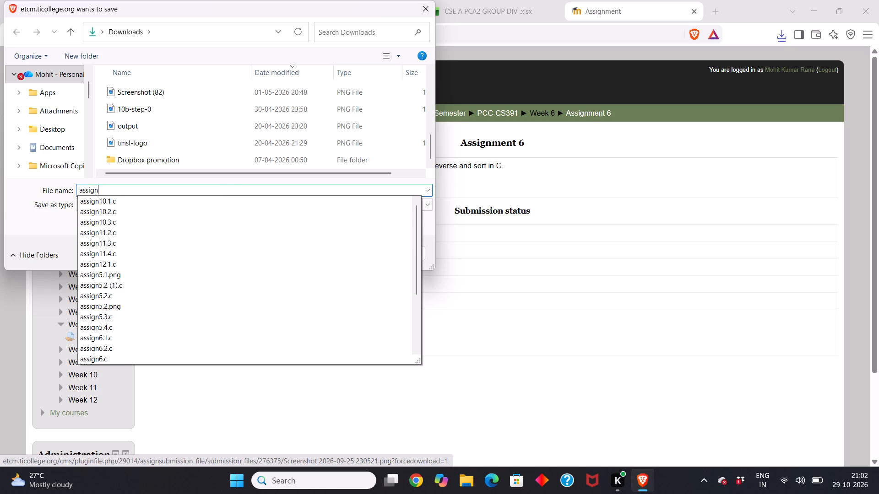
key(6)
text(.1)
click(340, 255)
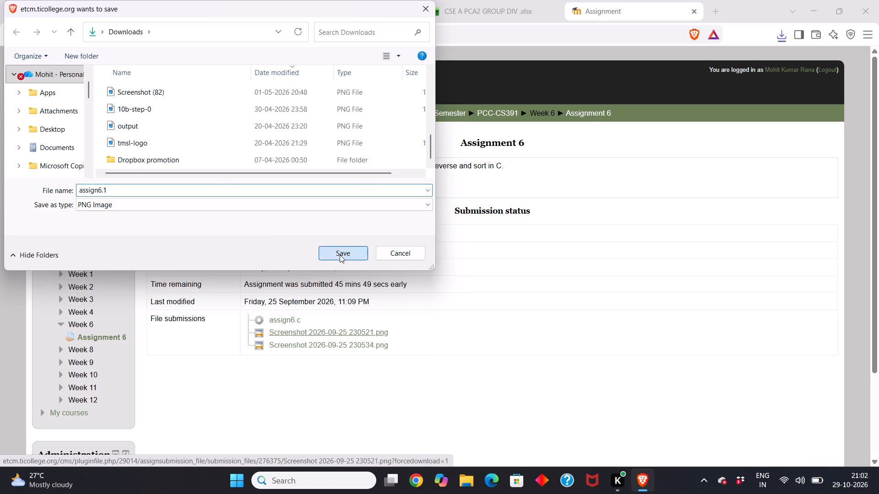
Download Assignment 6's second submitted screenshot, ending 230534, to the Downloads folder as "assign6.2".
click(286, 342)
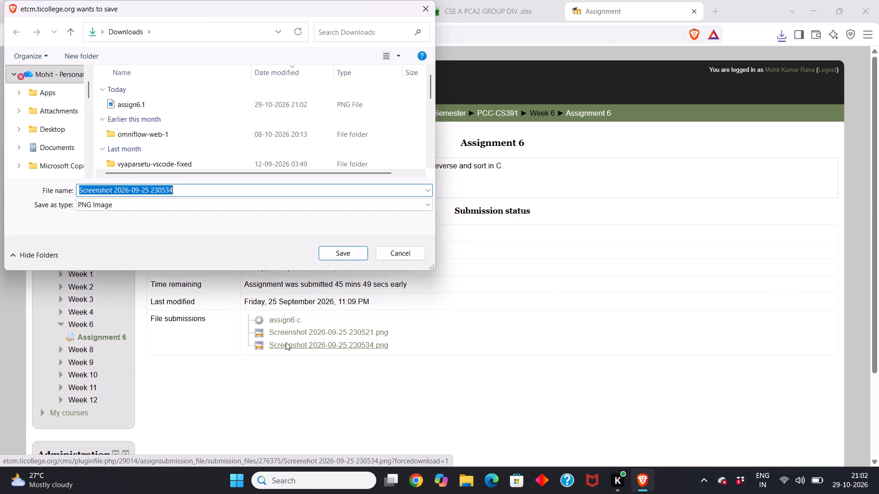
text(assign)
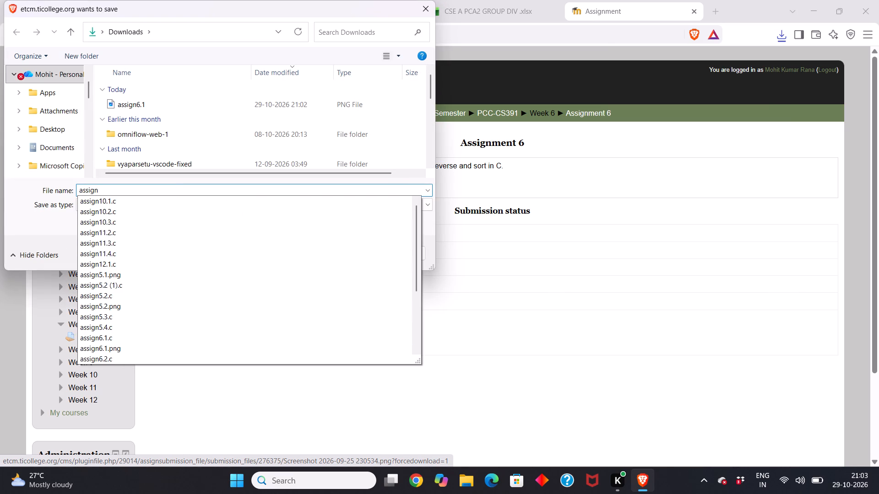
text(6.2)
key(Return)
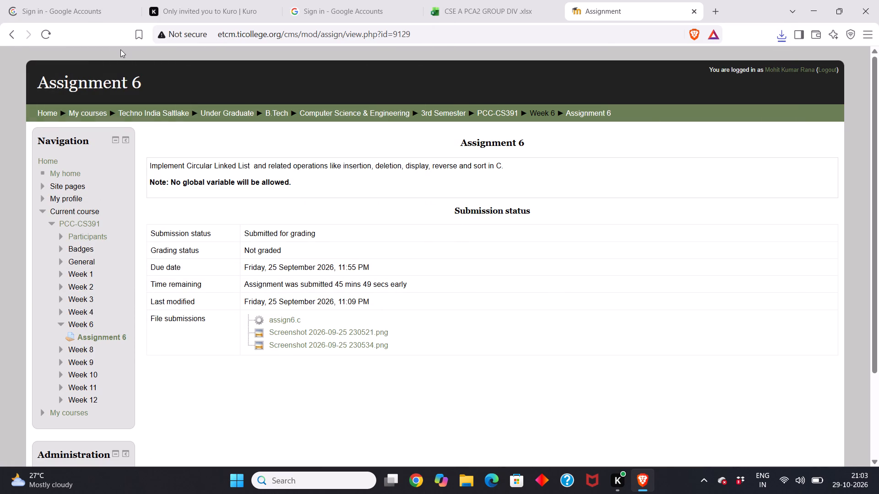
Go back to the course page, open Assignment 7 under Week 8 and save its assign7.c submission to Downloads.
click(12, 32)
scroll(363, 264, down, 1)
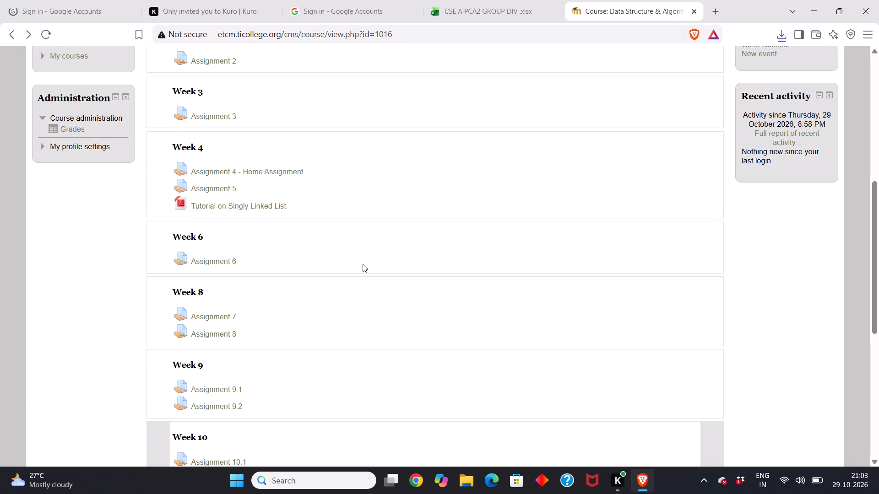
scroll(363, 264, down, 1)
click(200, 257)
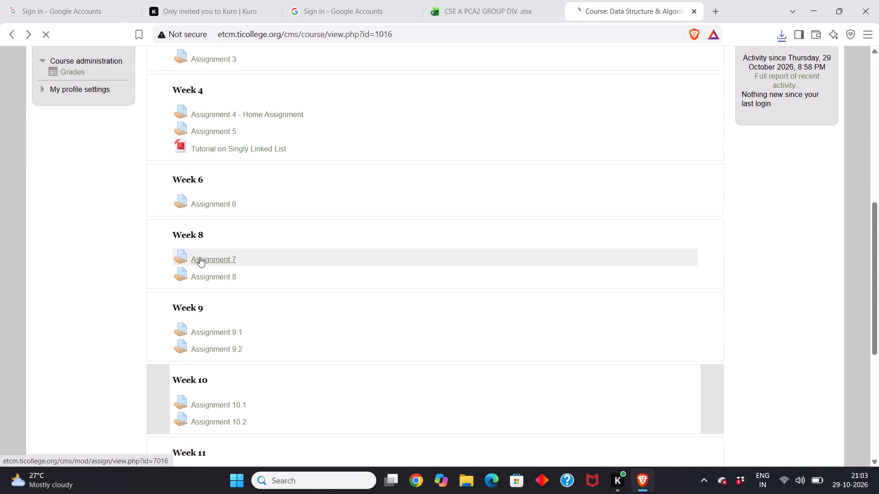
click(782, 29)
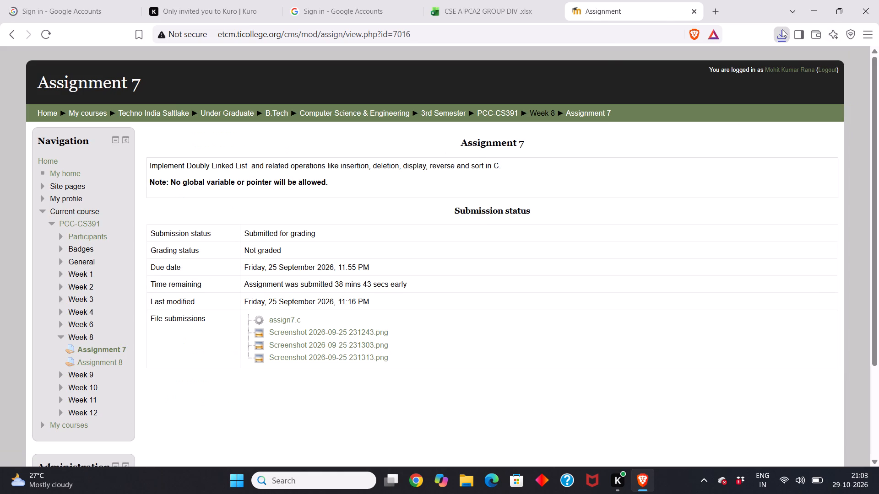
click(782, 29)
click(282, 317)
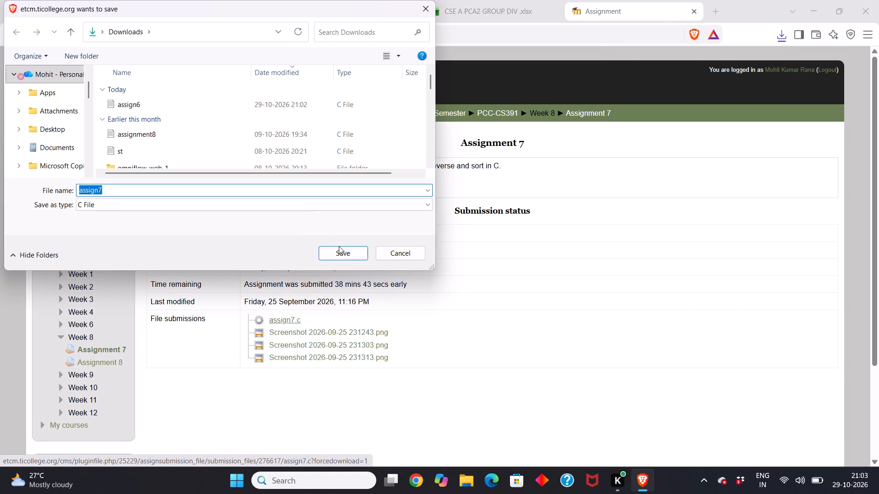
click(335, 252)
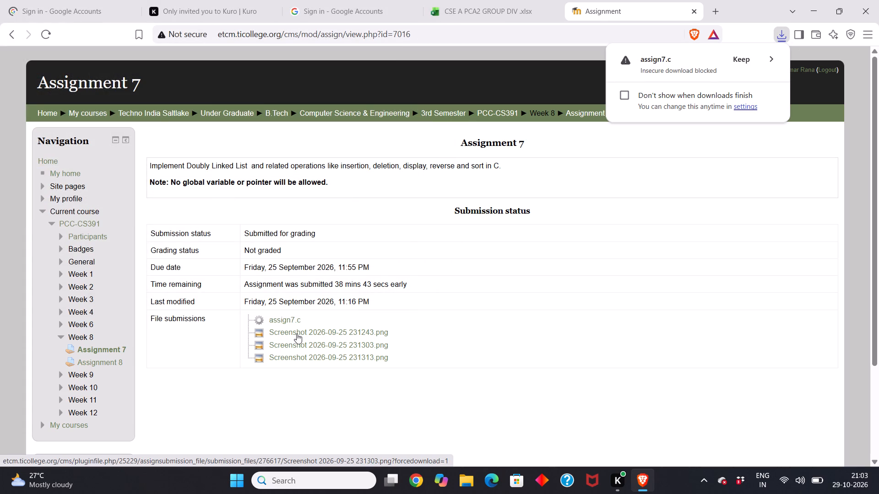
Download Assignment 7's first submitted screenshot, ending 231243, to the Downloads folder as "assign7.1".
click(297, 333)
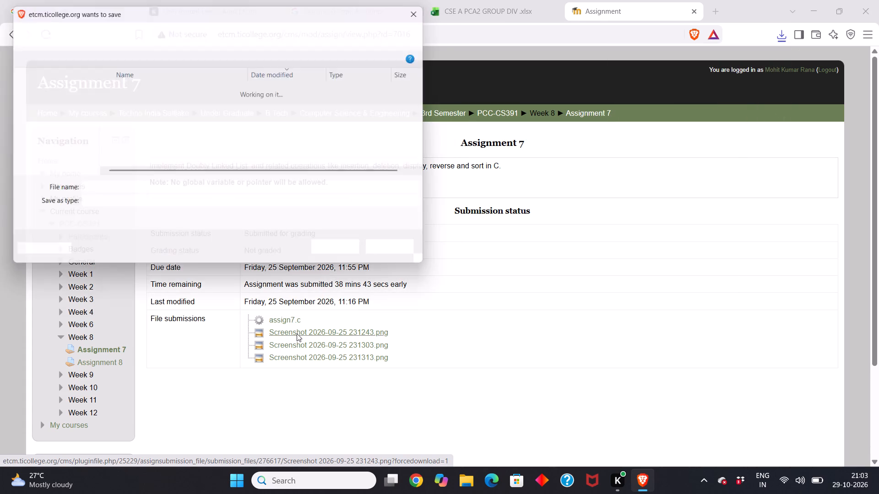
text(assign)
text(7.)
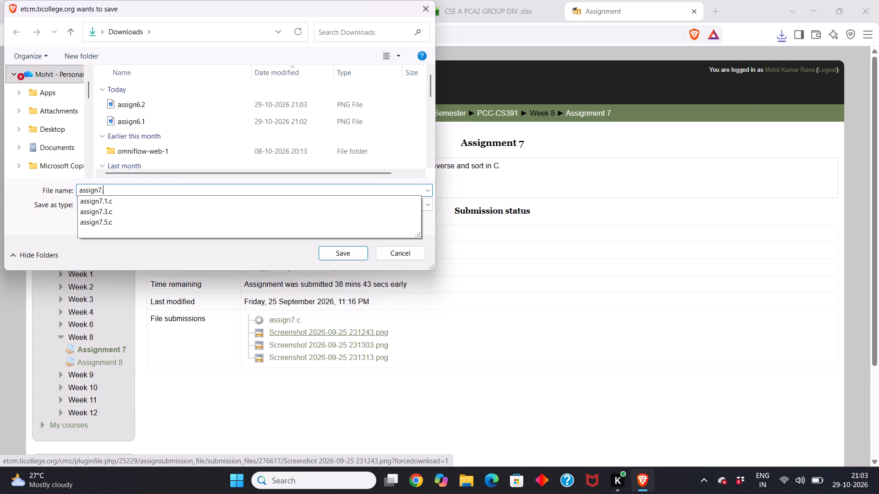
key(1)
key(Return)
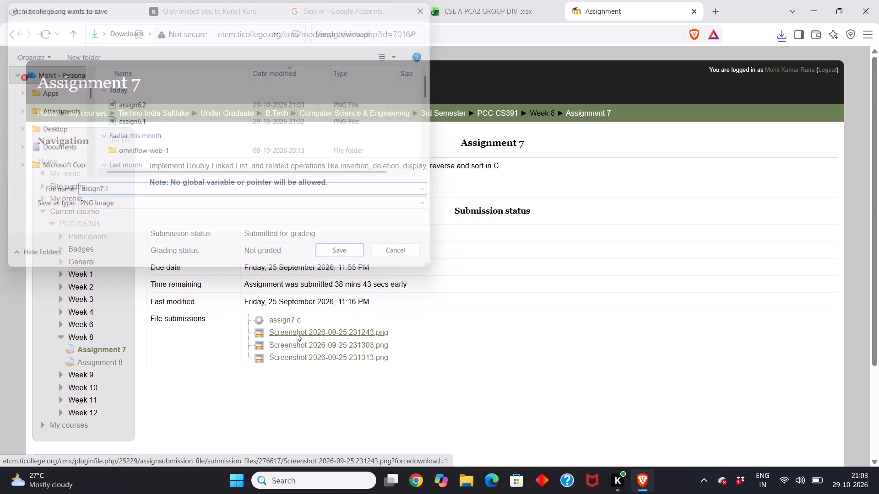
Download Assignment 7's second submitted screenshot, ending 231303, to the Downloads folder as "assign7.2".
click(336, 346)
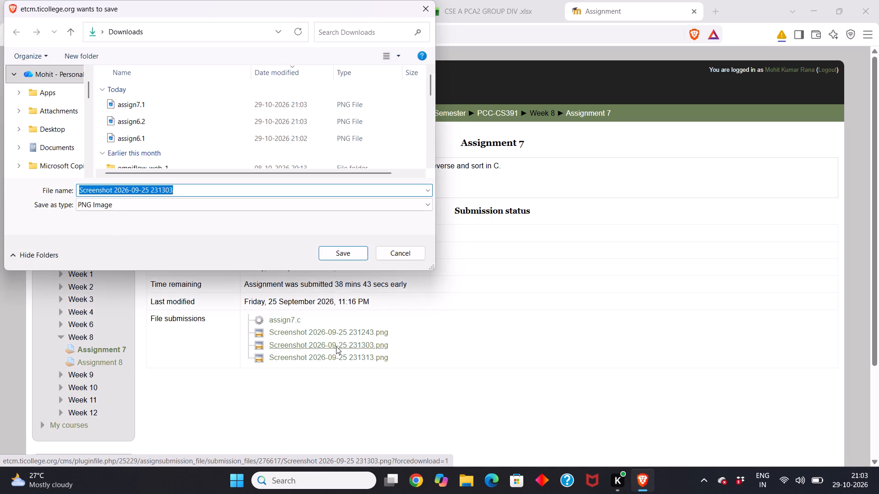
text(assig)
key(n)
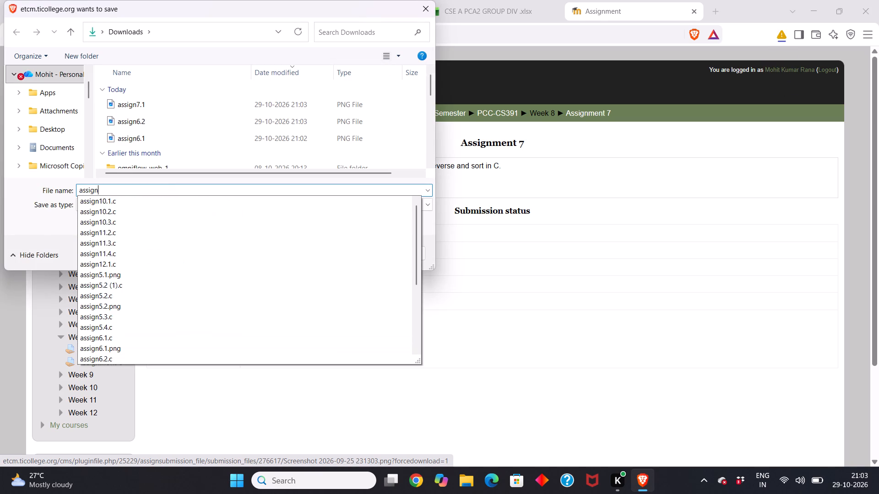
text(7.2)
key(Return)
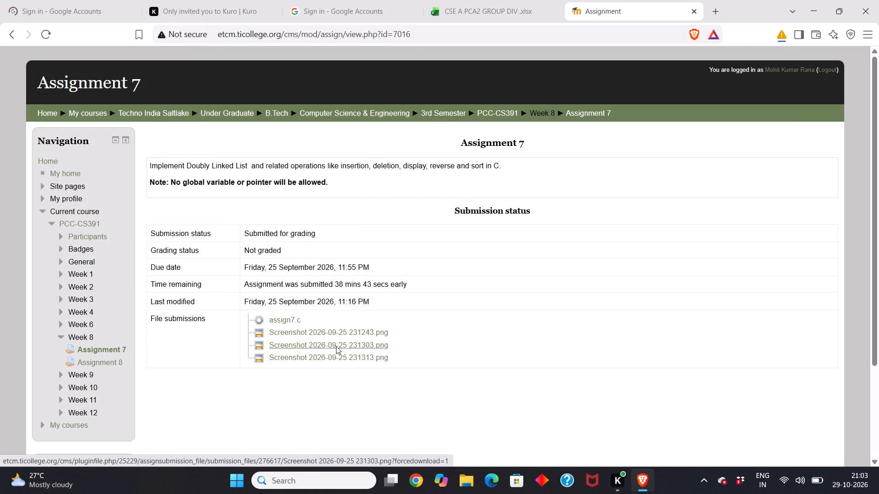
Download Assignment 7's third submitted screenshot, ending 231313, to the Downloads folder as "assign7.3".
click(336, 354)
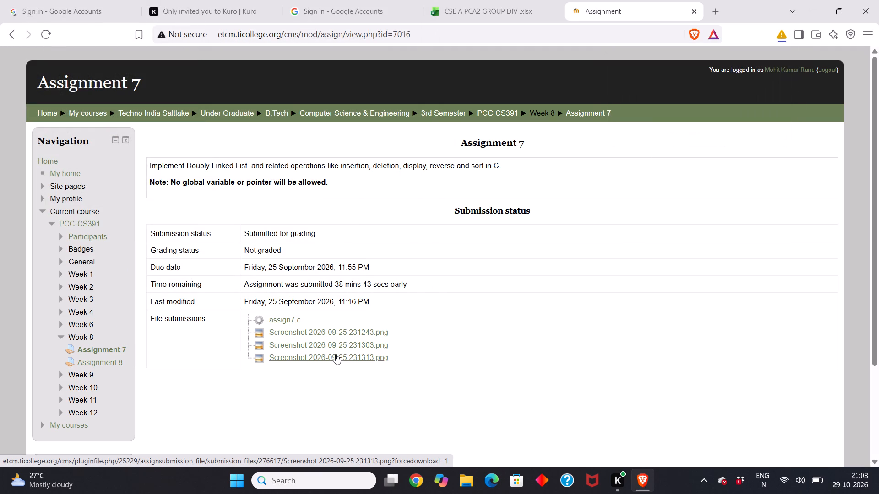
text(assigns)
key(BackSpace)
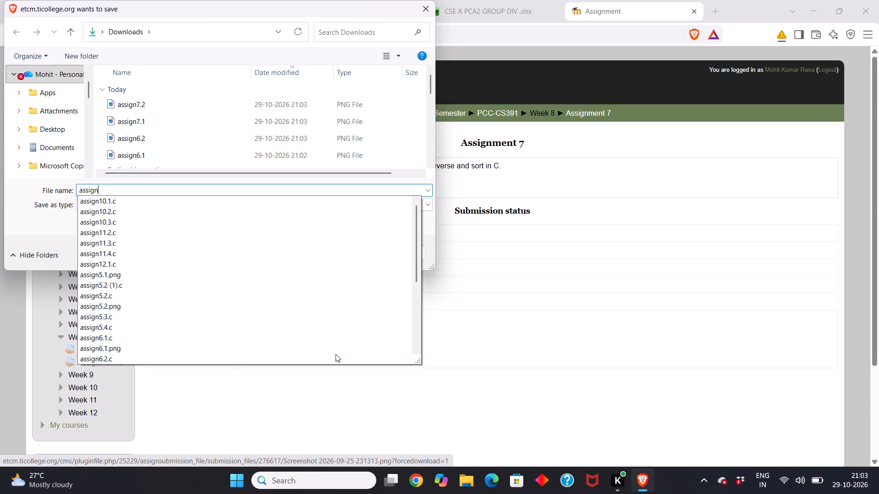
text(7,)
key(BackSpace)
text(.3)
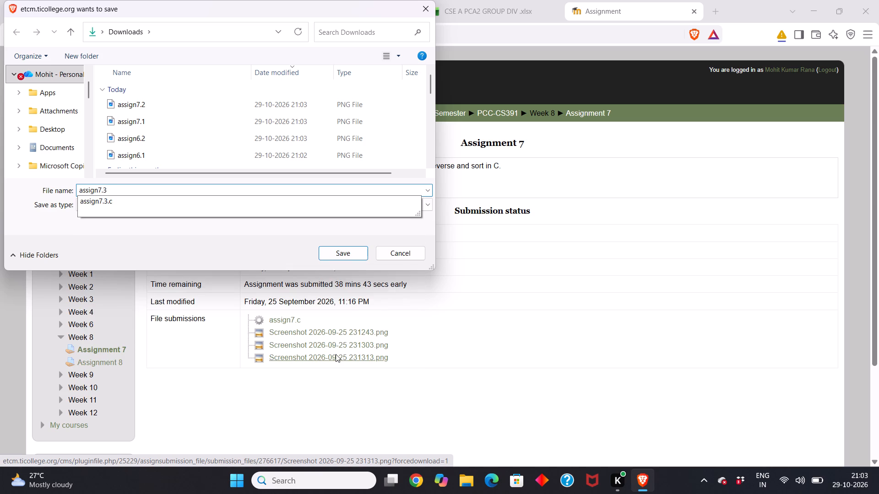
key(Return)
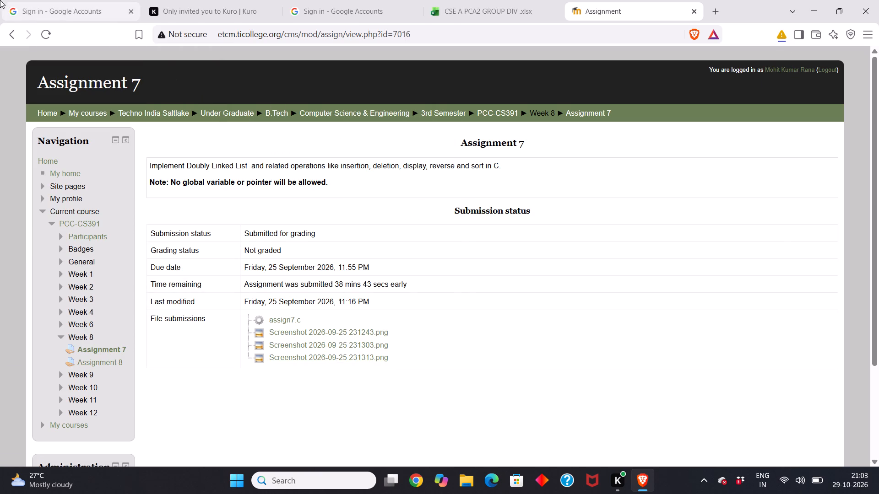
Go back to the course page, open Assignment 8 and save its assignment8.c submission under the suggested name "assignment8 (1)".
click(17, 30)
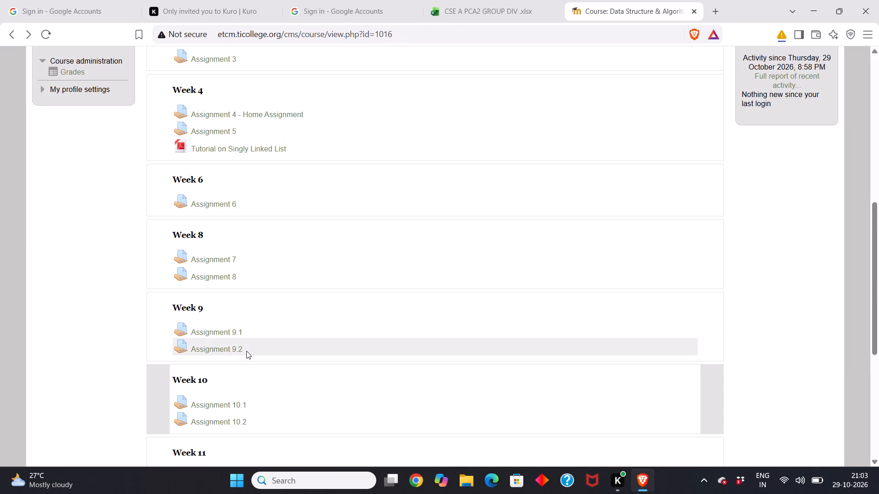
scroll(246, 351, down, 1)
click(224, 222)
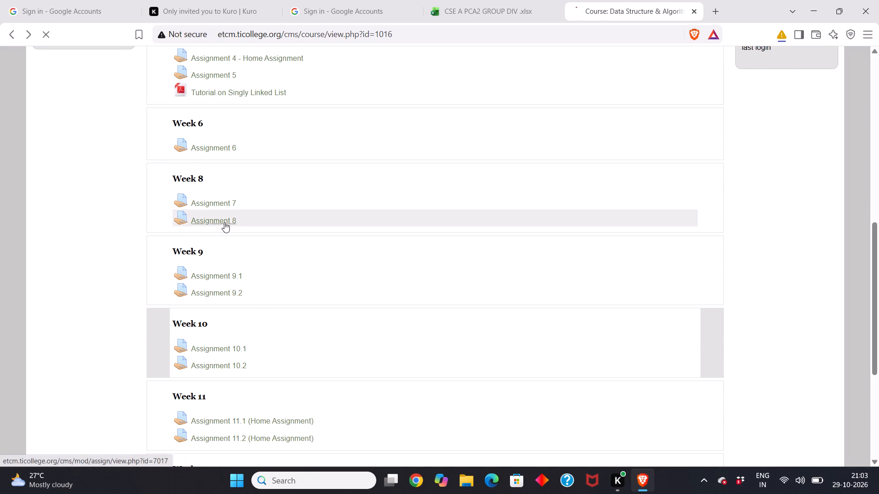
click(306, 322)
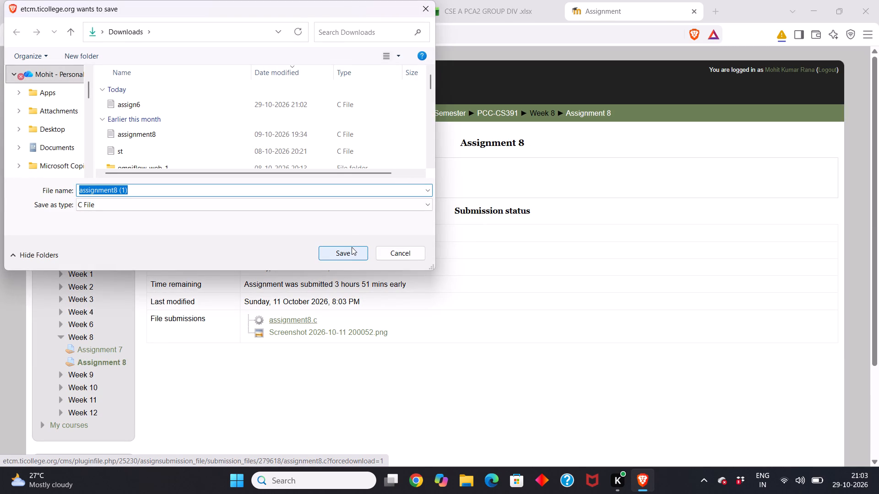
click(348, 252)
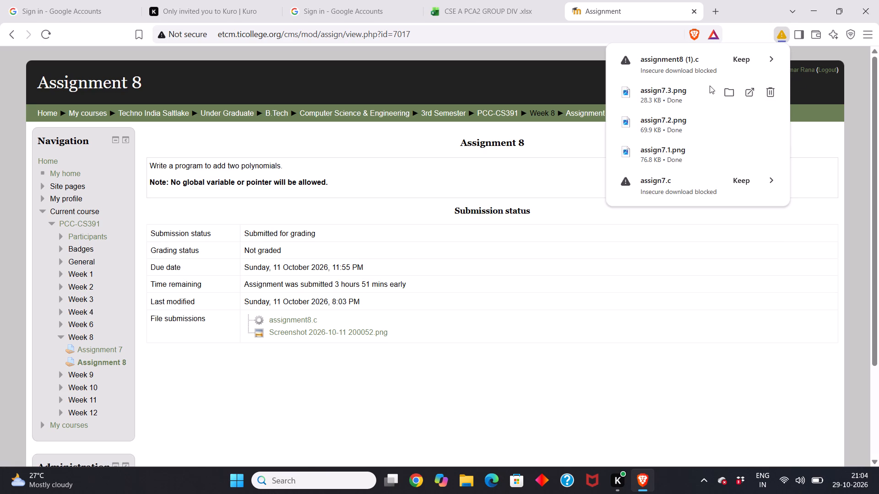
Keep the blocked downloads of assignment8 (1).c and assign7.c.
click(740, 56)
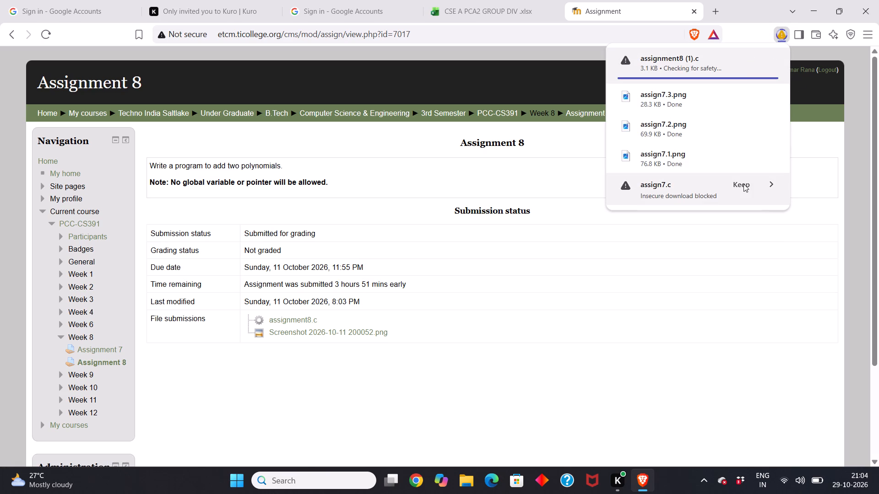
click(744, 184)
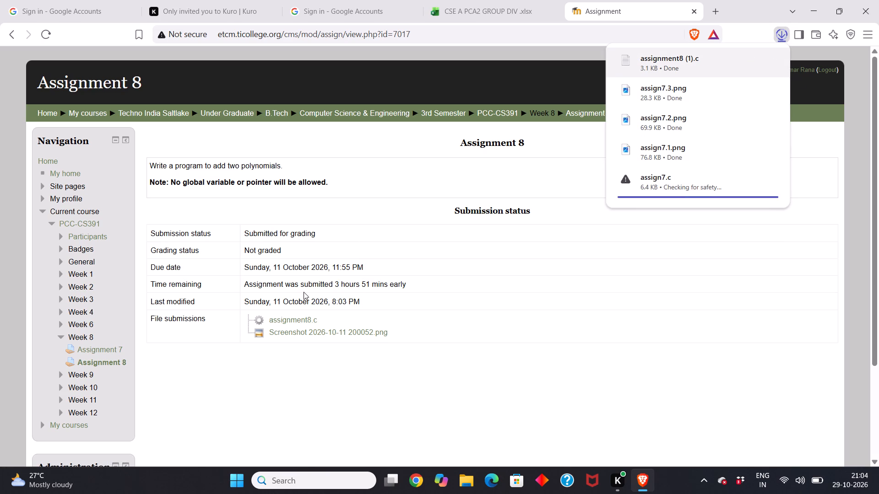
Start downloading Assignment 8's submitted screenshot, Screenshot 2026-10-11 200052.png.
click(288, 331)
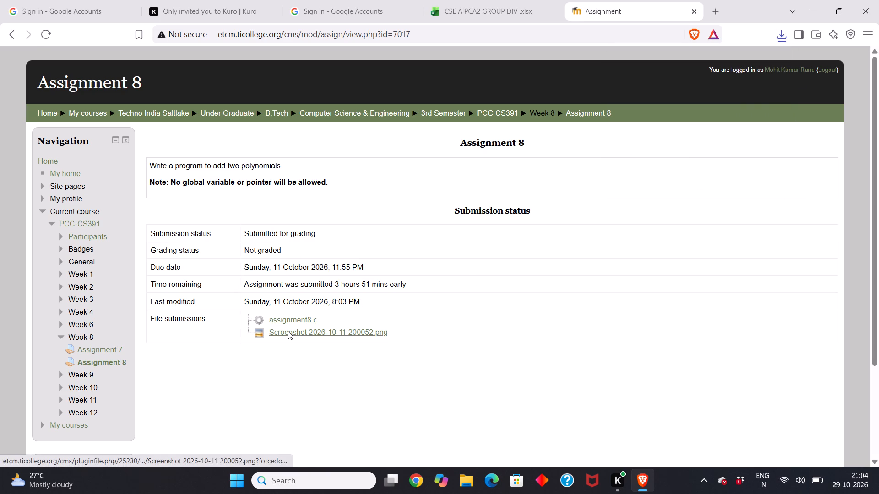
Save Assignment 8's submitted screenshot under the name "assign8.1".
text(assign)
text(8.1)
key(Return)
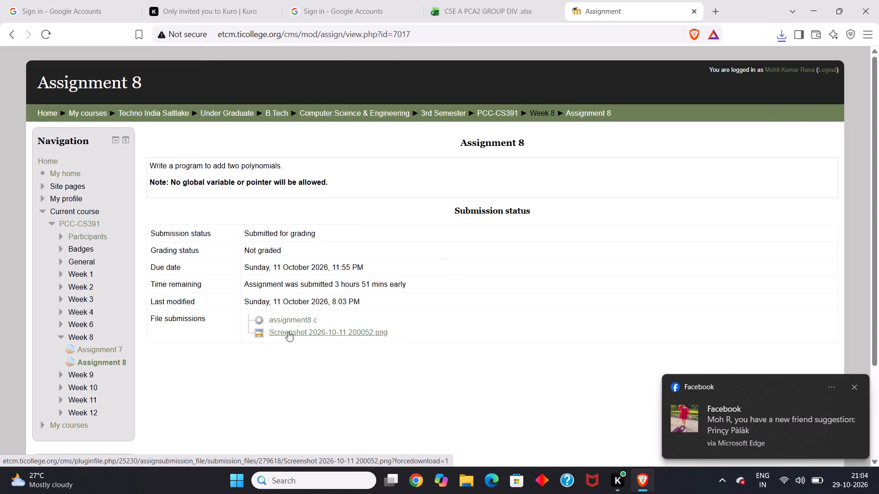
Go back to the course page, dismiss the Facebook notification, open Week 9's Assignment 9.1 and start downloading its 9.1.c submission.
click(10, 32)
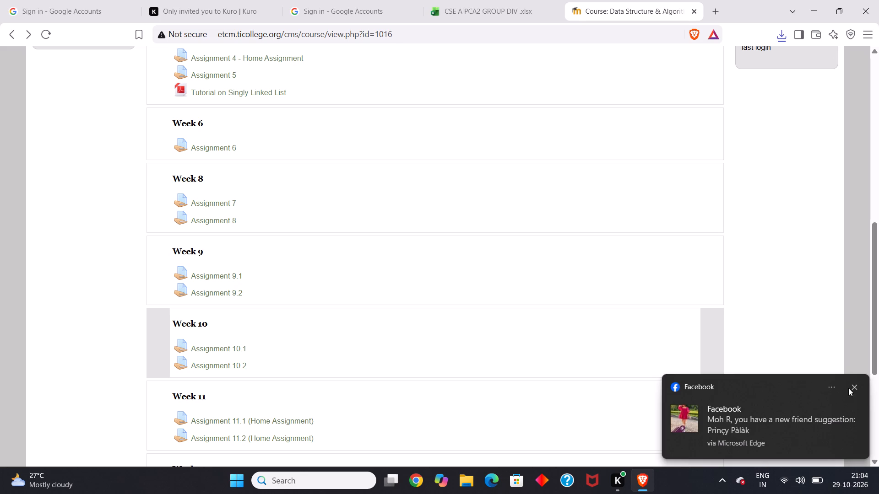
click(853, 386)
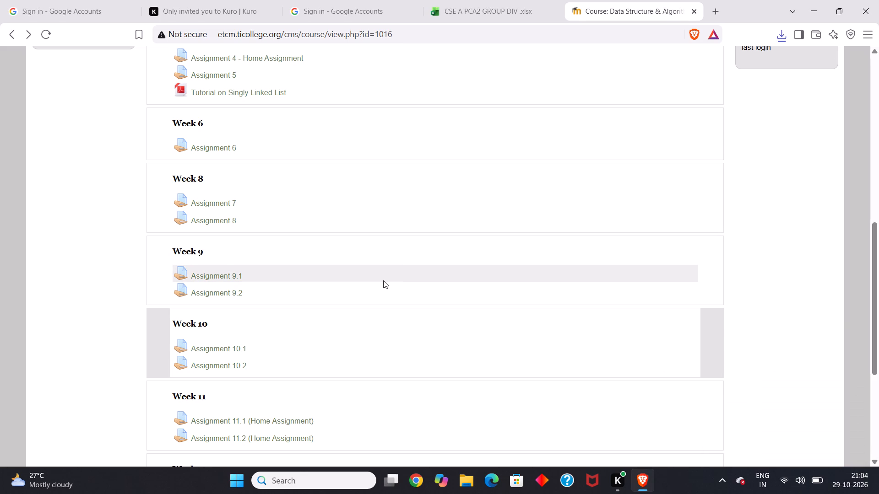
click(207, 276)
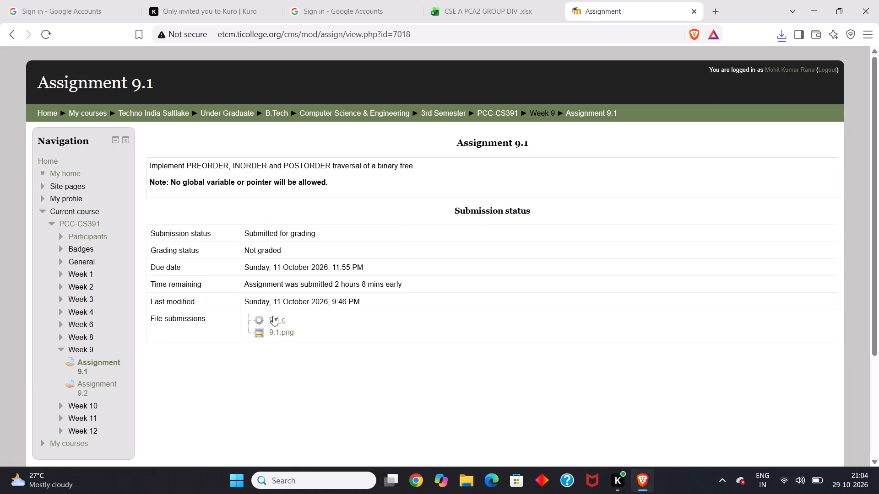
click(273, 316)
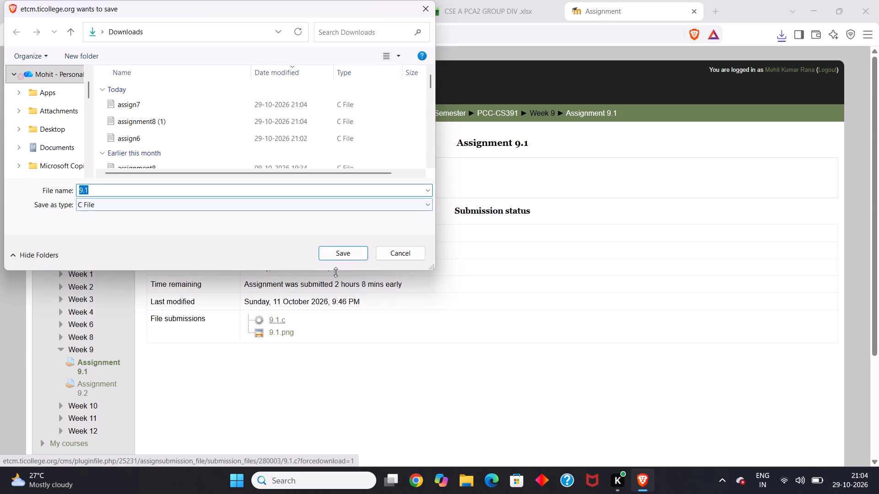
Save Assignment 9.1's submitted files 9.1.c and 9.1.png to the Downloads folder under their suggested names.
click(353, 251)
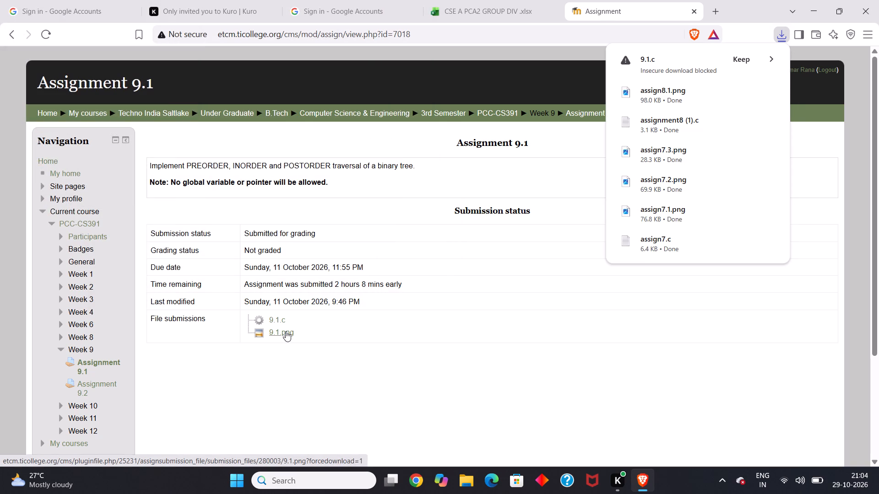
click(286, 331)
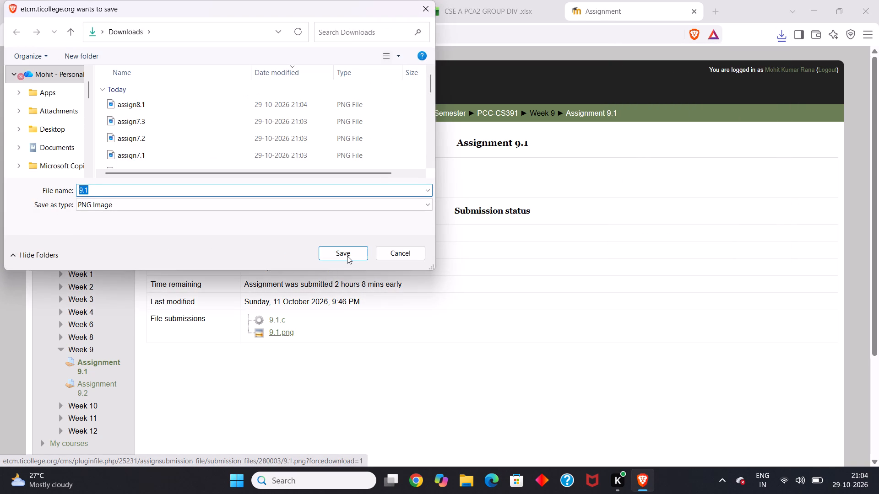
click(347, 255)
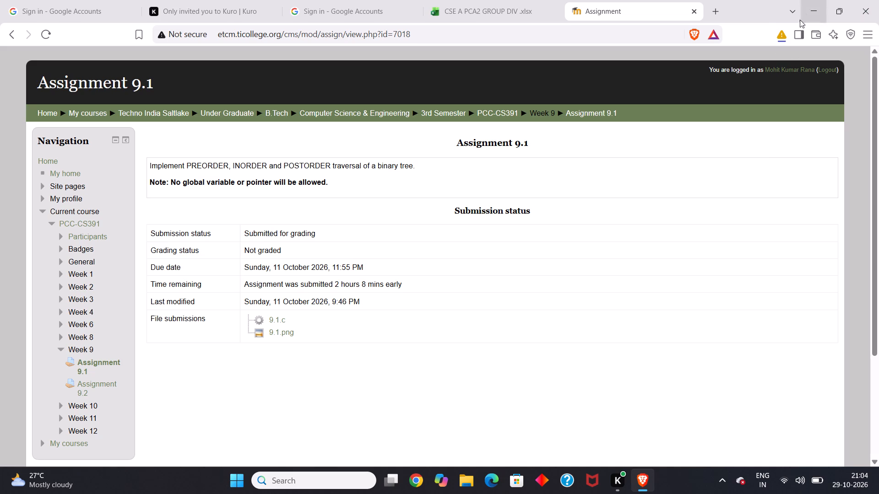
Keep the blocked download of 9.1.c.
click(782, 36)
click(726, 115)
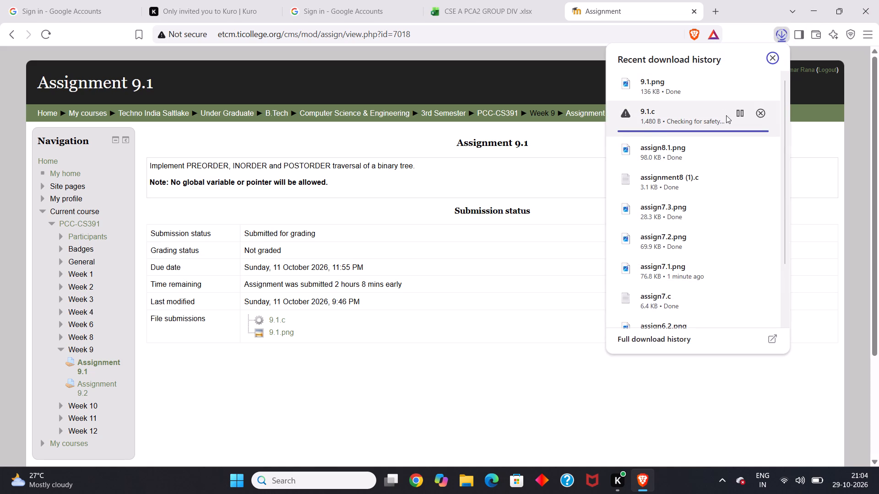
click(852, 95)
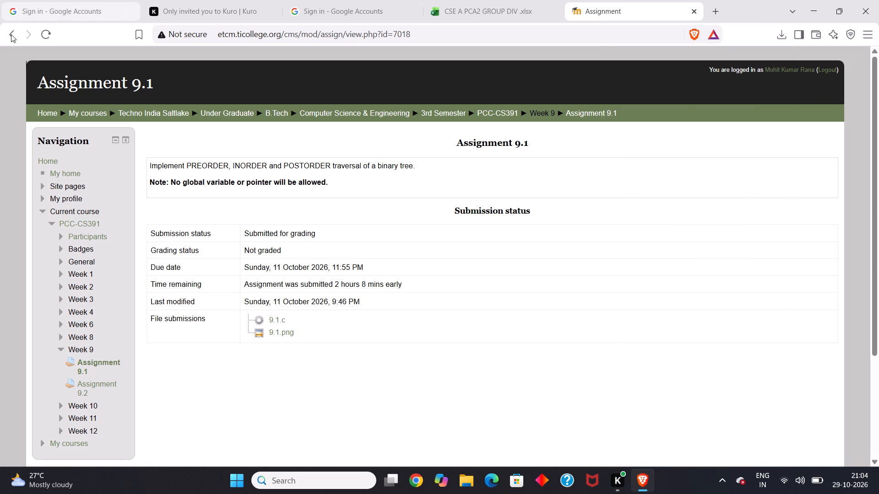
Go back to the course page, open Assignment 9.2 and save its submitted 9.2.c and 9.2.png to Downloads under their suggested names.
click(9, 34)
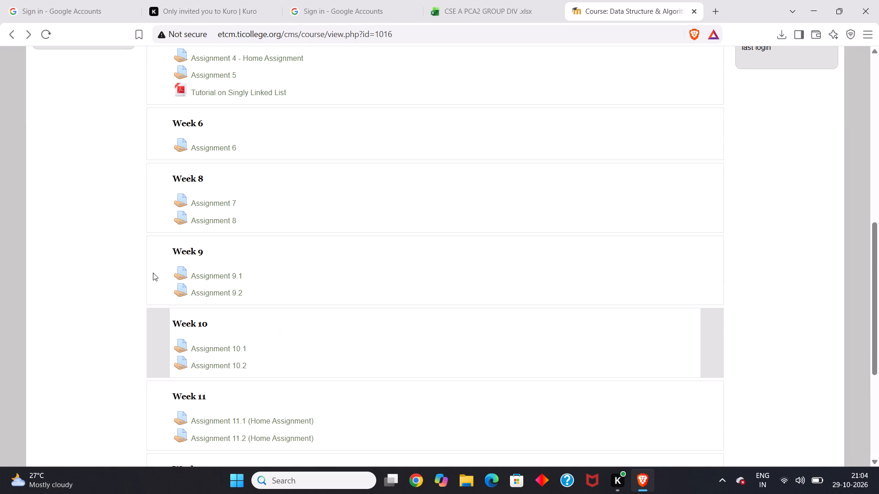
click(225, 291)
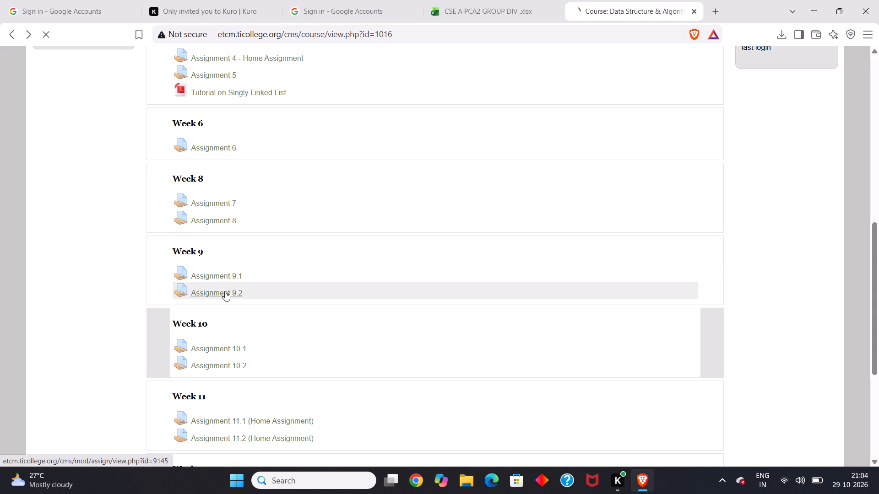
click(271, 318)
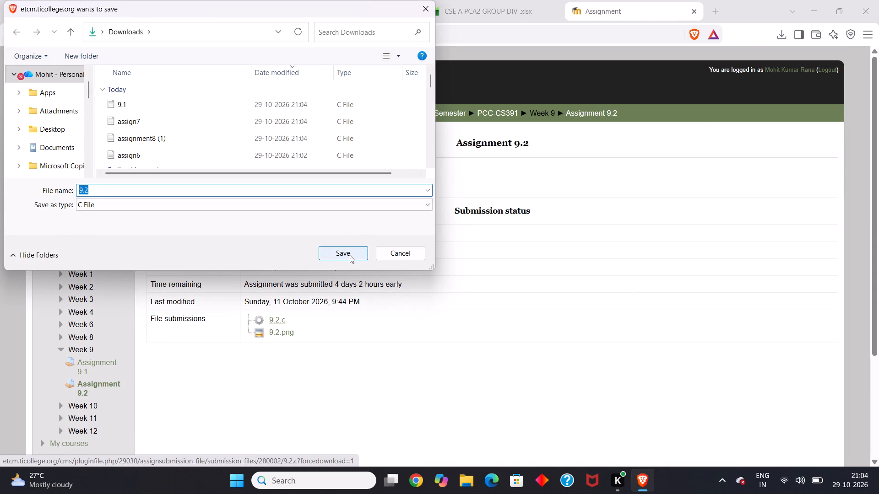
click(350, 255)
click(276, 331)
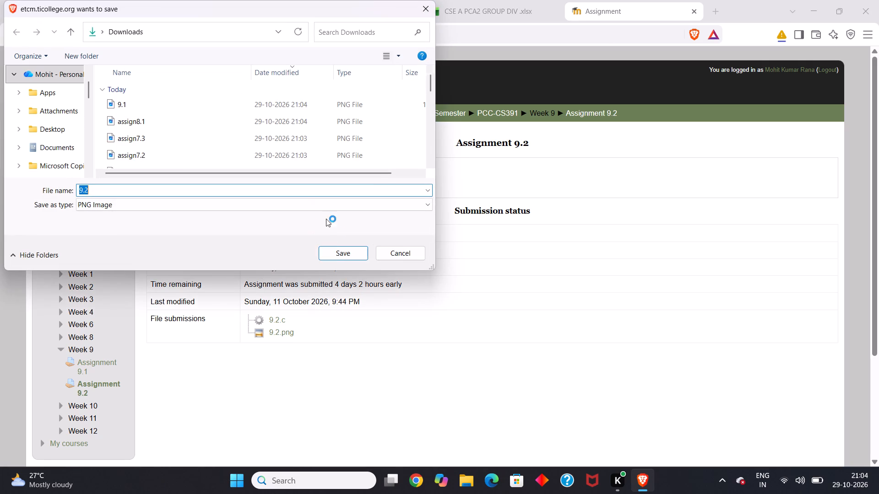
click(338, 253)
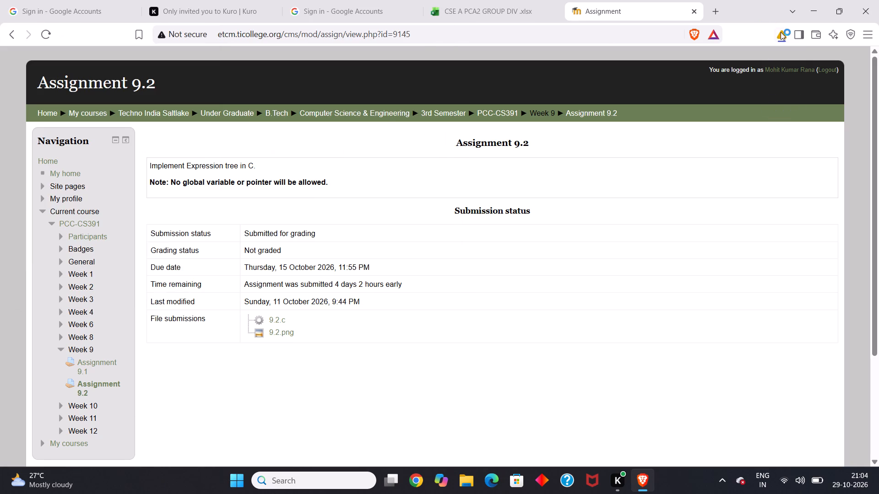
Keep the blocked download of 9.2.c.
click(781, 32)
click(732, 113)
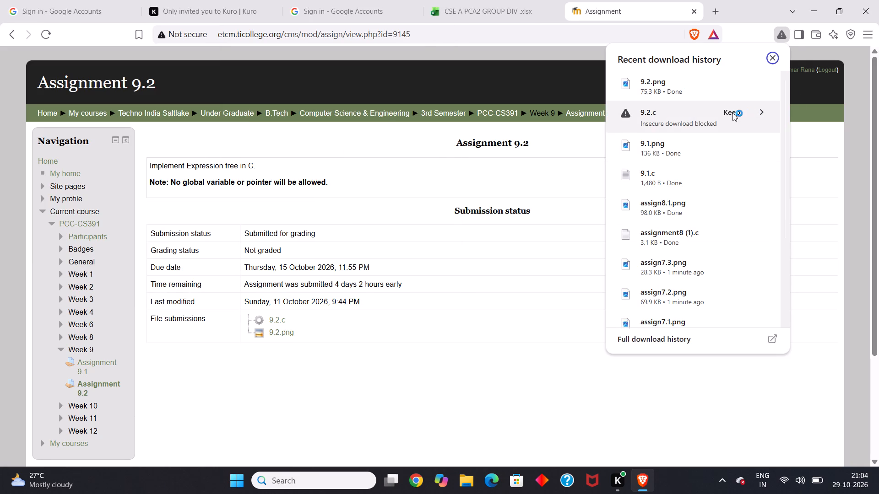
Return to the course page, open Assignment 10.1 and download its 10.c submission under the suggested name, keeping the blocked file.
click(6, 32)
scroll(335, 319, down, 1)
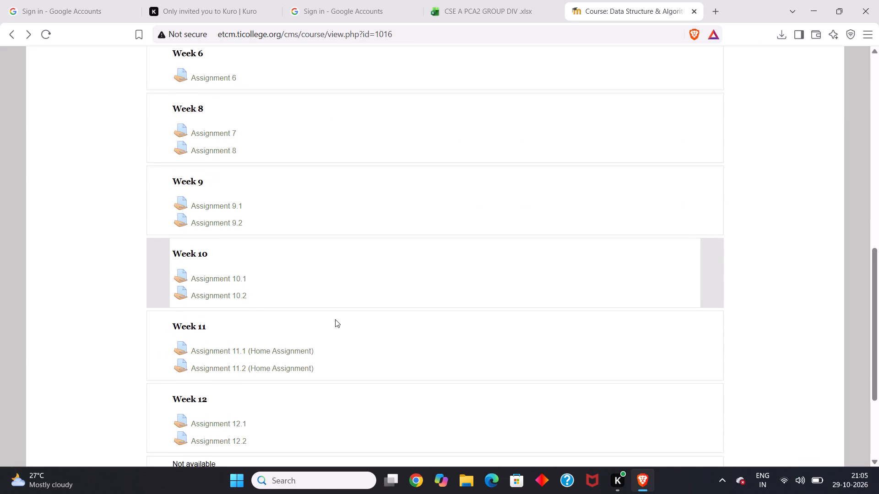
scroll(335, 319, down, 1)
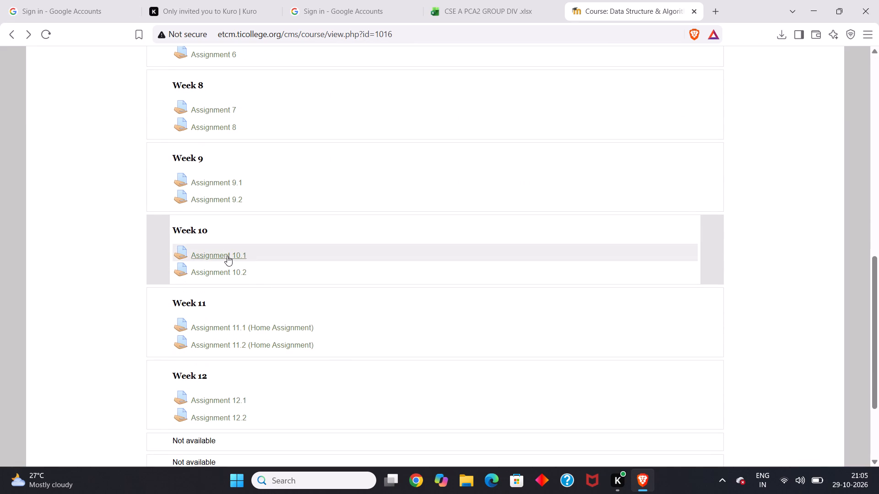
click(227, 258)
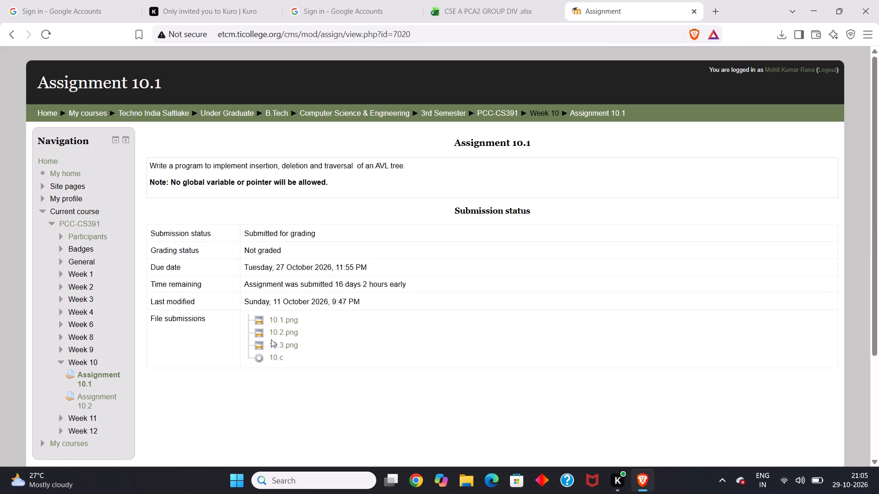
click(275, 357)
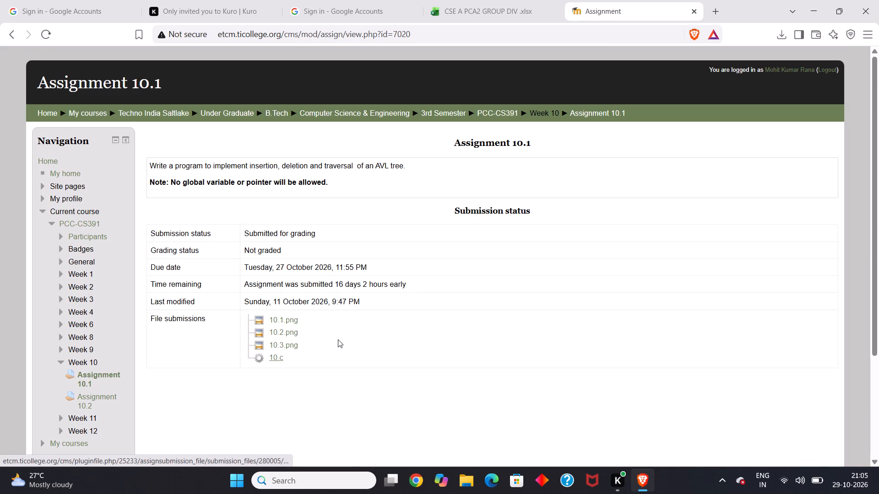
click(342, 256)
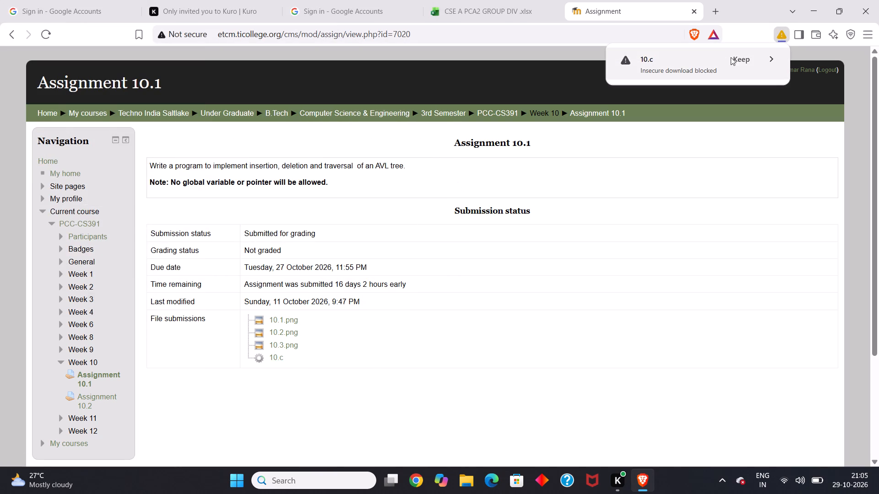
click(745, 58)
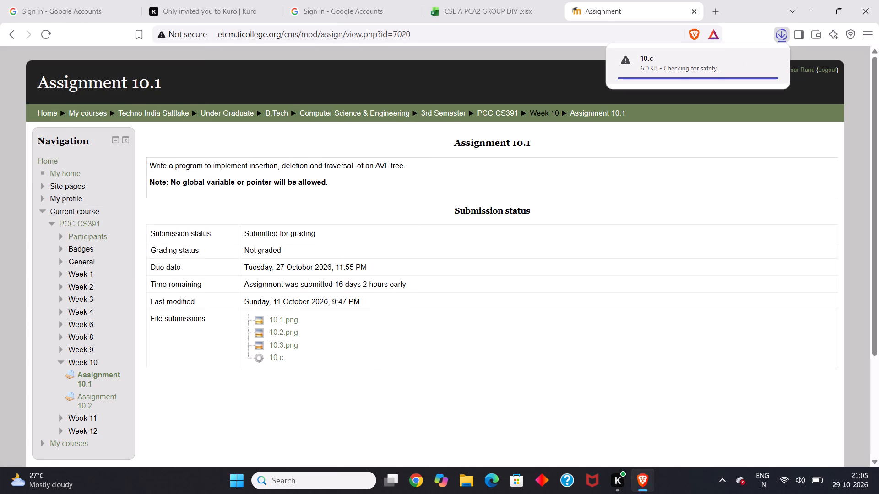
Save Assignment 10.1's submitted screenshots 10.1.png, 10.2.png and 10.3.png to the Downloads folder under their suggested names.
click(278, 322)
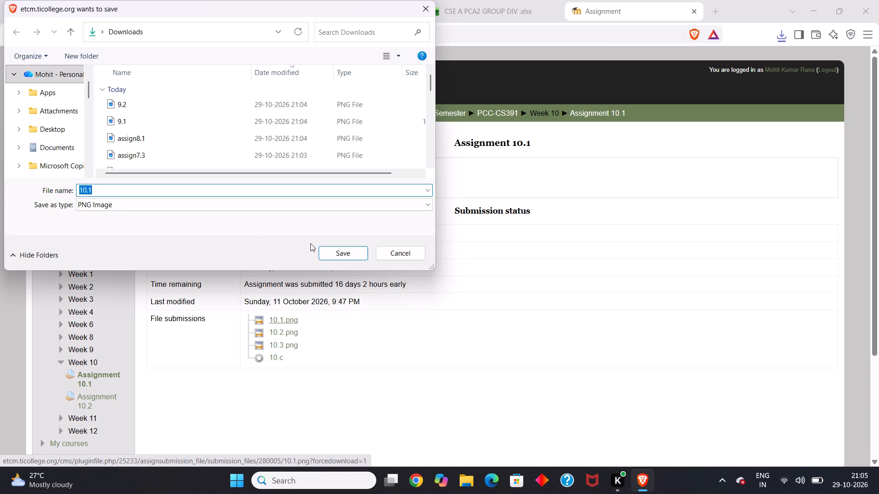
key(Return)
click(291, 328)
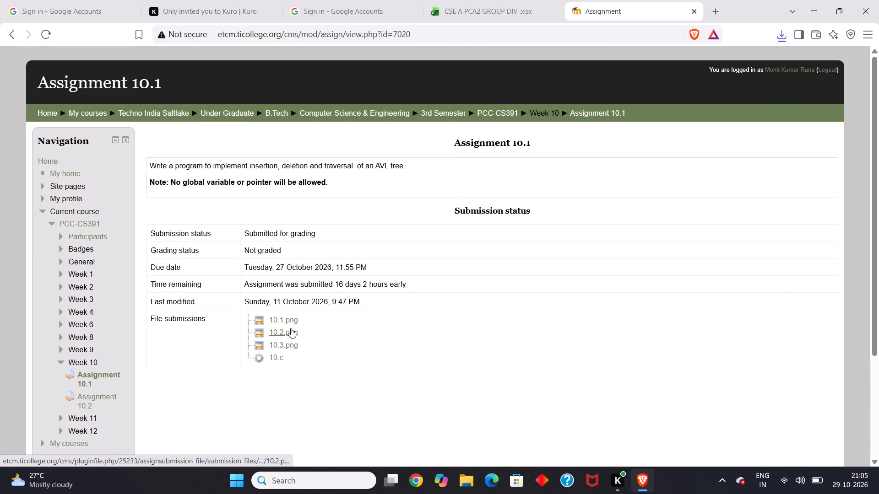
key(Return)
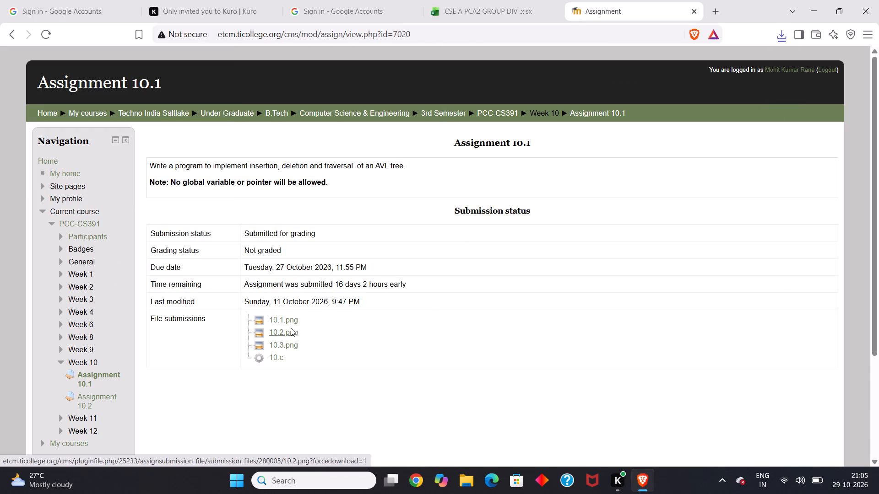
click(285, 343)
key(Return)
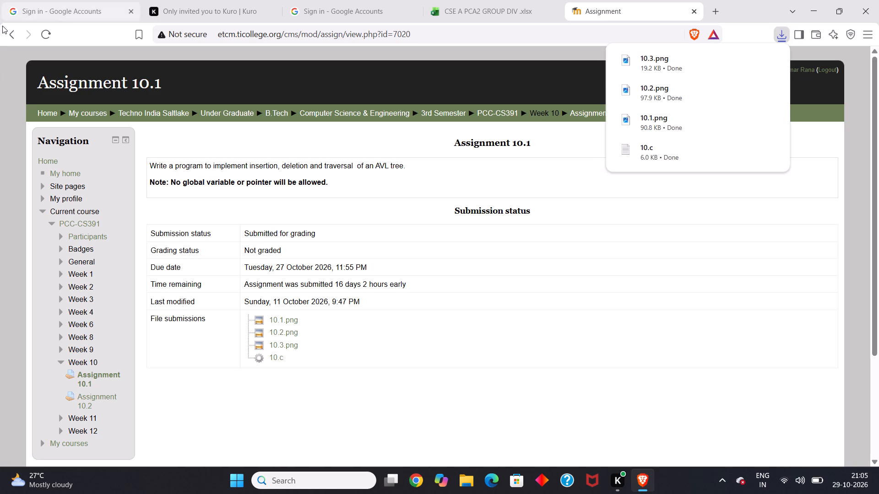
Open Assignment 10.2 from the course page to check for submitted files, and recheck Assignment 10.1's file submissions.
click(8, 31)
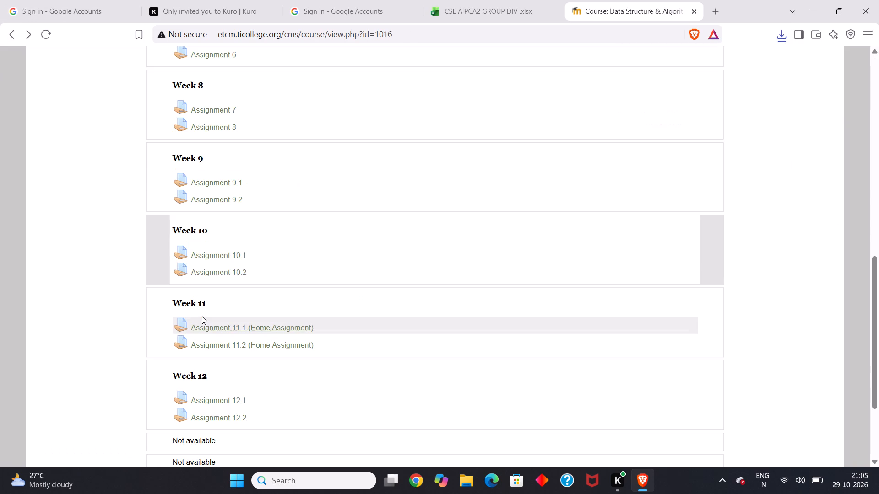
click(234, 267)
click(234, 272)
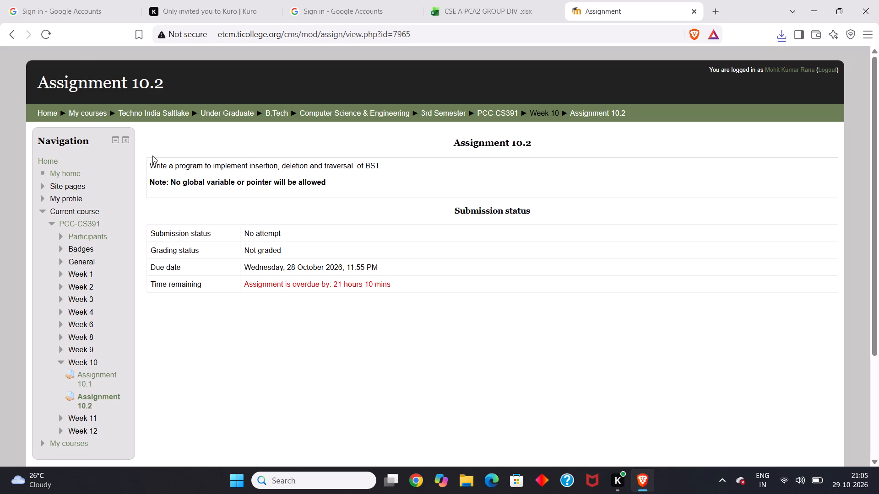
click(8, 29)
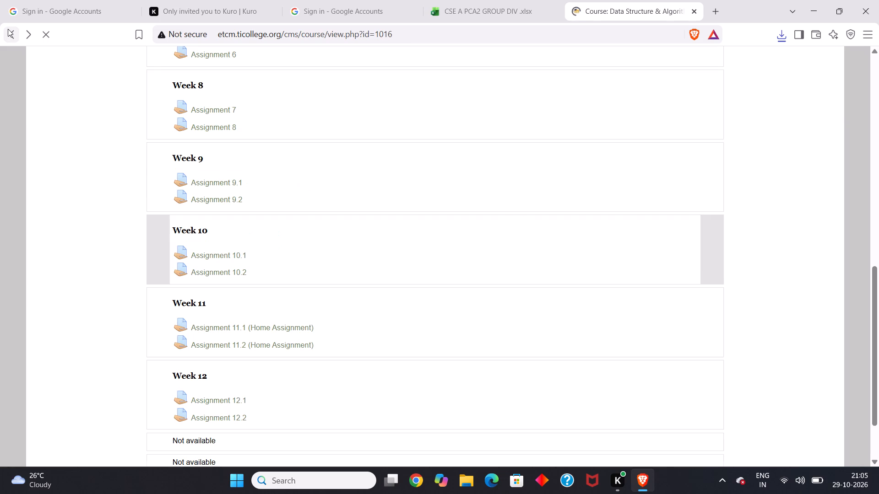
click(211, 258)
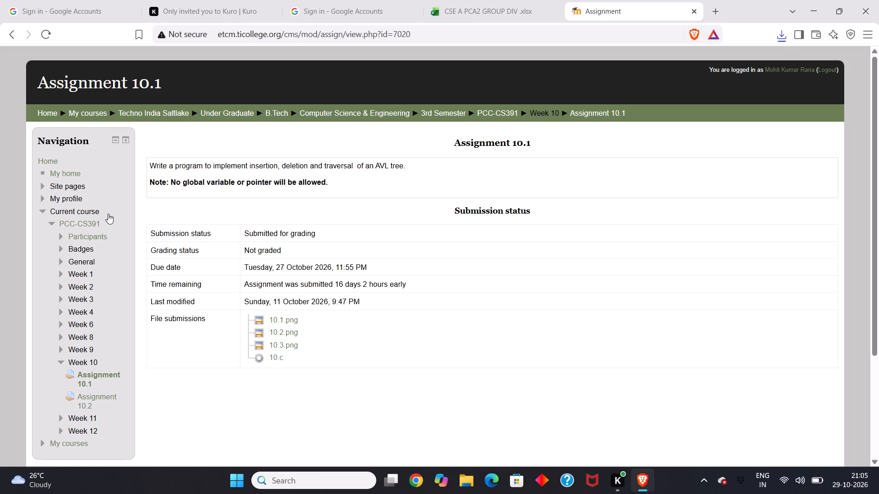
Check Assignments 11.1, 11.2 and 12.1 from the course page for submitted files, returning to the course page after each.
click(8, 35)
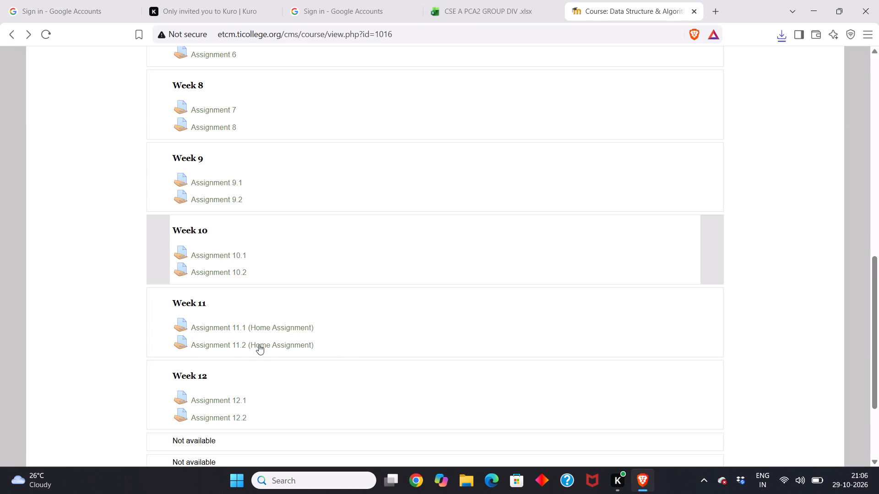
click(238, 327)
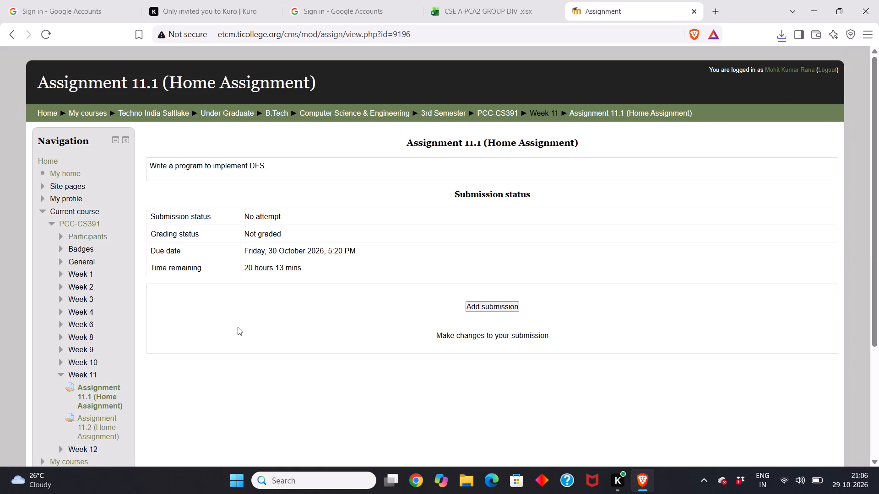
click(11, 36)
click(206, 346)
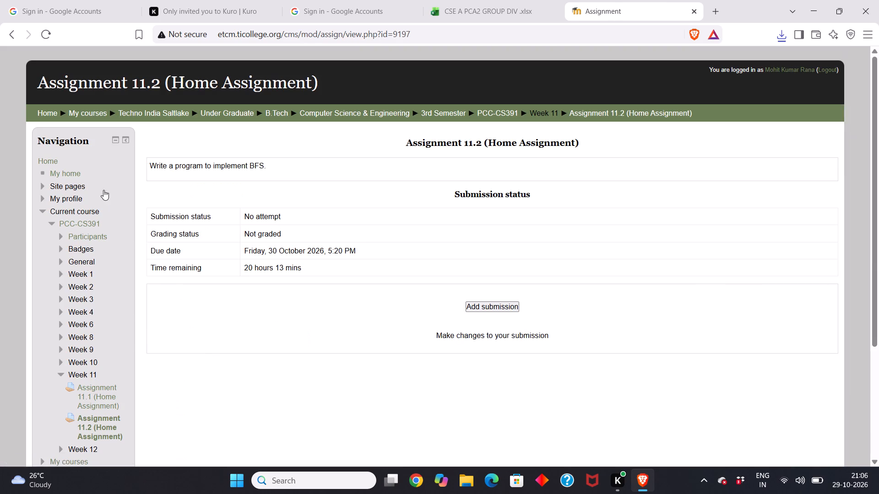
click(9, 29)
scroll(267, 314, down, 1)
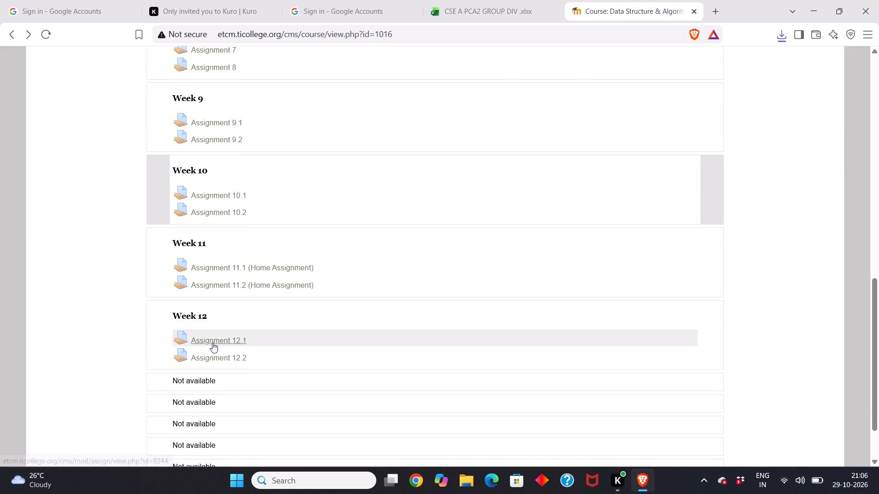
click(212, 343)
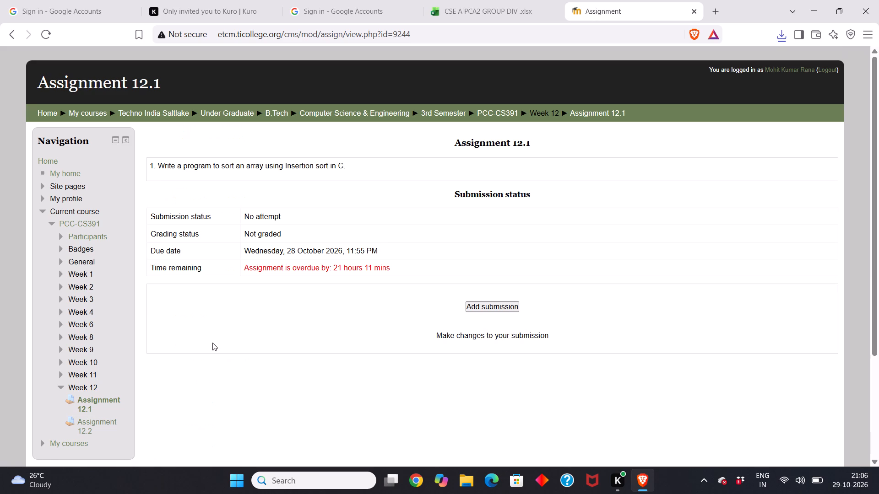
click(10, 30)
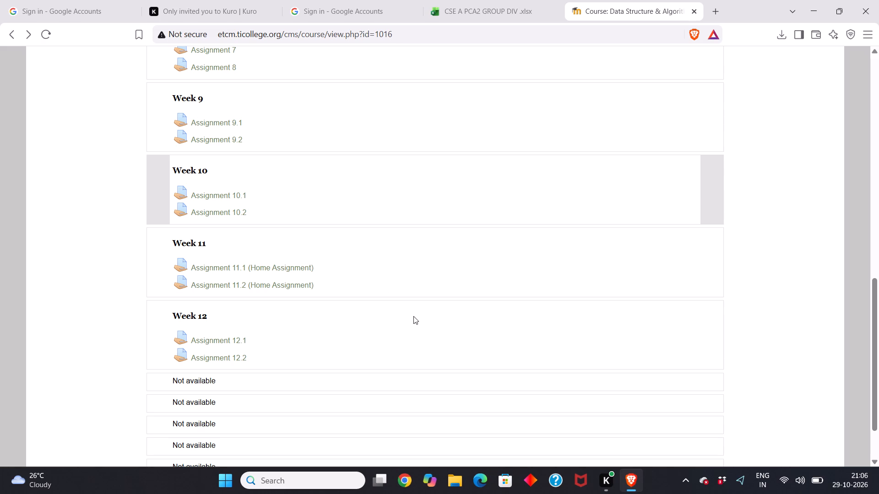
Reopen Assignment 10.2 under Week 10 to review its task and submission status.
scroll(271, 178, up, 2)
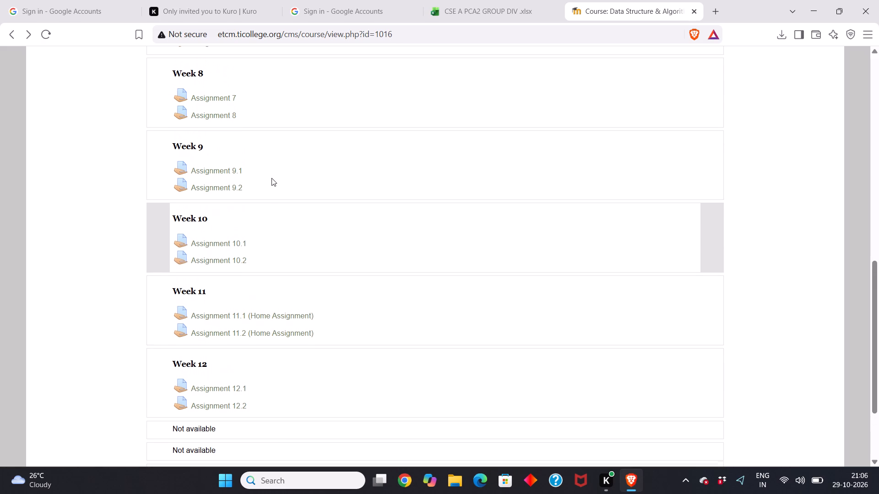
scroll(271, 178, up, 1)
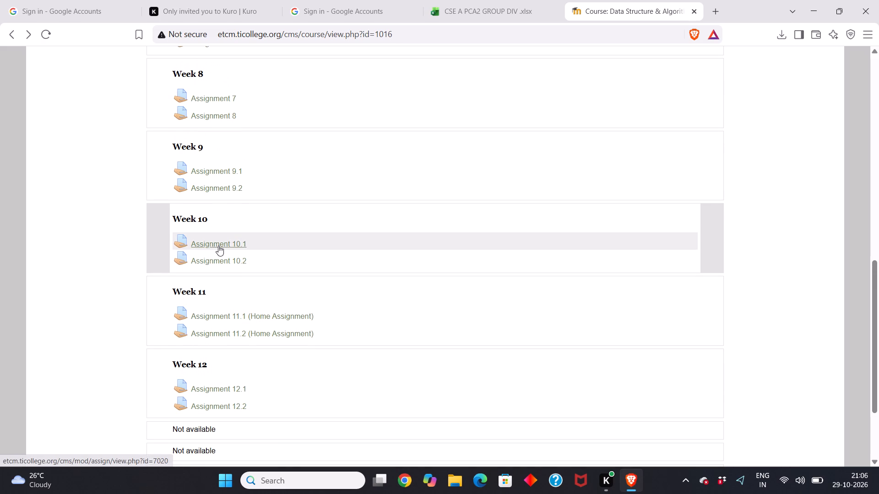
click(218, 260)
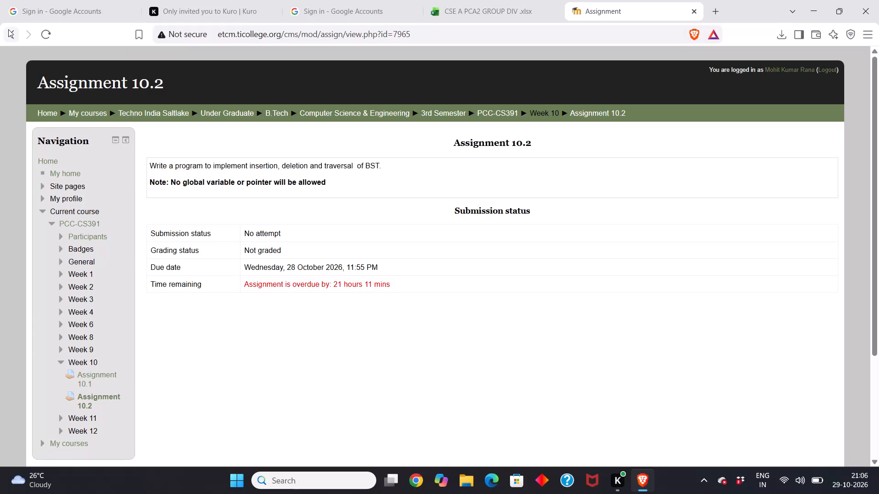
Reopen Assignment 10.1 from the course page to compare its task and submitted files, returning to the course page.
click(8, 29)
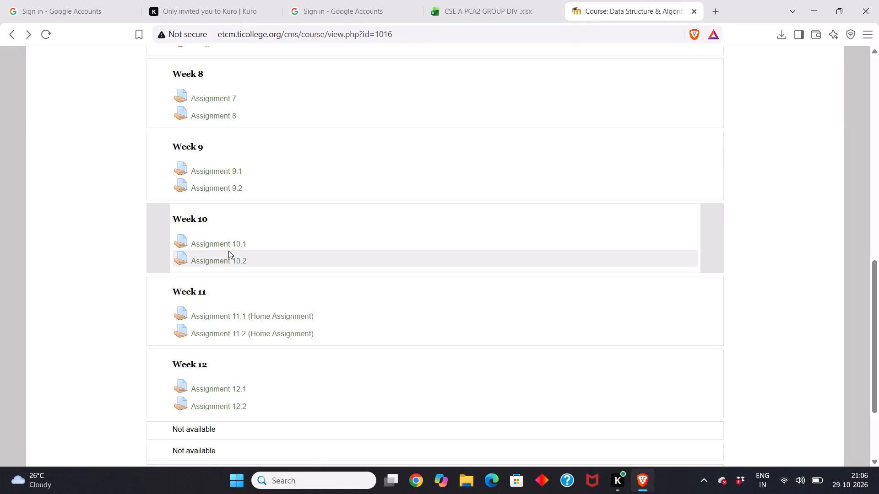
click(230, 248)
click(226, 246)
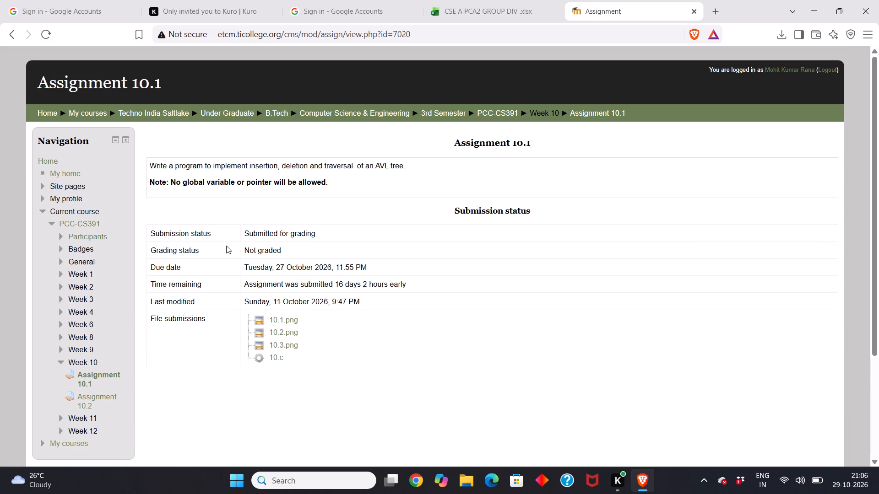
click(16, 33)
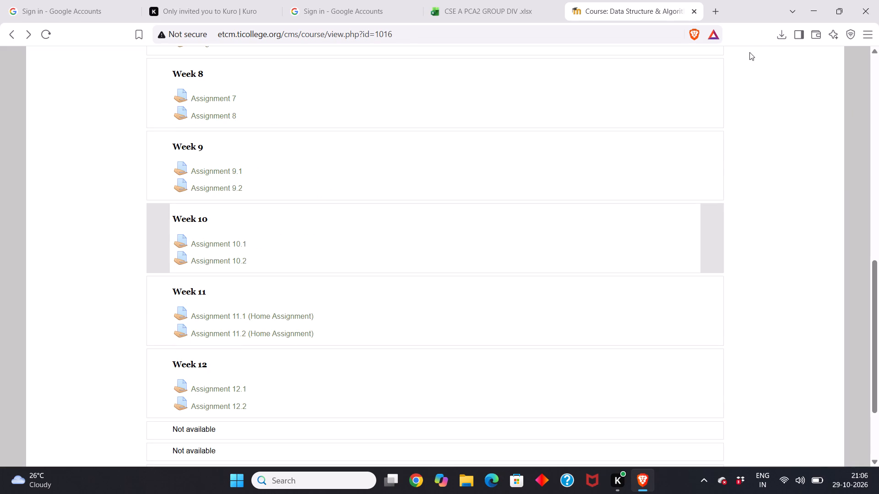
Open the downloaded 10.c in Notepad, read the code through to its menu cases at the end, and close it.
click(781, 32)
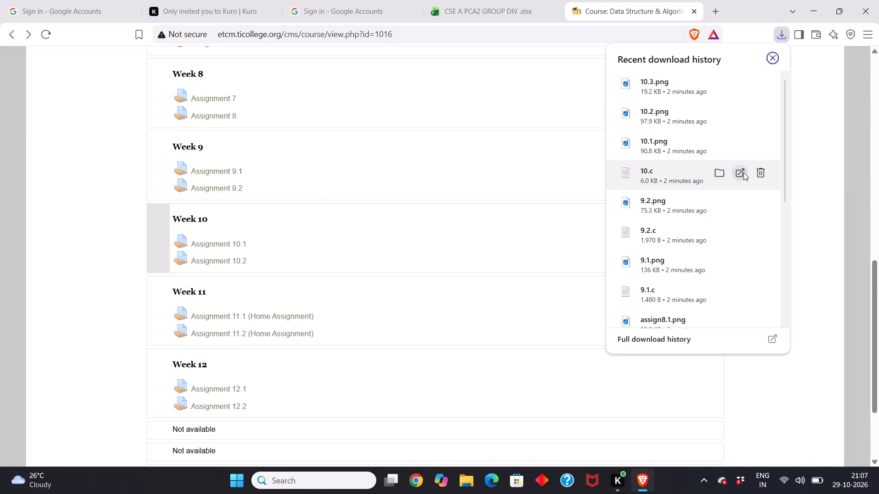
click(743, 172)
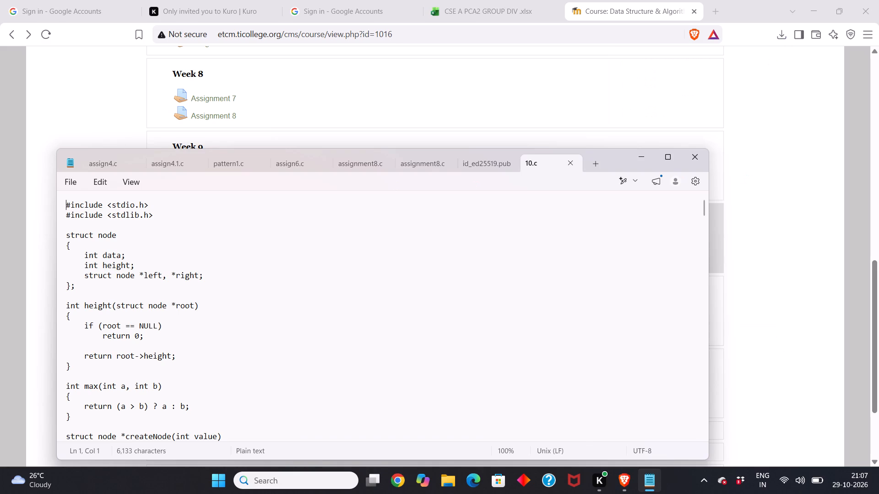
scroll(292, 254, down, 2)
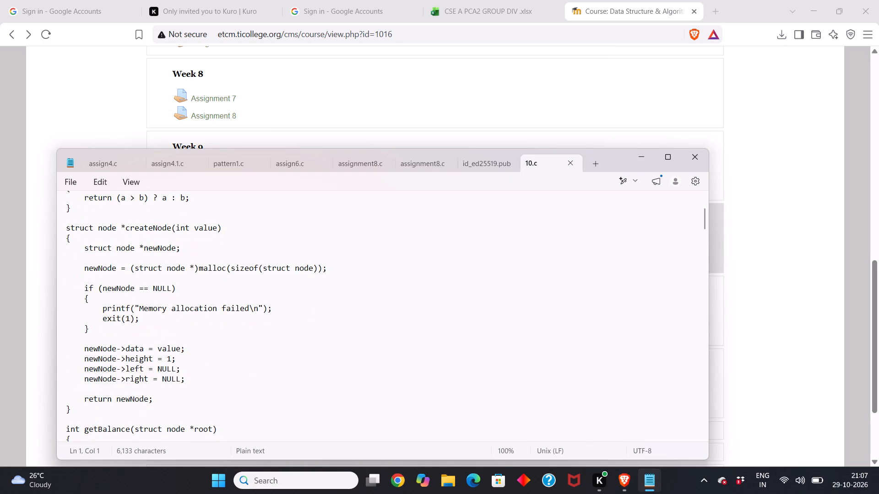
scroll(292, 254, down, 7)
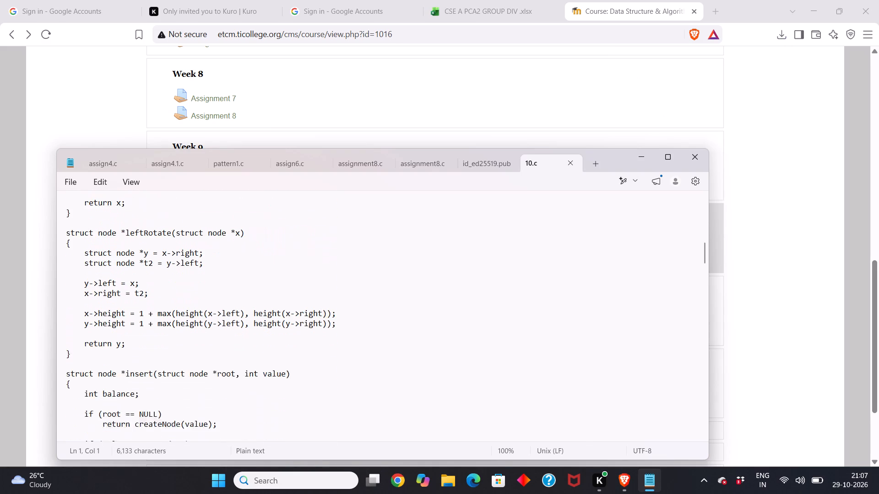
scroll(292, 254, down, 2)
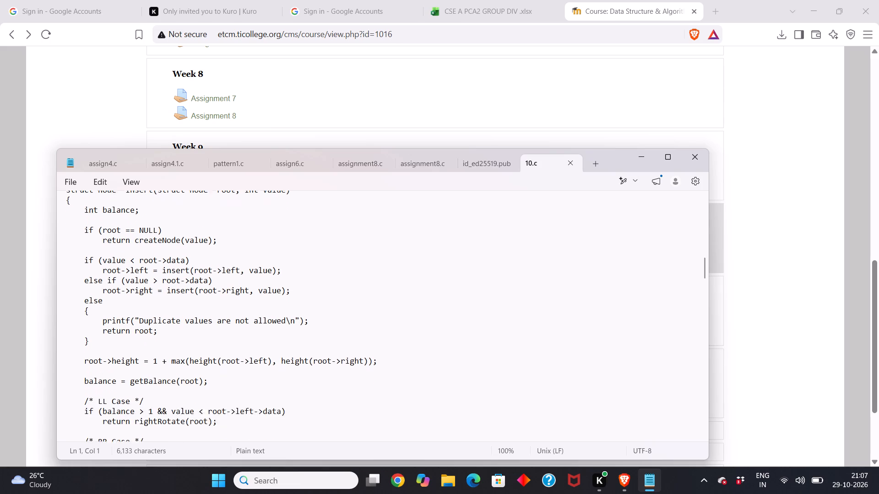
scroll(292, 254, down, 3)
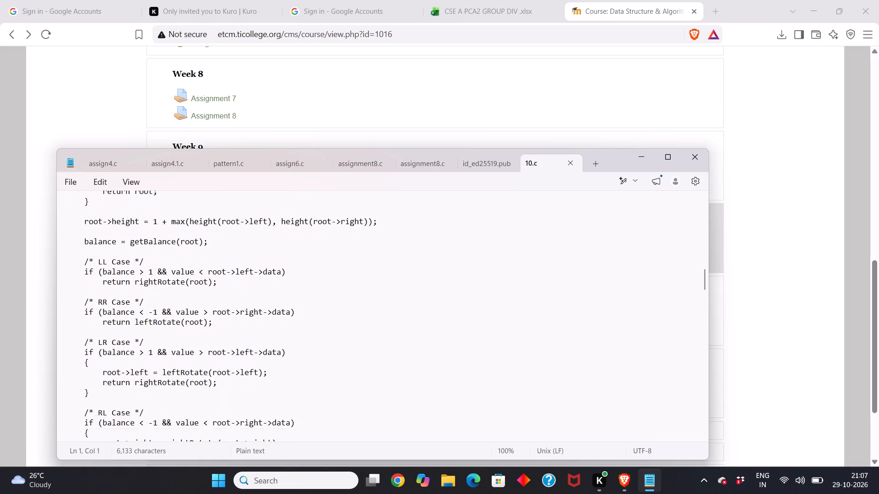
scroll(292, 254, down, 2)
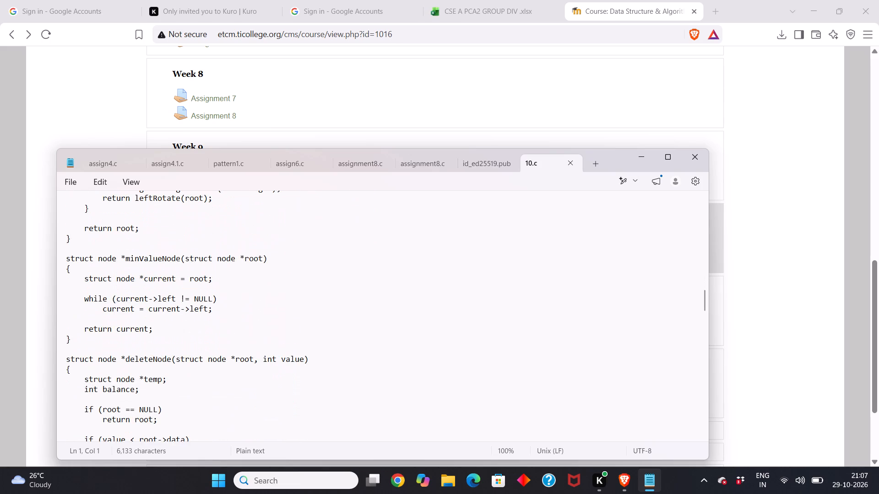
scroll(292, 254, down, 2)
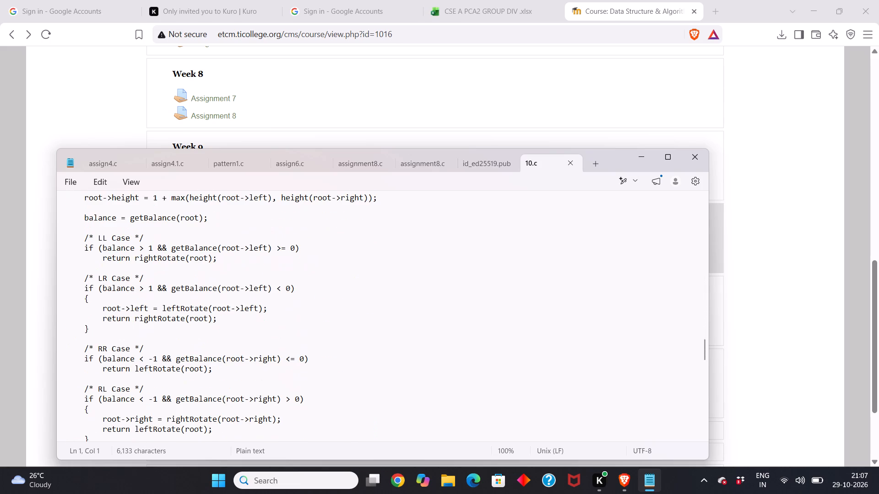
scroll(292, 254, down, 3)
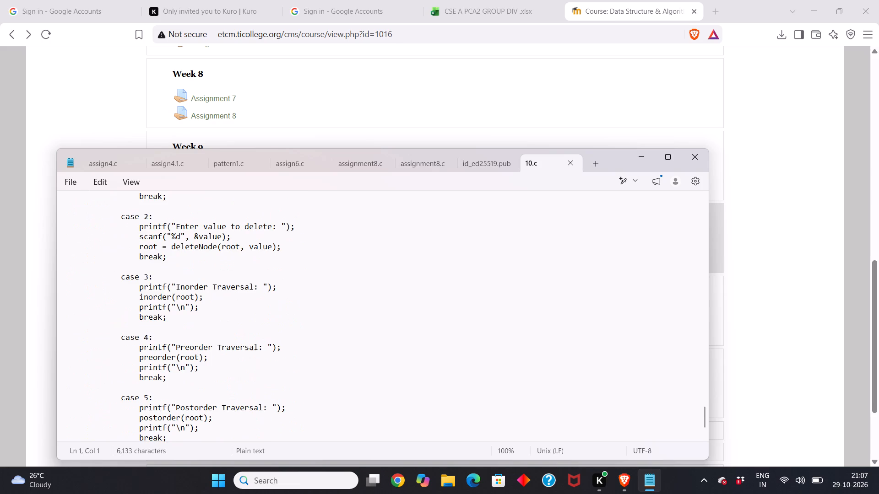
scroll(292, 254, down, 1)
scroll(292, 254, up, 1)
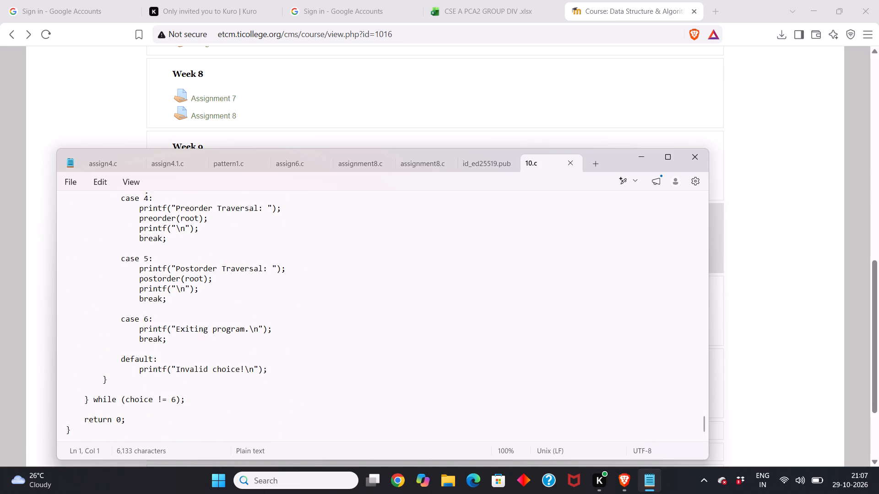
scroll(292, 254, up, 3)
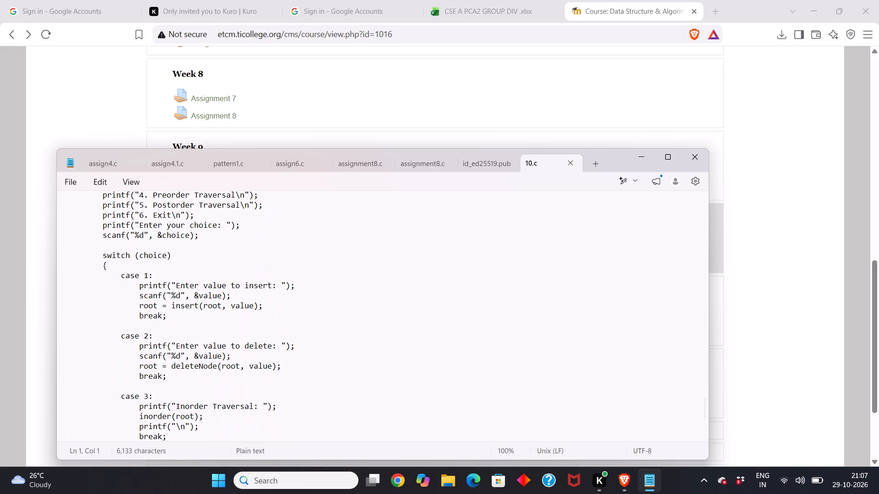
scroll(292, 254, down, 3)
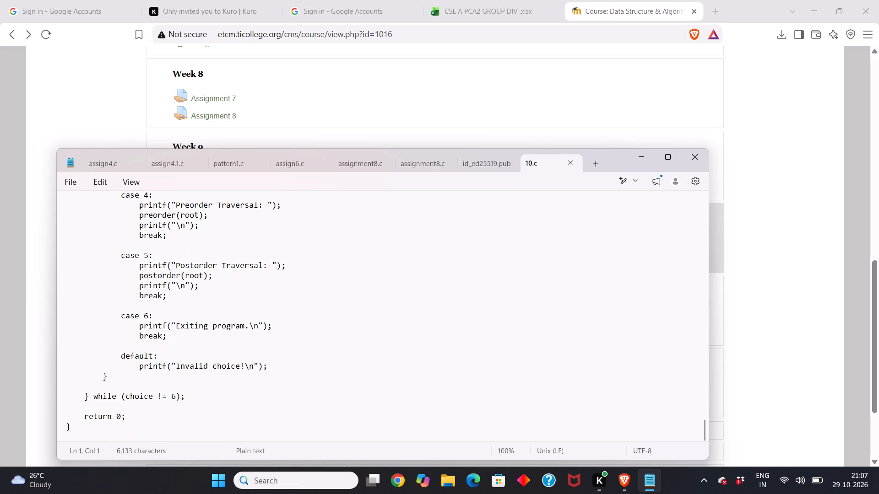
scroll(292, 254, down, 1)
scroll(292, 254, up, 2)
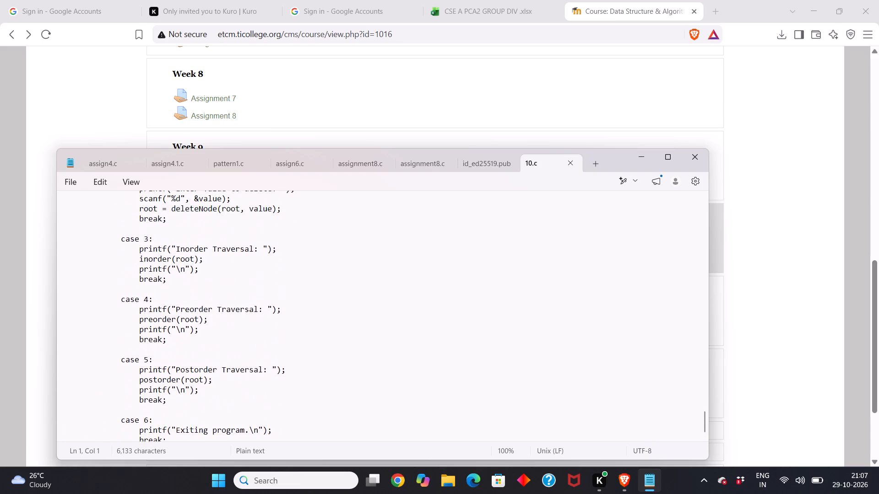
click(696, 161)
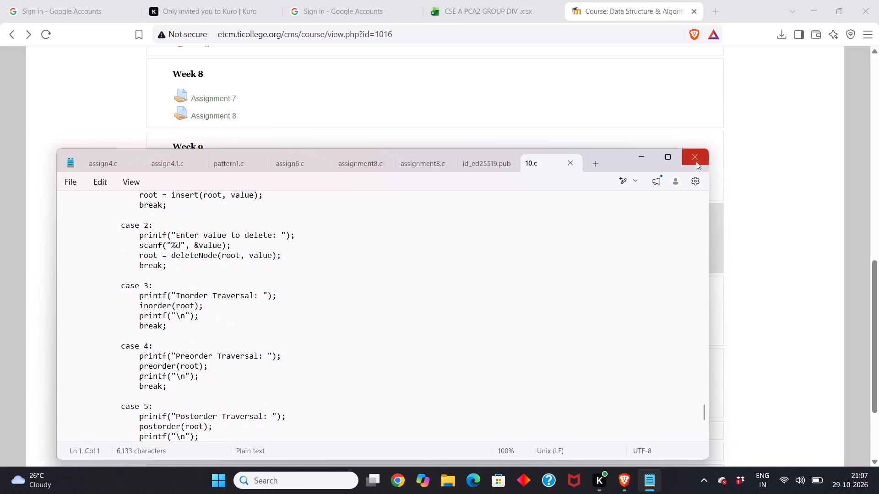
Recheck the tasks and submission status of Assignments 9.2, 10.1 and 10.2, and 9.2 again, returning to the course page after each.
click(228, 188)
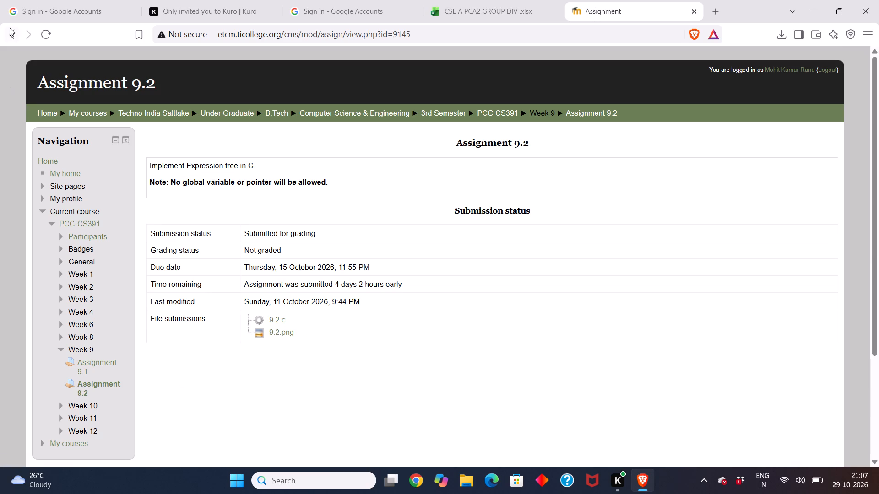
click(10, 34)
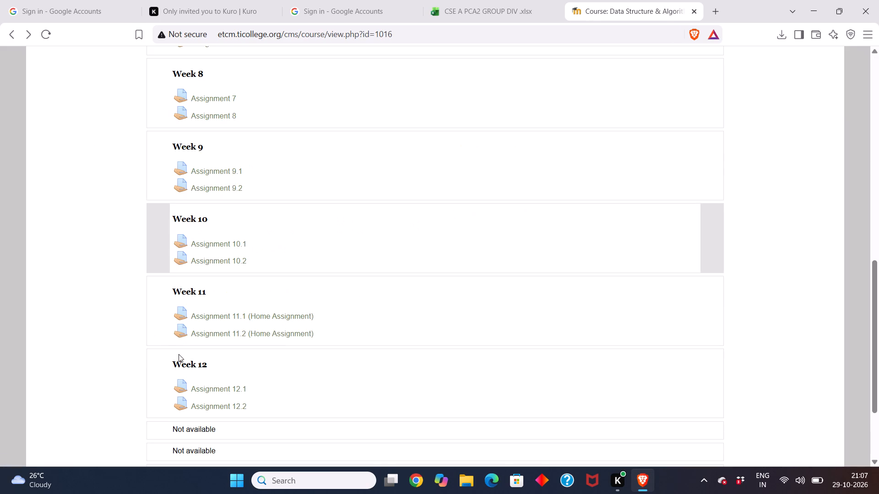
click(226, 242)
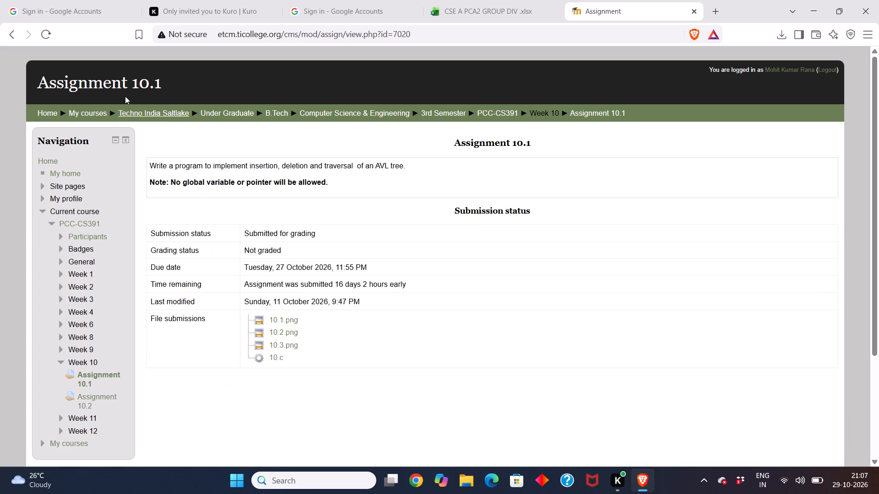
click(11, 31)
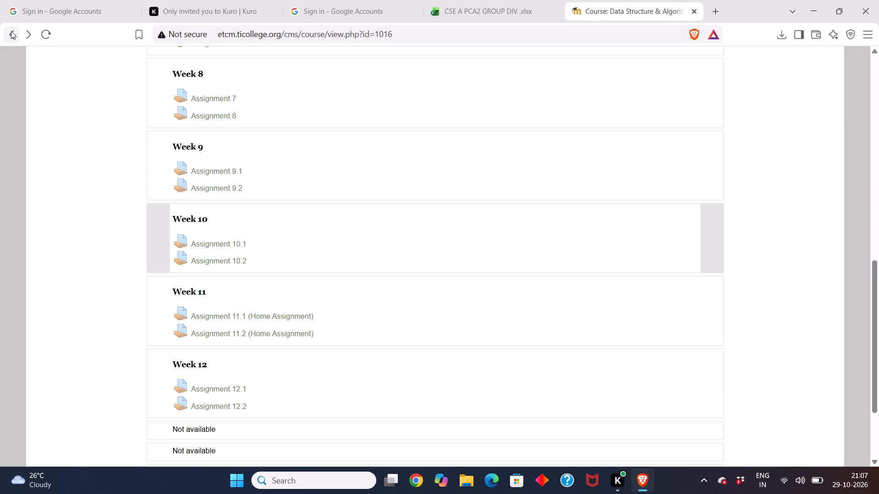
click(225, 264)
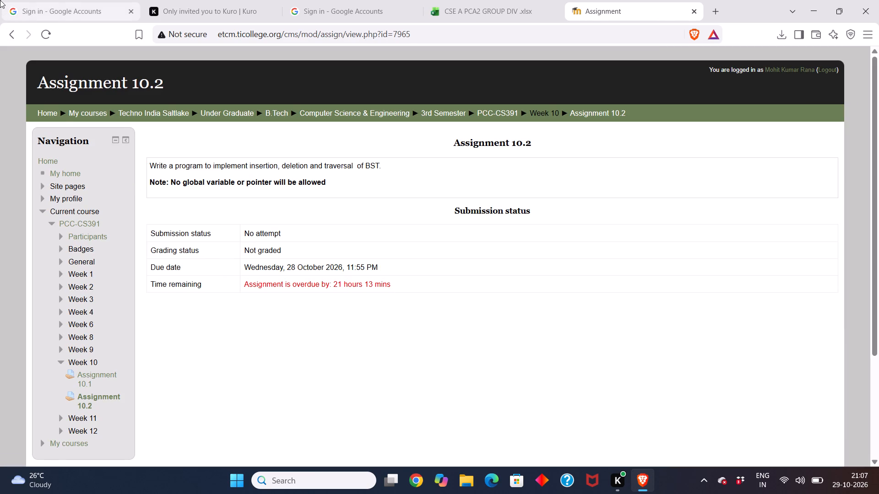
click(6, 29)
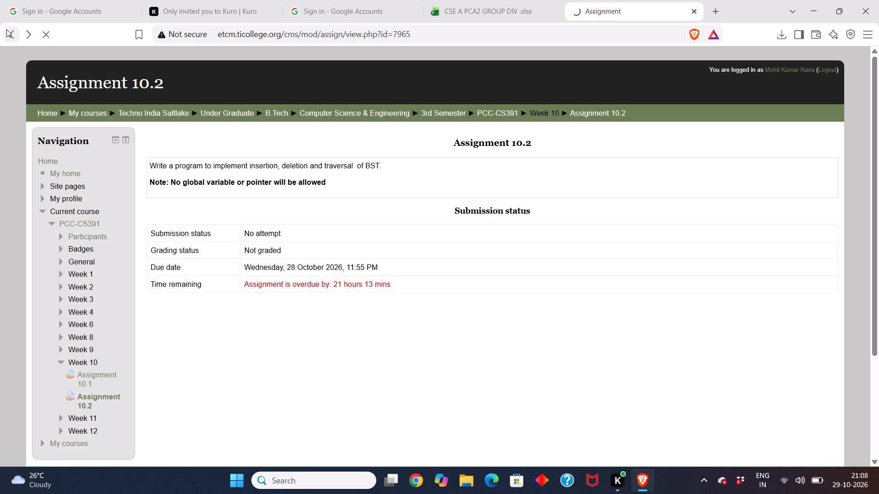
click(210, 186)
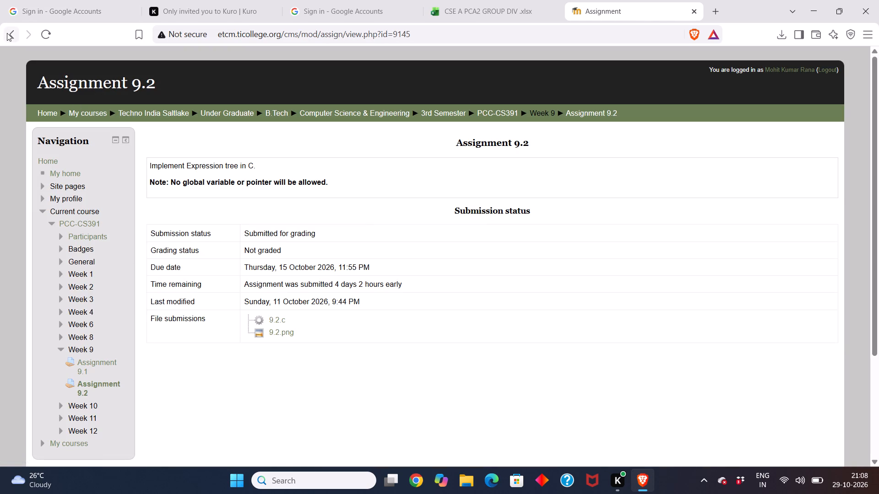
click(7, 33)
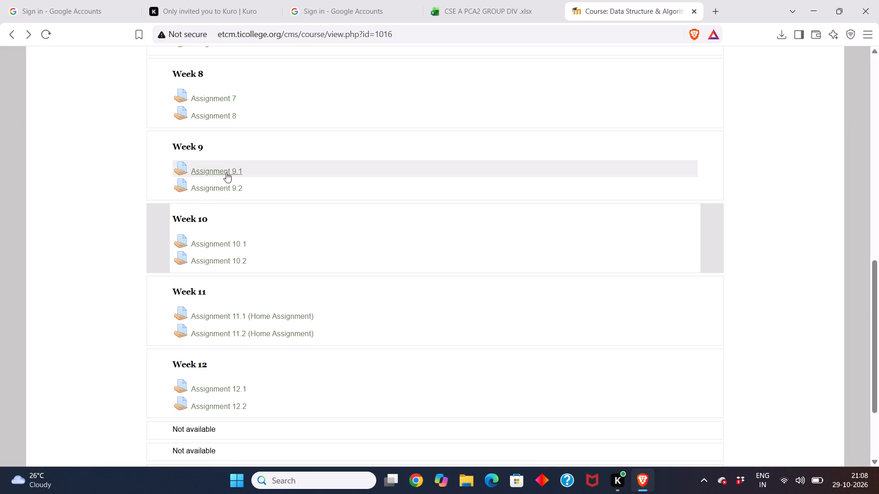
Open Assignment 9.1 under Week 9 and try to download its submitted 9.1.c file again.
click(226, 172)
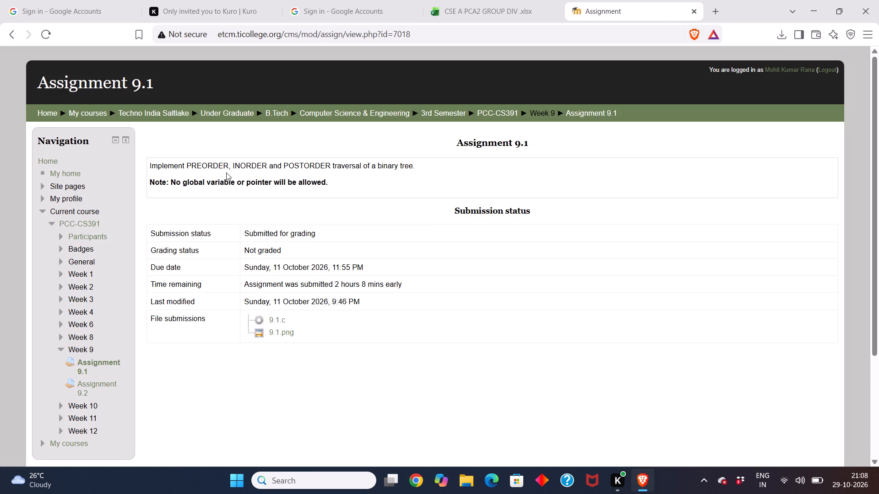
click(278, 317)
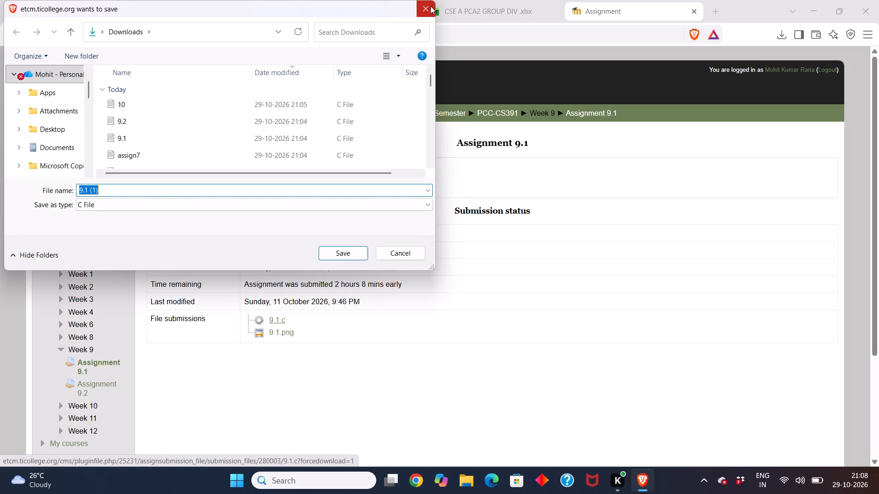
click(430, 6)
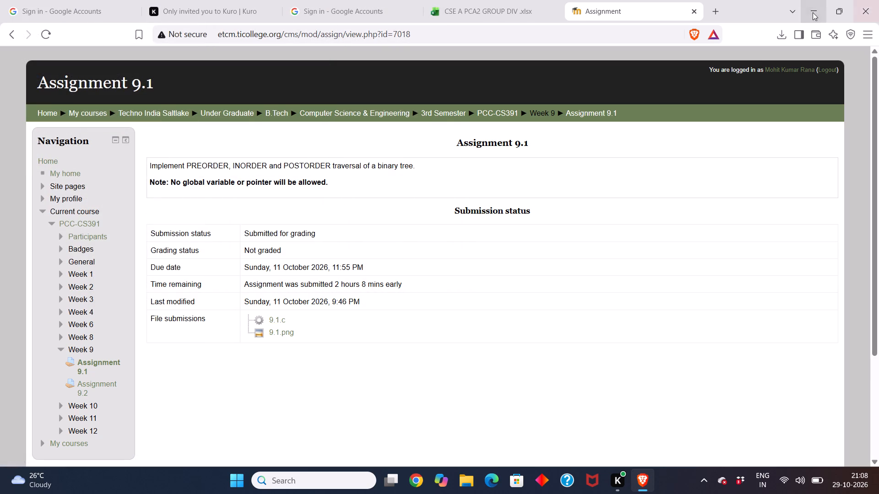
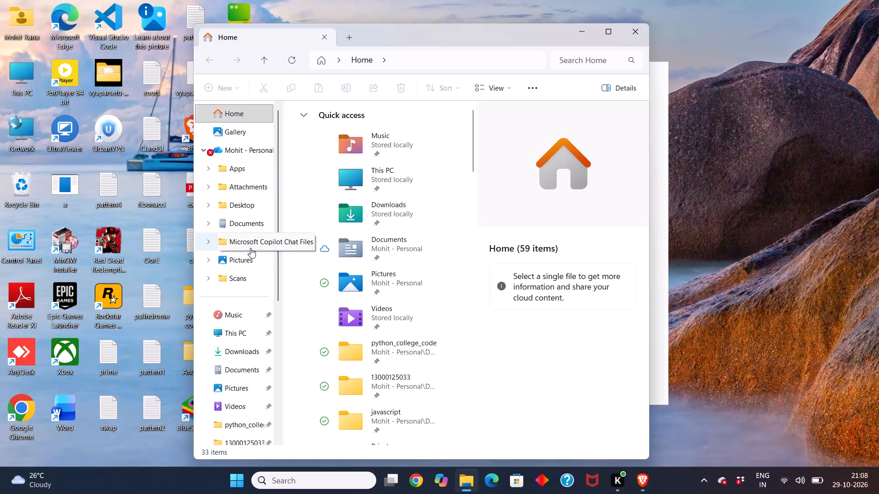
Open the downloaded 9.1.c from the Downloads folder in Notepad, read the code through to the end of main, and close it.
click(236, 349)
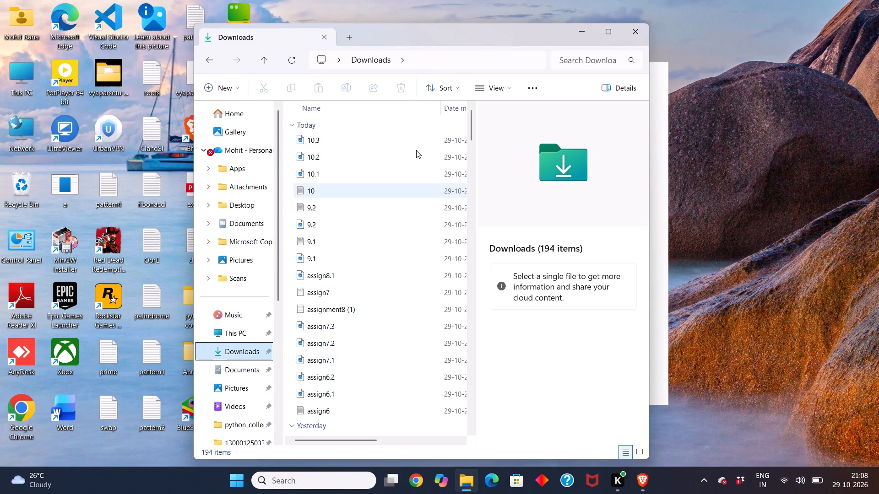
double_click(362, 239)
scroll(335, 285, down, 1)
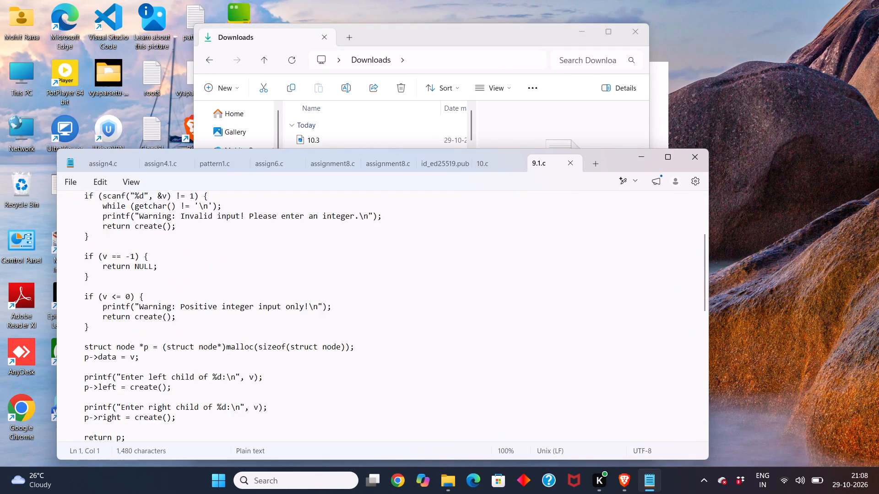
scroll(335, 285, down, 2)
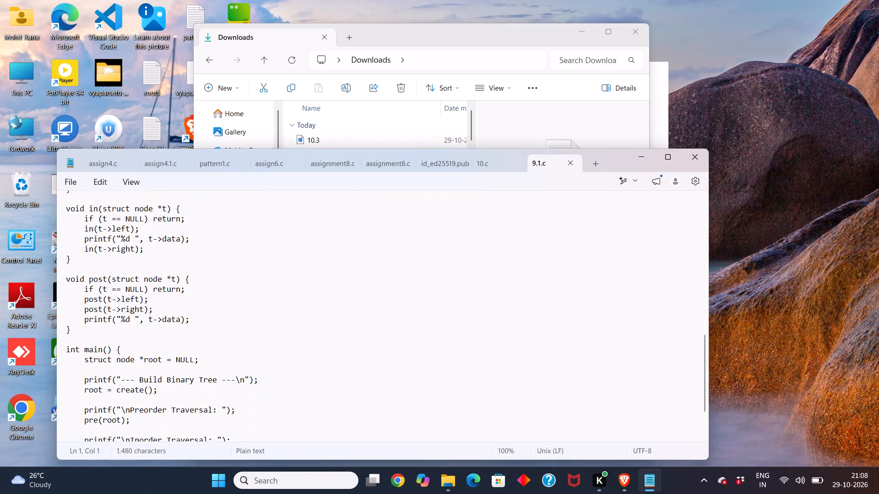
scroll(335, 285, down, 3)
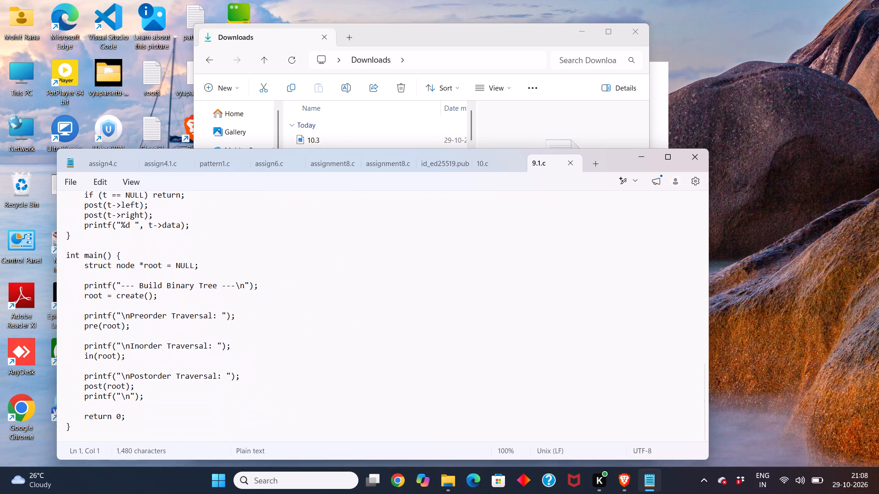
scroll(335, 285, down, 1)
click(691, 158)
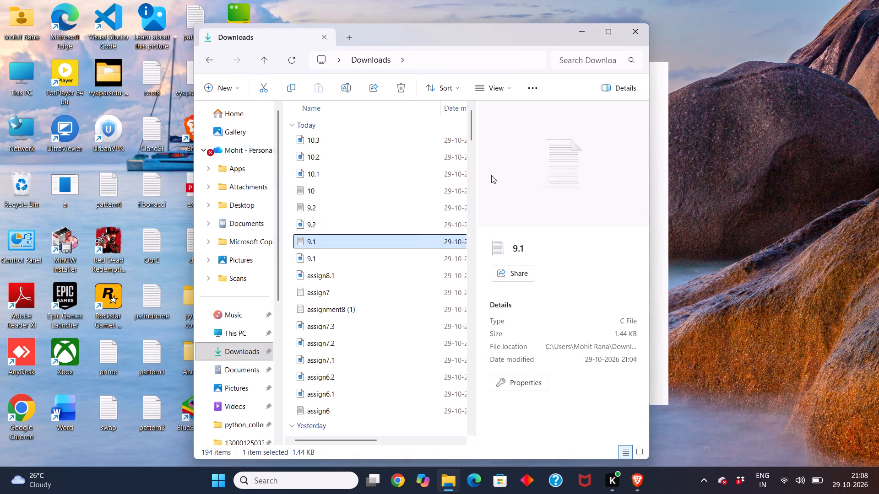
Open the downloaded 9.2.c in Notepad, read the code through to its main function, and close it.
double_click(321, 209)
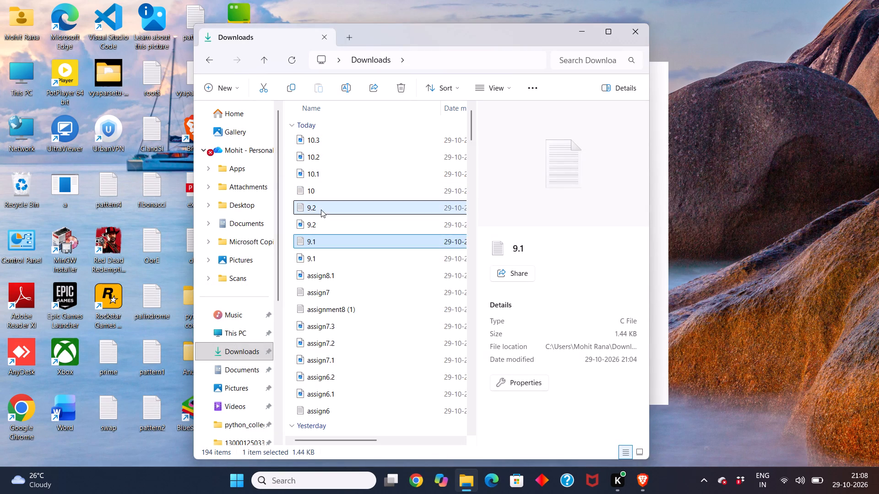
scroll(329, 280, down, 5)
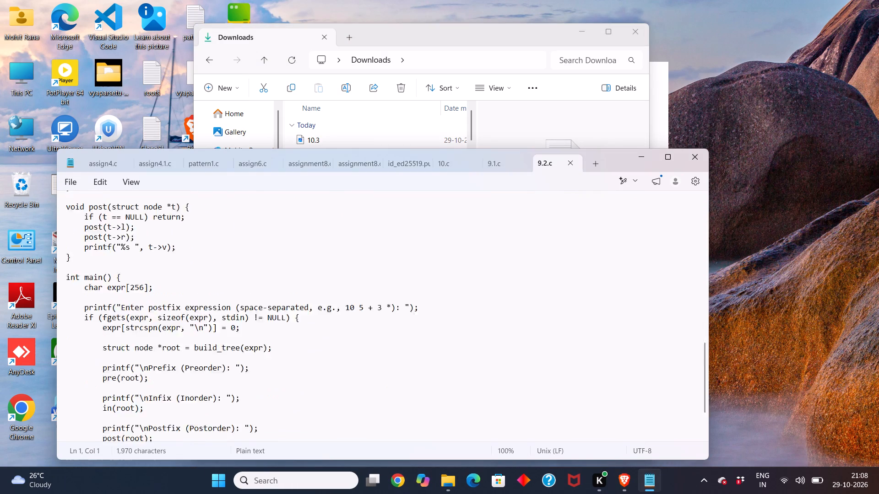
scroll(329, 280, down, 2)
click(705, 158)
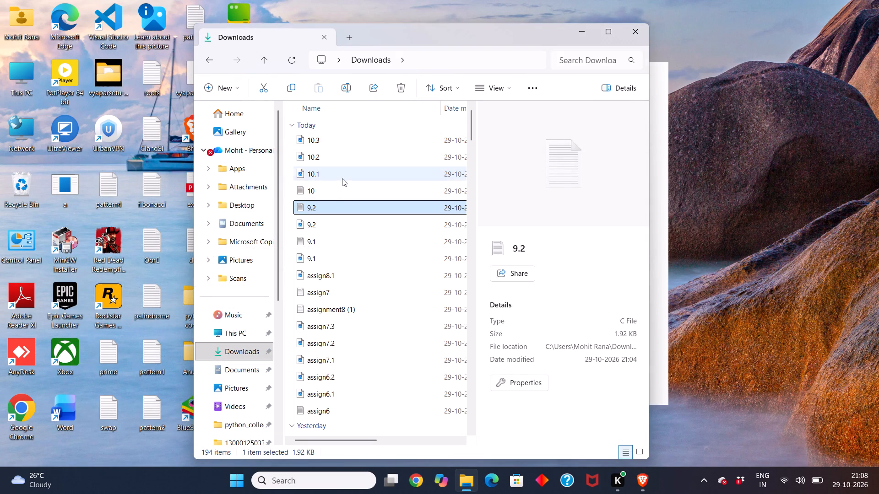
Reopen the downloaded 10.c in Notepad, read the code through to the operations menu in main, and close it.
double_click(342, 189)
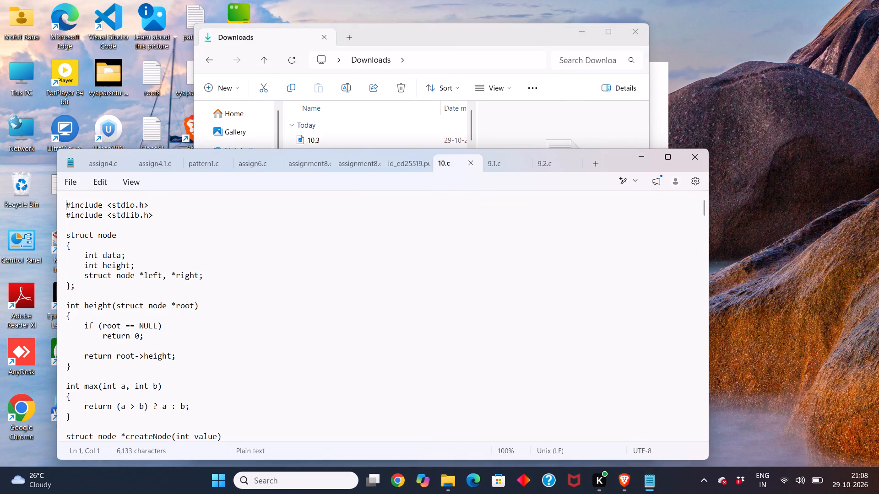
scroll(324, 281, down, 5)
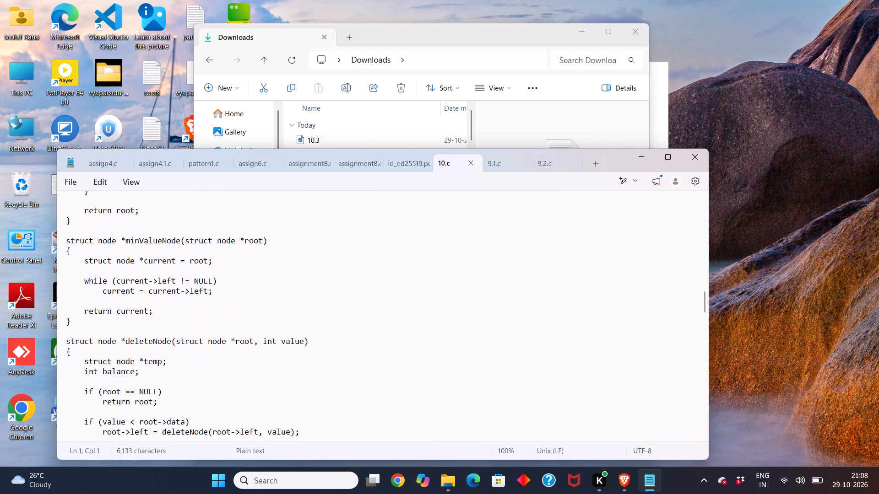
scroll(324, 281, down, 3)
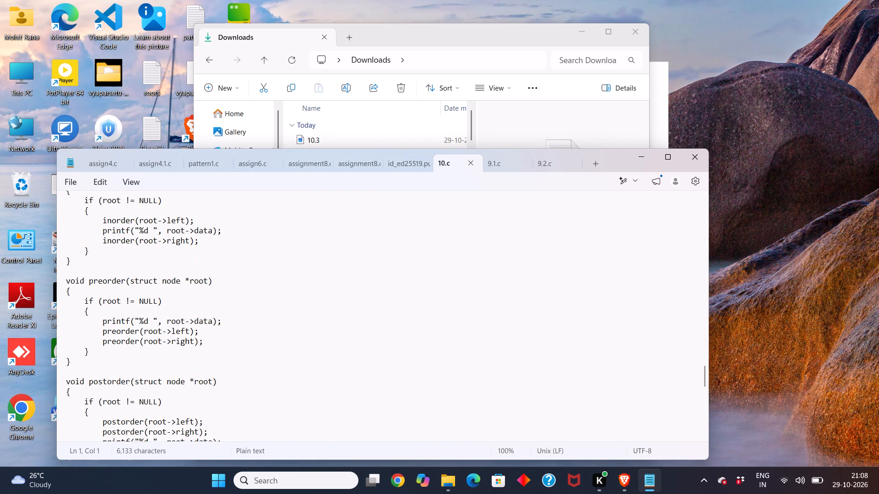
scroll(324, 281, down, 1)
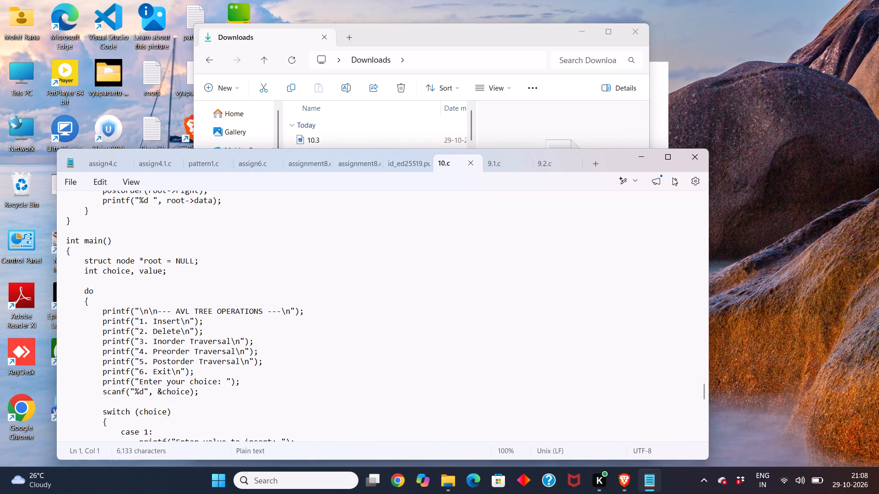
click(696, 156)
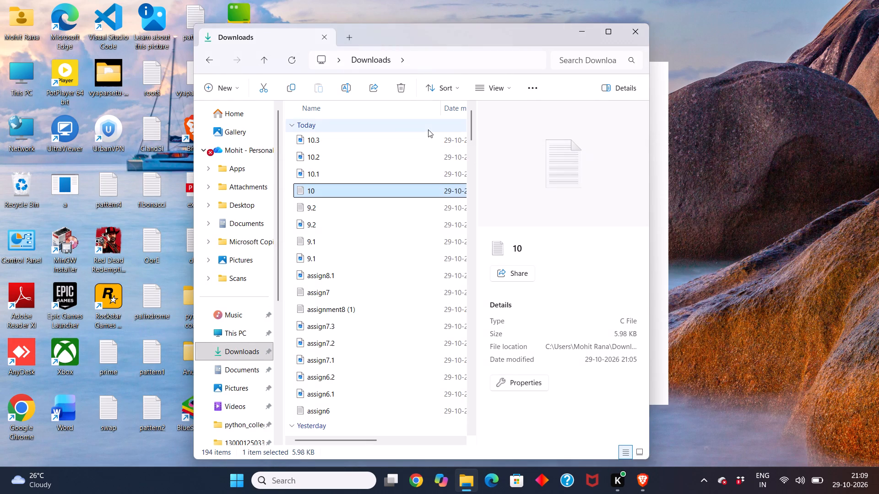
Switch to Brave and recheck the tasks and submission status of Assignment 10.1 and Assignment 10.2 twice, returning to the course page after each.
click(638, 477)
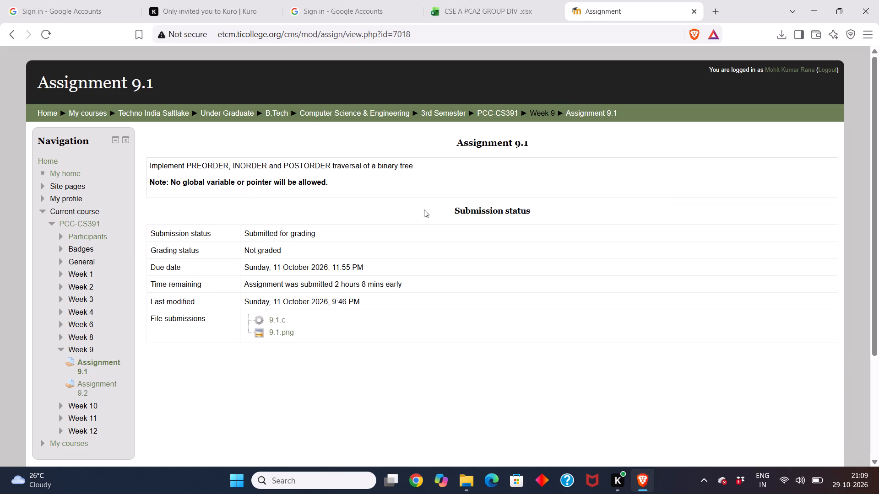
click(7, 31)
scroll(223, 335, down, 1)
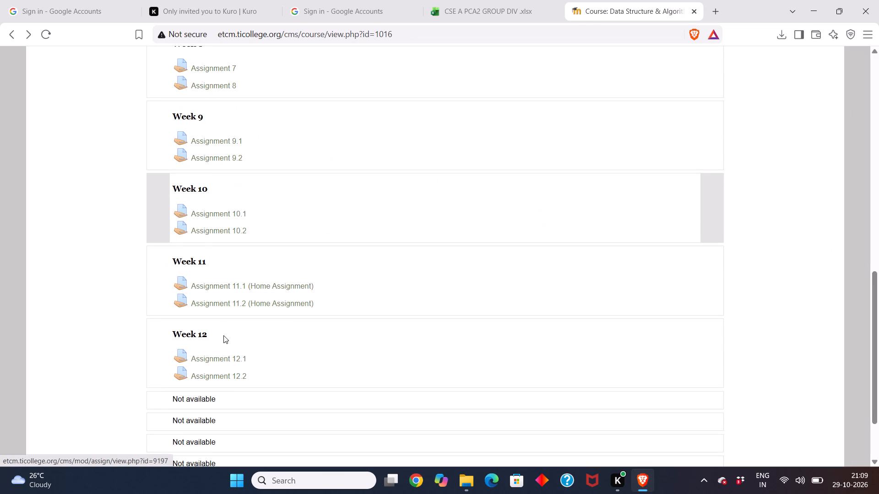
click(233, 211)
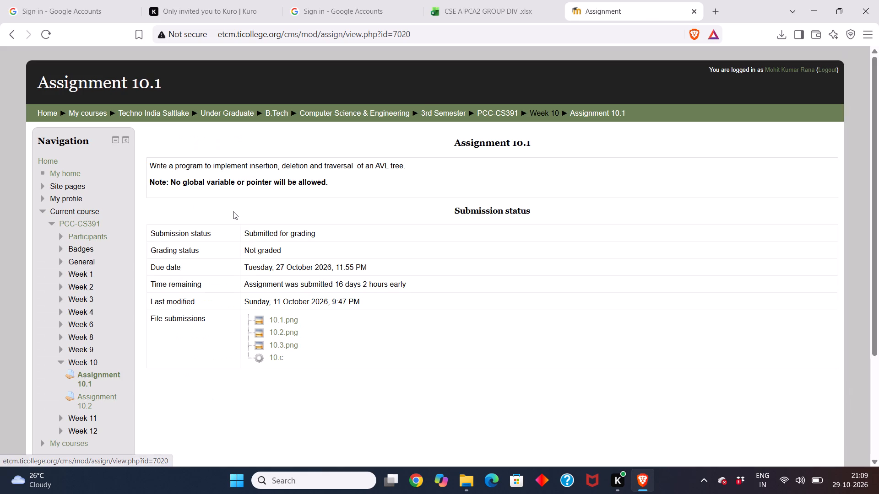
click(12, 34)
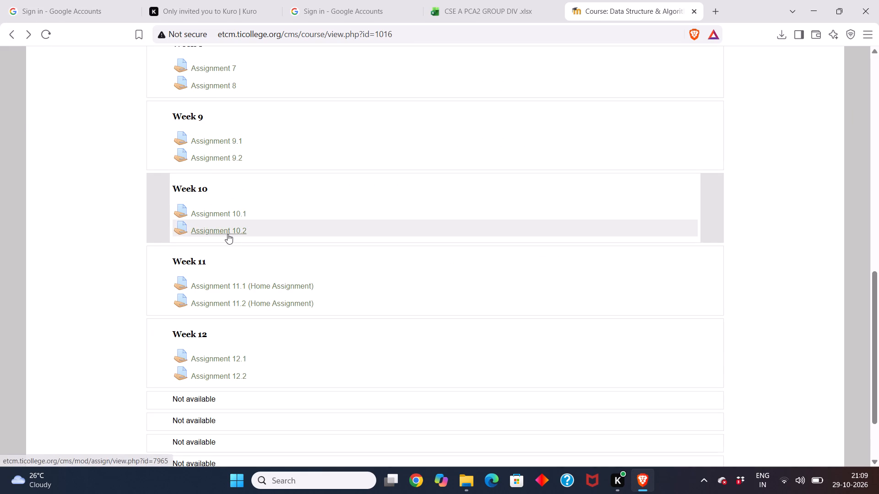
click(228, 234)
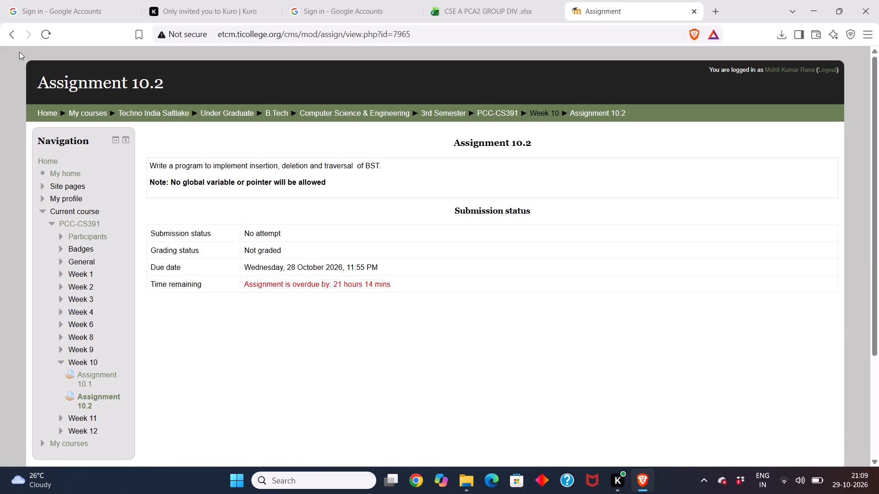
click(13, 32)
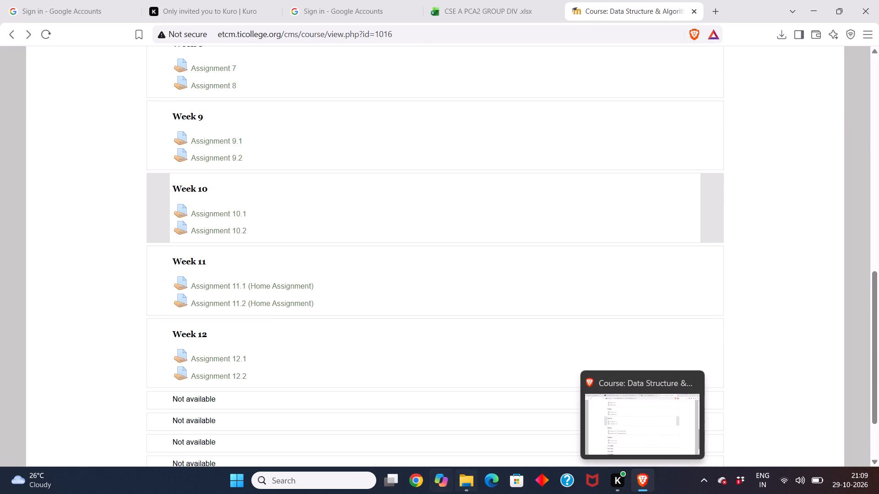
click(234, 228)
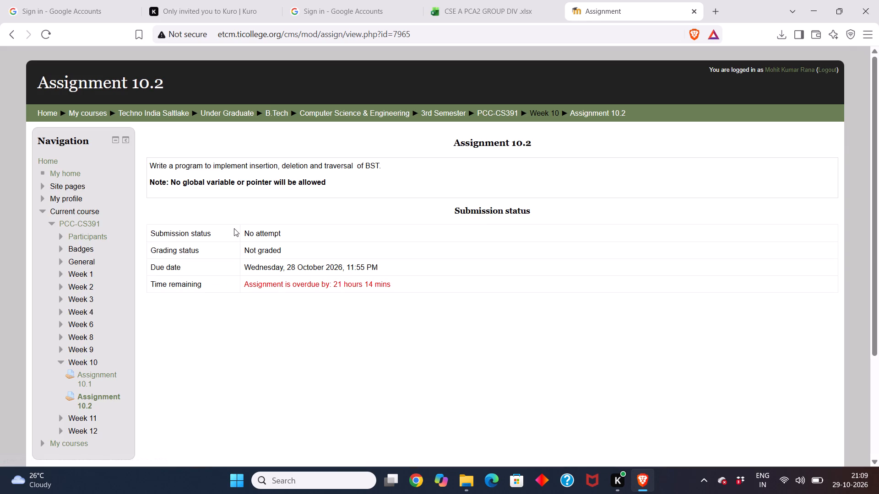
scroll(234, 228, down, 1)
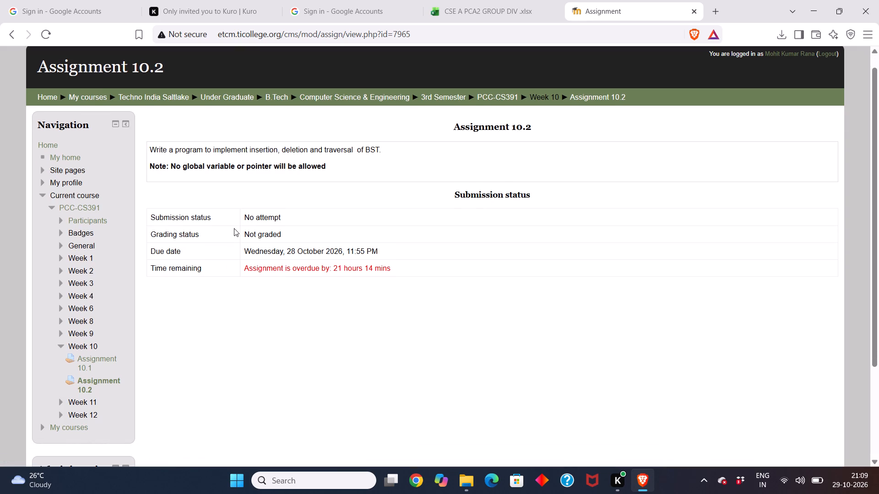
click(15, 39)
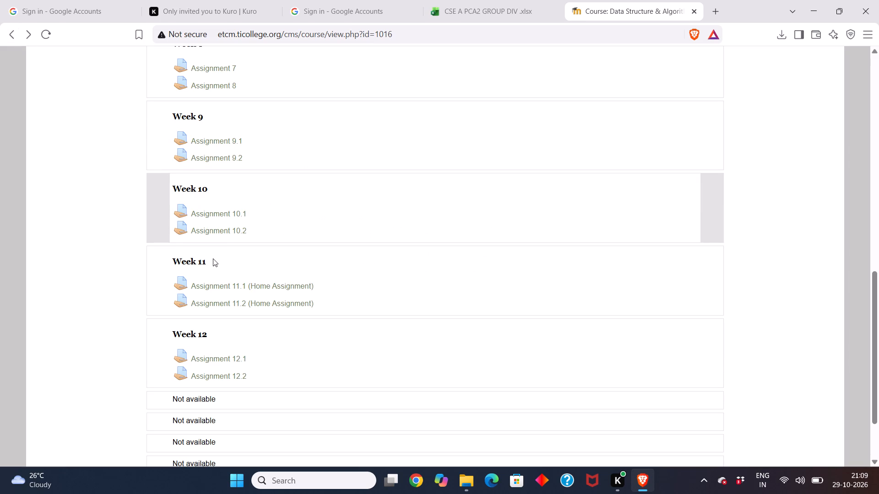
Look over the Week 11 and Week 12 assignments listed on the course page.
scroll(280, 254, up, 1)
scroll(280, 254, down, 1)
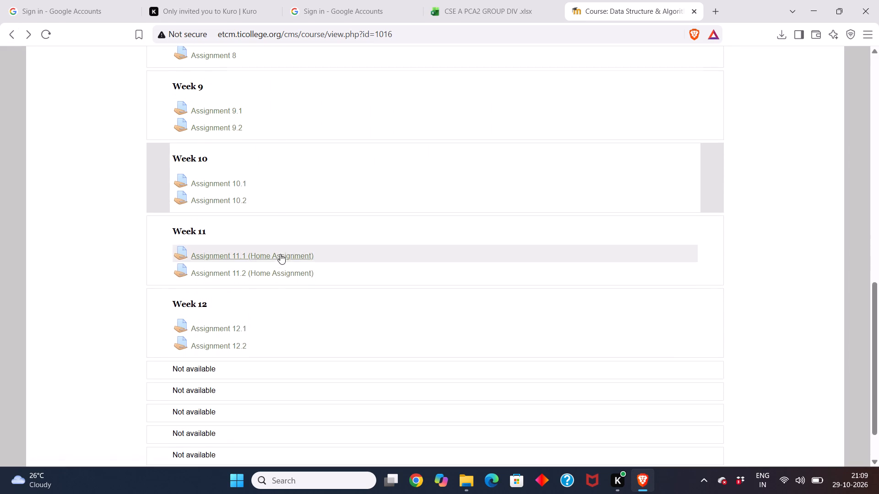
scroll(280, 254, down, 1)
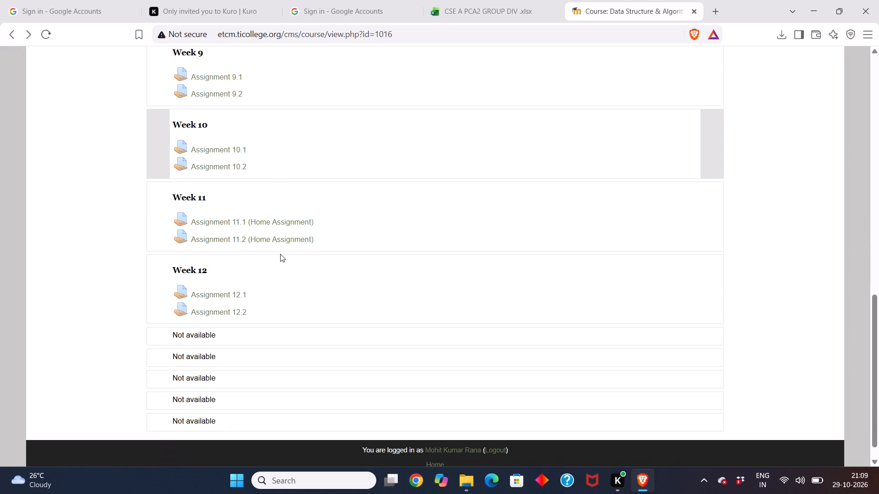
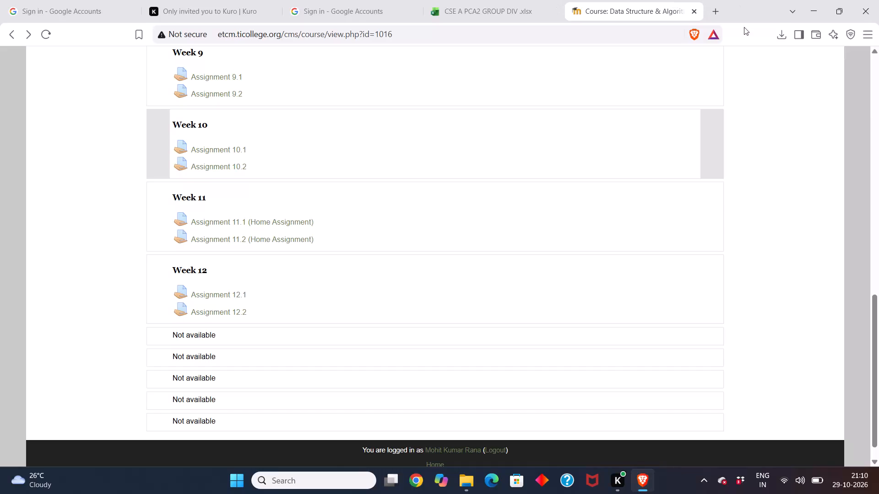
Leave the browser and downloads folder, and create a new blank document in Word.
click(811, 13)
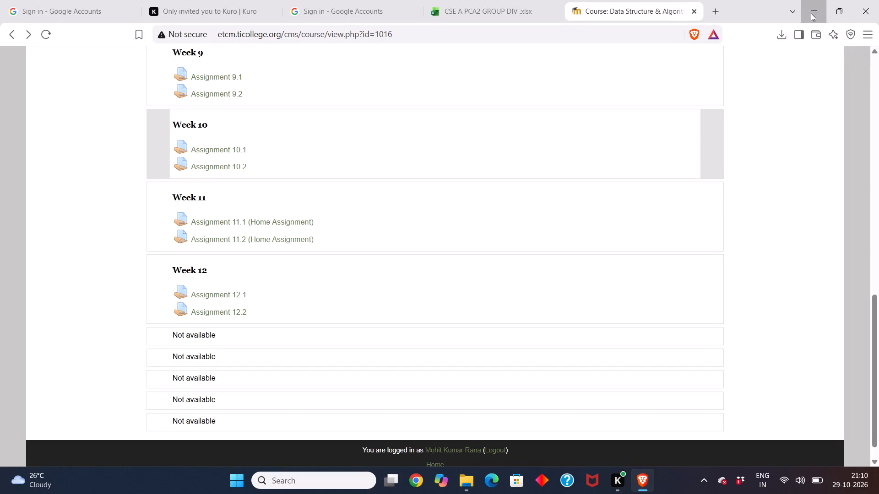
scroll(368, 292, down, 1)
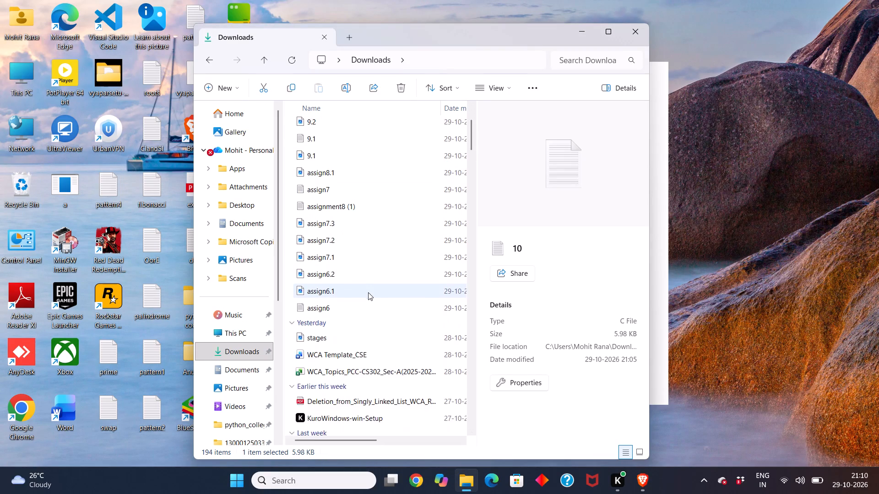
scroll(368, 292, down, 1)
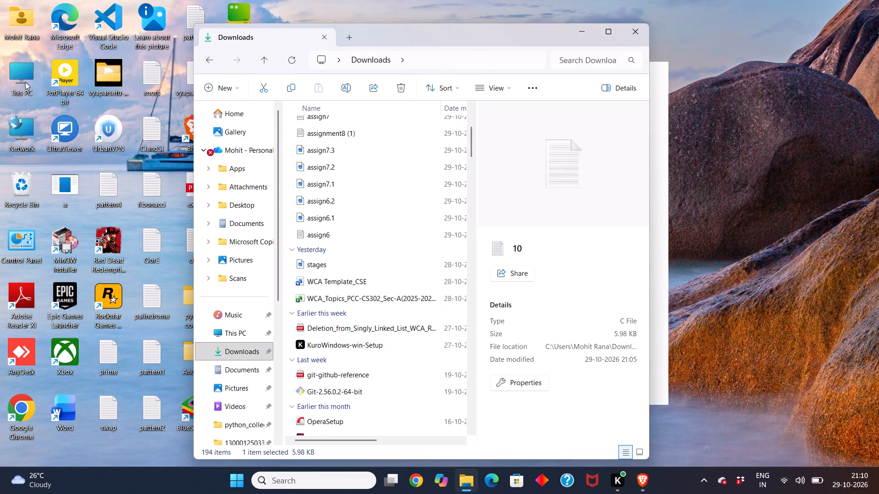
double_click(66, 399)
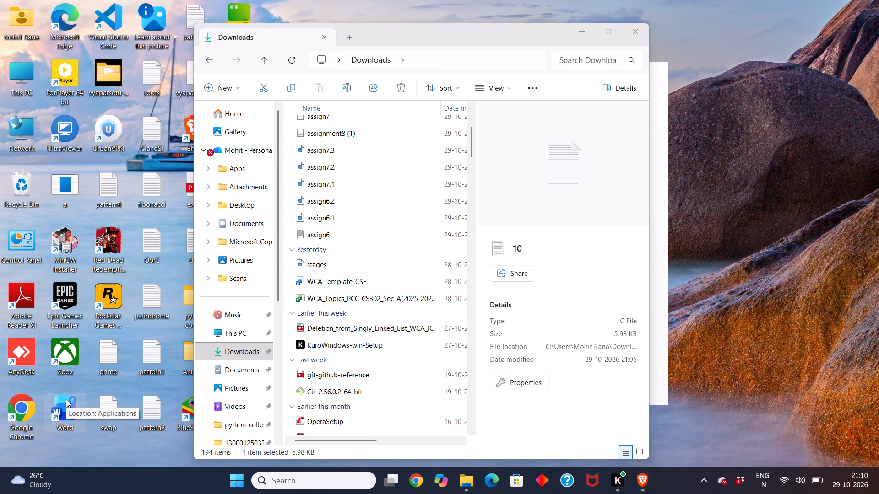
click(153, 123)
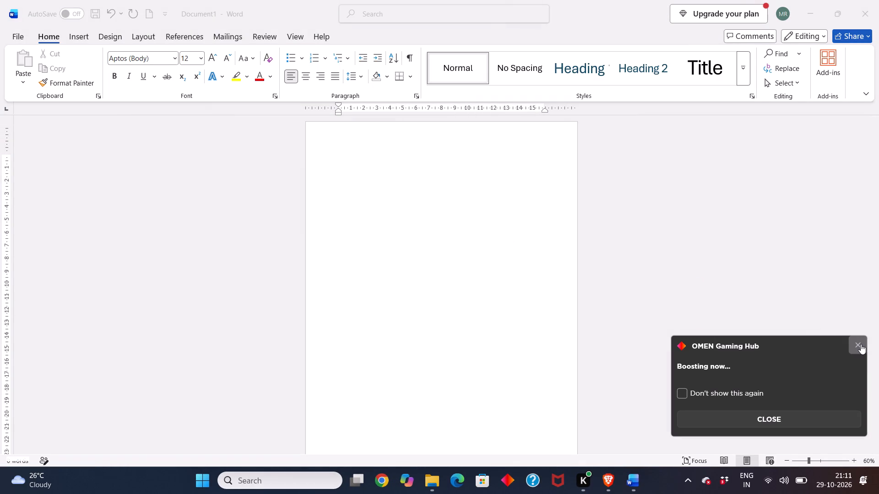
click(861, 344)
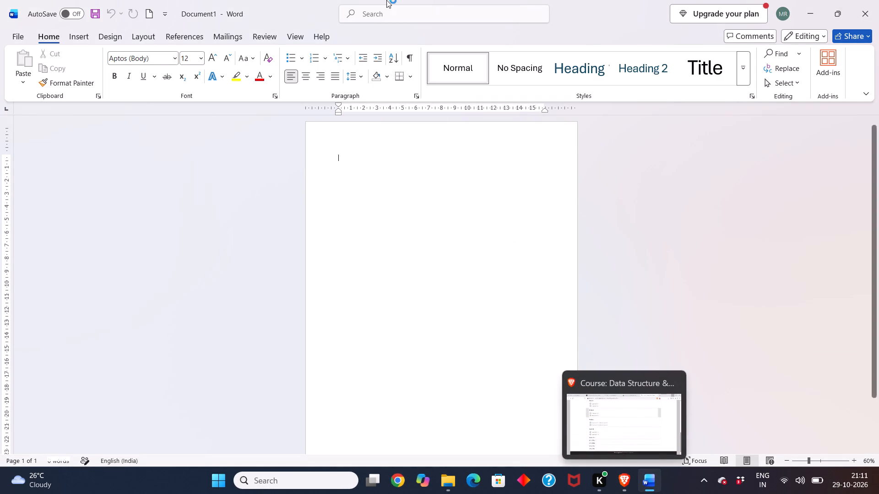
Enter the heading word ASSIGNMENT centred on the first line, replacing the lone A and picking font size 16.
click(304, 73)
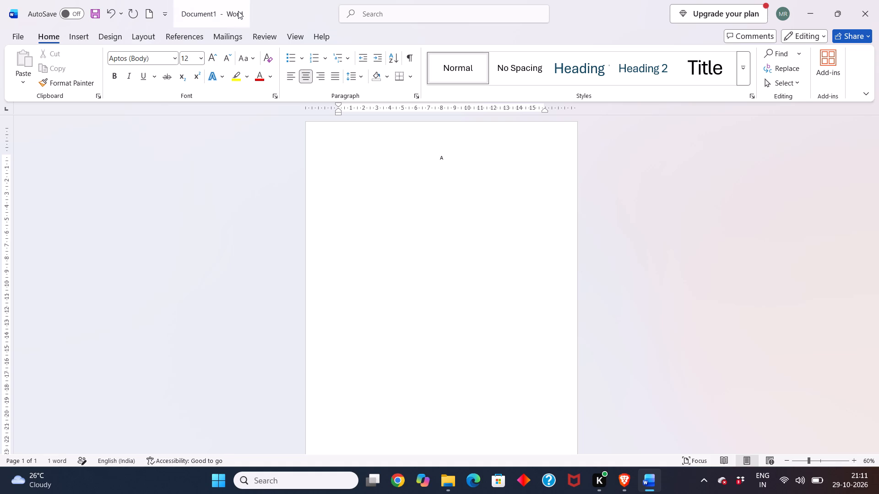
click(200, 59)
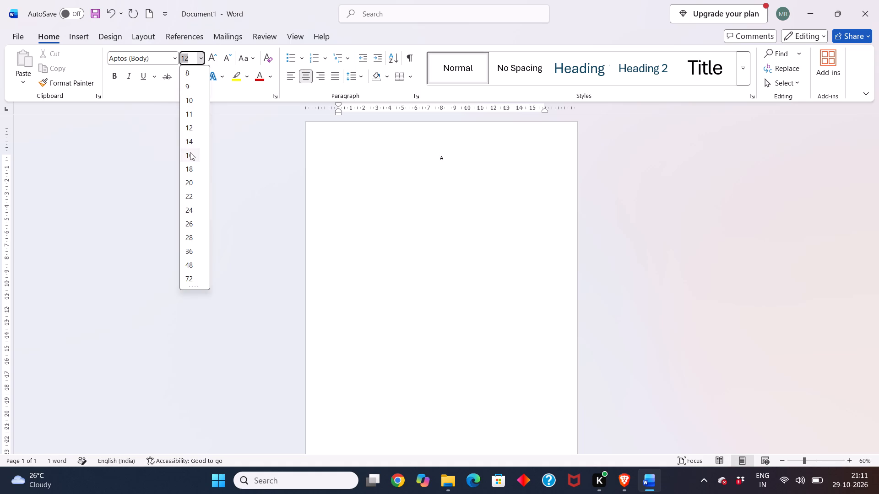
click(190, 152)
drag(460, 154, 400, 156)
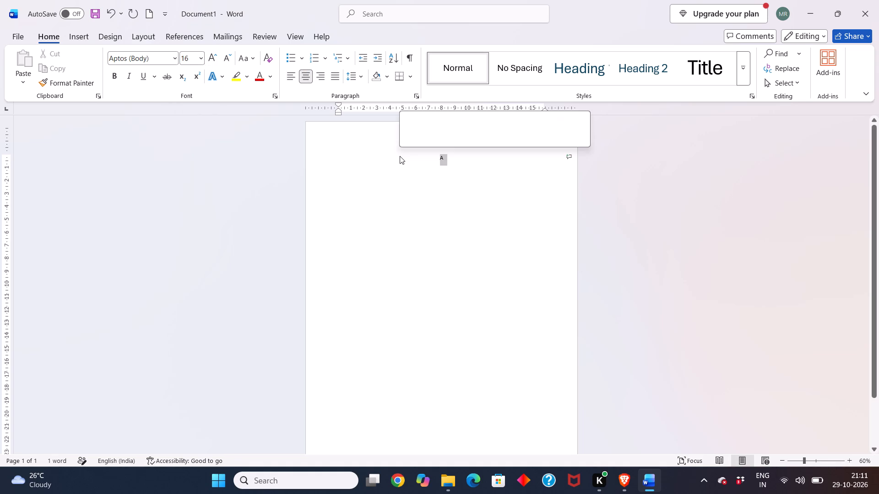
text(ASS)
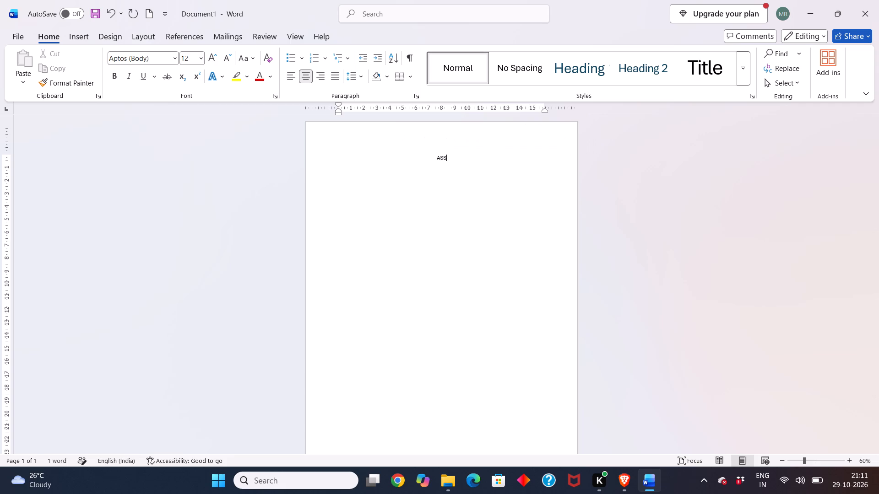
text(IGNMENT)
key(space)
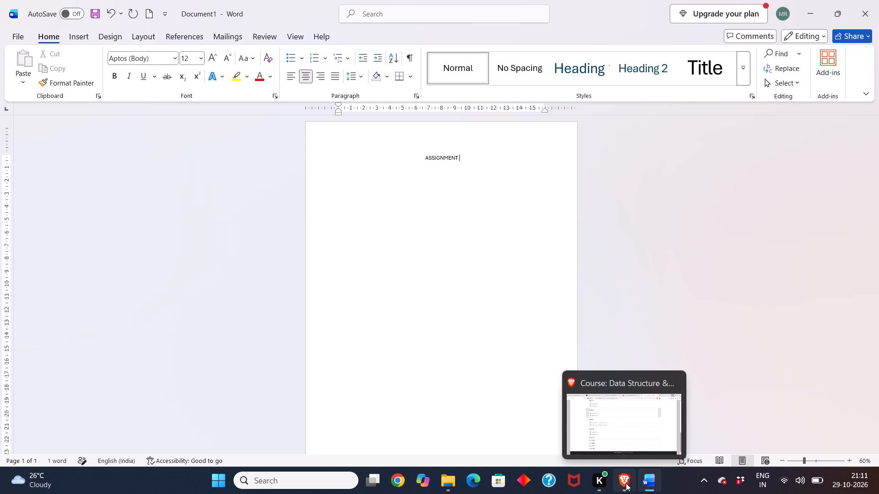
Check the recent download history in Brave for the assignment files, and complete the Word heading as ASSIGNMENT-6.
click(647, 439)
click(777, 36)
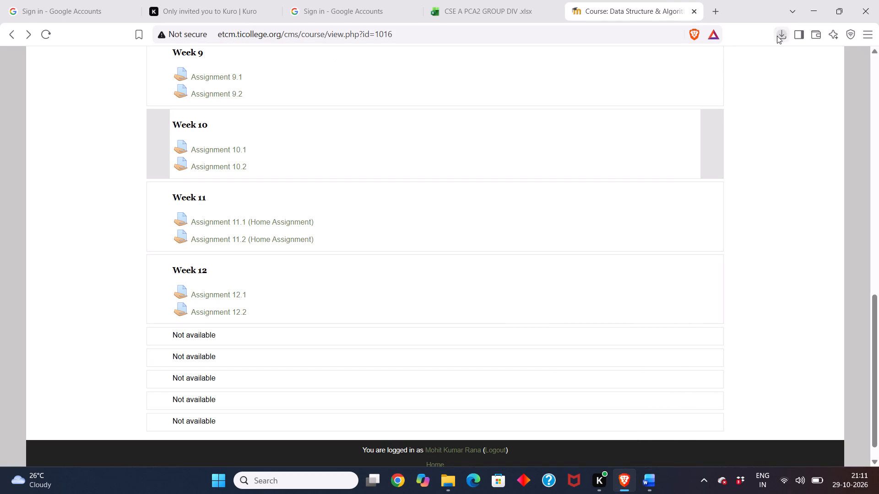
scroll(682, 208, down, 3)
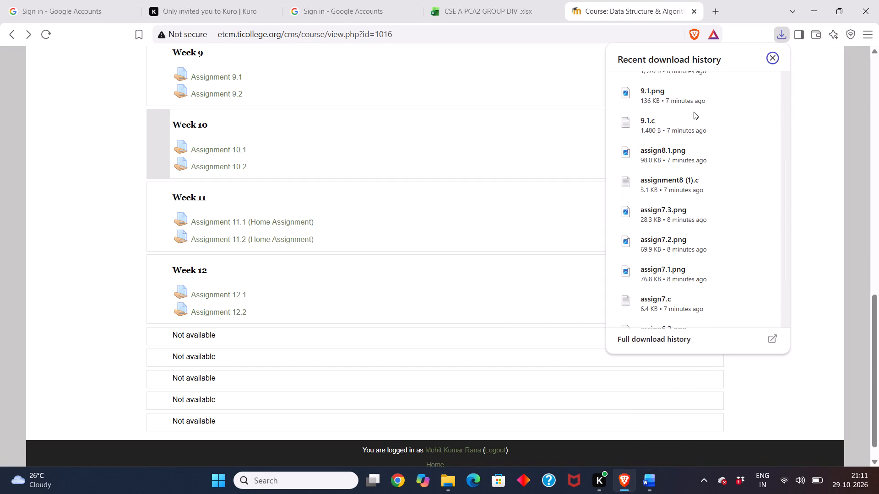
scroll(694, 112, down, 1)
scroll(651, 251, down, 2)
click(822, 206)
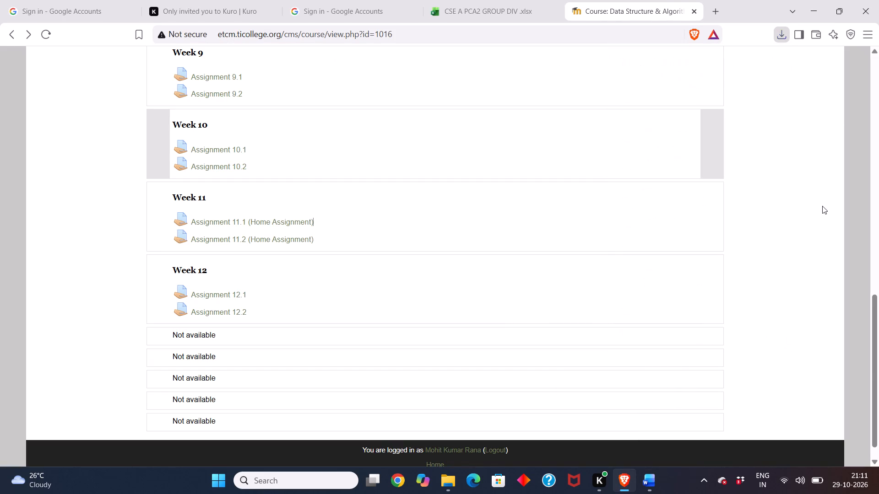
click(820, 10)
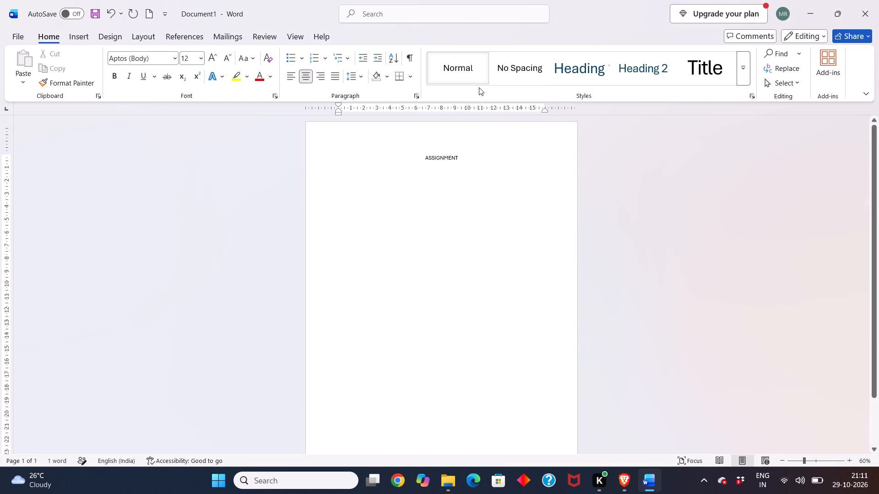
key(BackSpace)
key(minus)
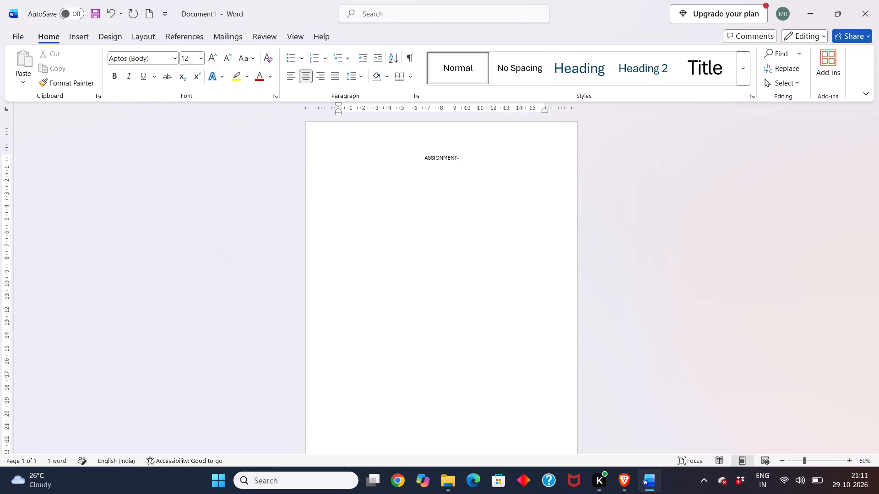
key(6)
Format the ASSIGNMENT-6 heading in bold Times New Roman.
drag(463, 159, 410, 162)
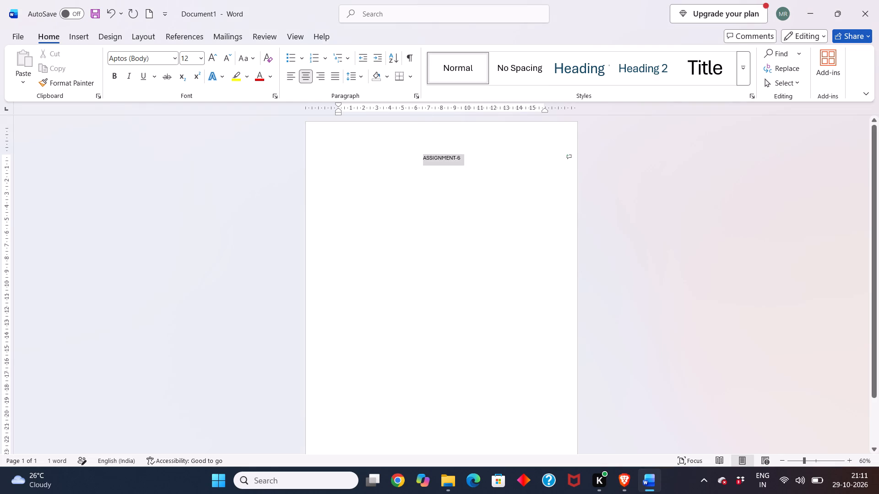
drag(410, 162, 410, 162)
click(174, 57)
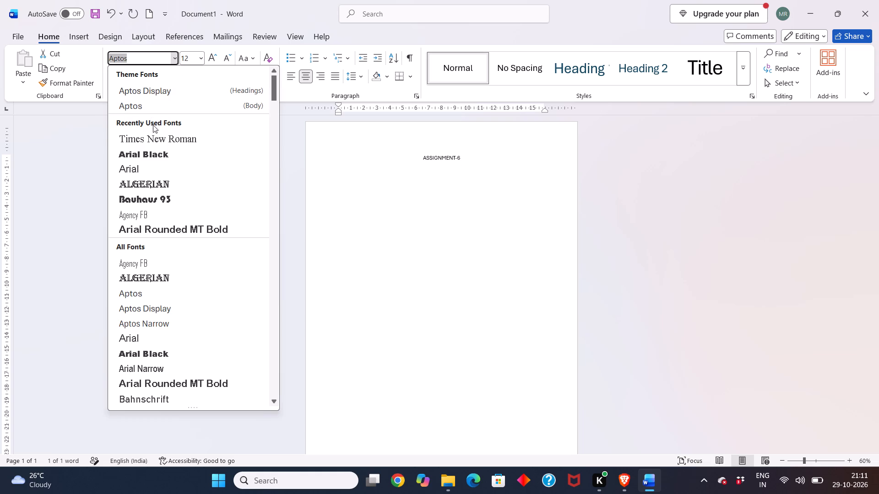
click(154, 139)
click(115, 75)
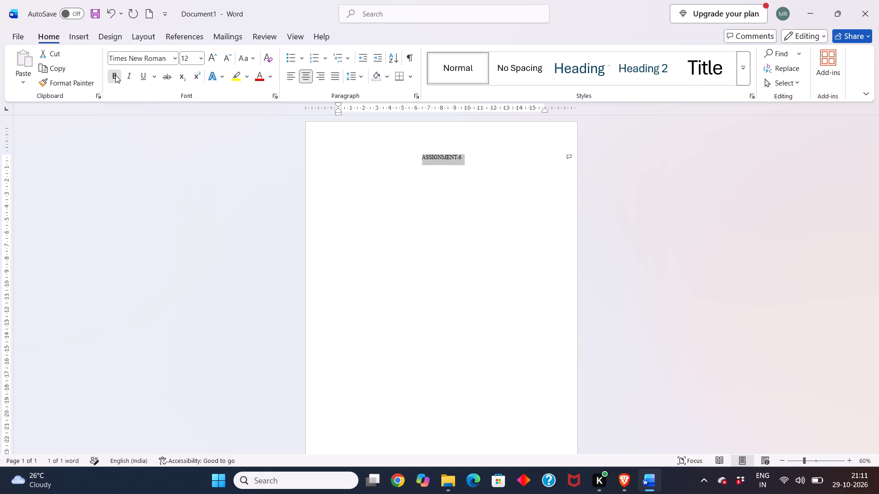
click(520, 153)
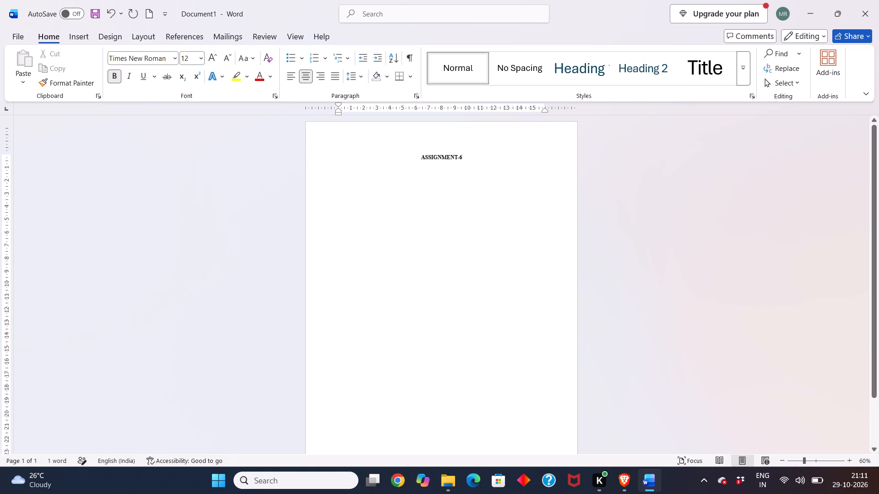
Start a justified, non-bold body paragraph two lines below the heading.
ctrl+scroll(520, 153, up, 5)
scroll(520, 153, up, 1)
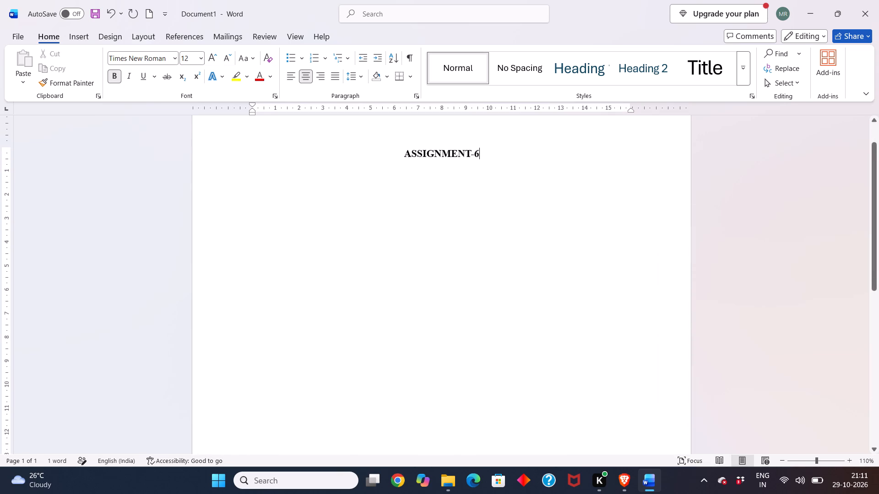
scroll(520, 153, up, 1)
key(Return)
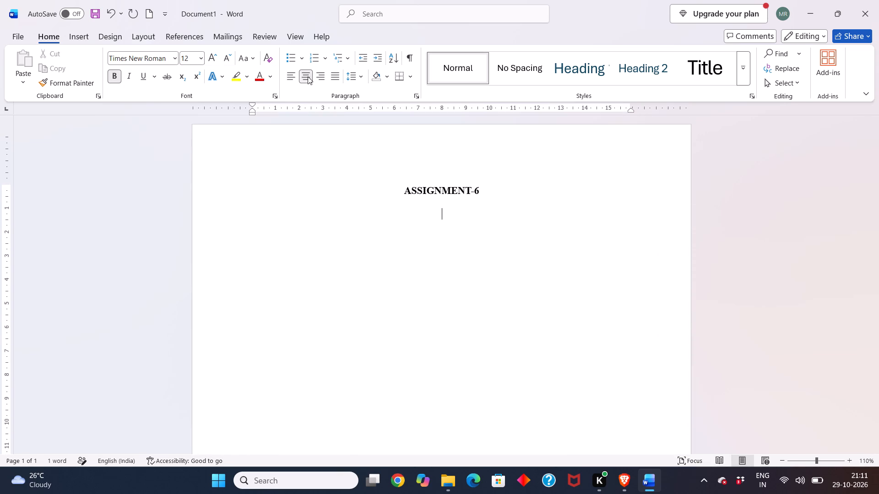
click(334, 79)
key(Return)
click(111, 79)
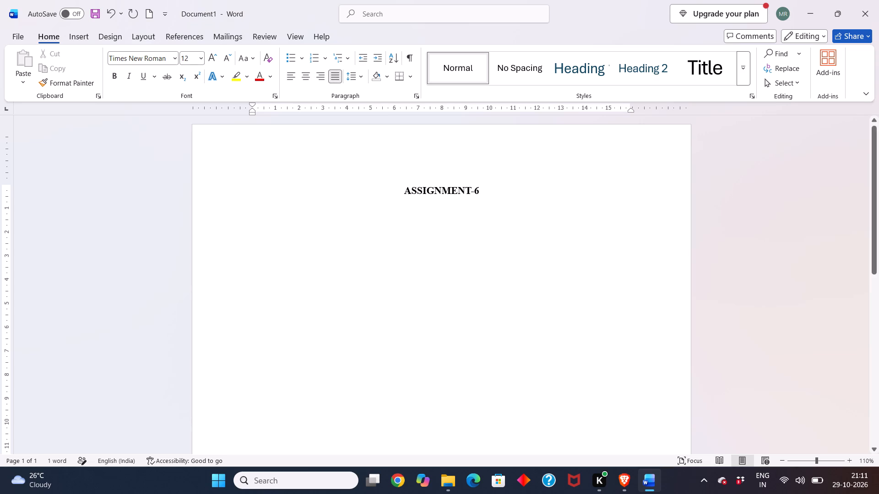
Set the ASSIGNMENT-6 heading's font size to 16.
click(409, 187)
drag(489, 193, 404, 187)
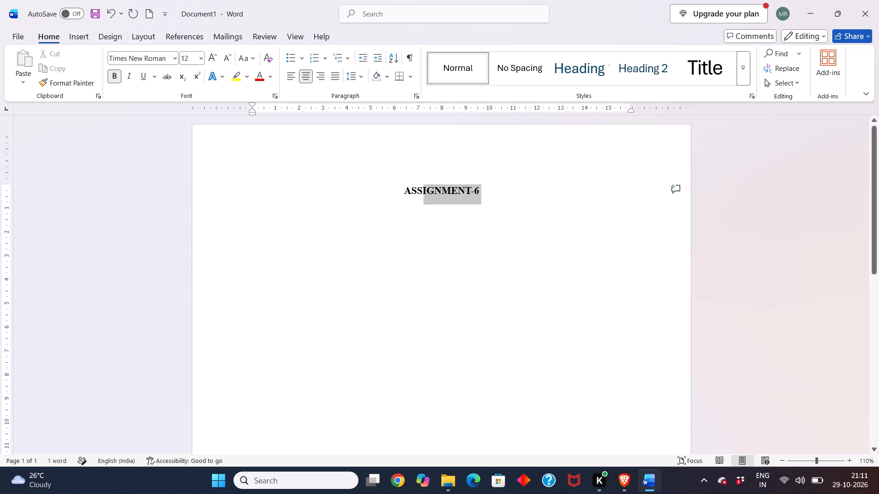
drag(404, 187, 400, 186)
click(200, 60)
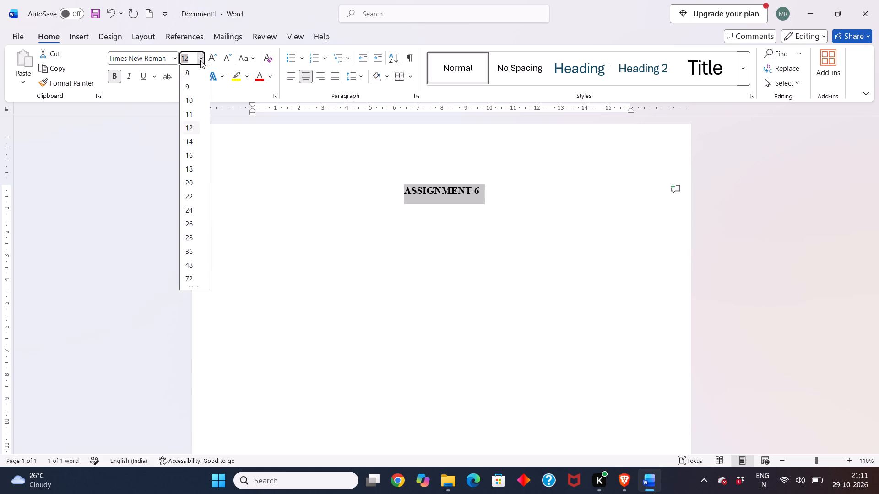
click(195, 155)
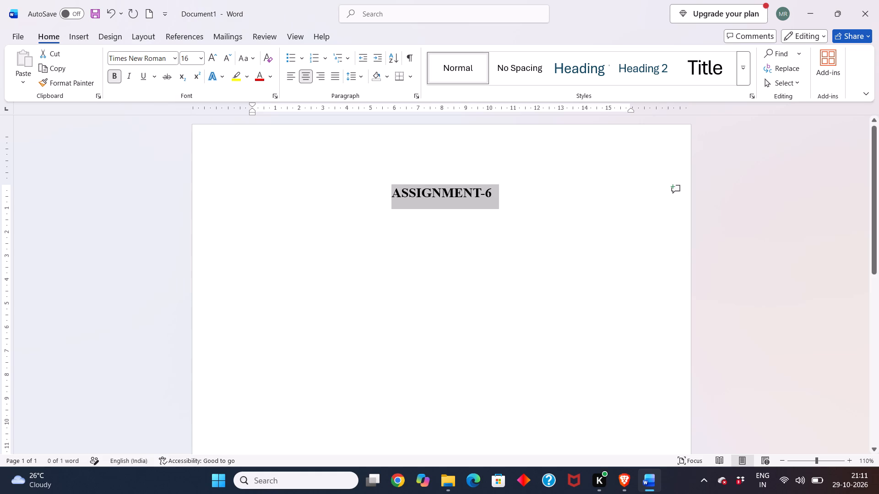
Set the font size of the empty body paragraph below the heading to 12.
click(219, 237)
click(349, 251)
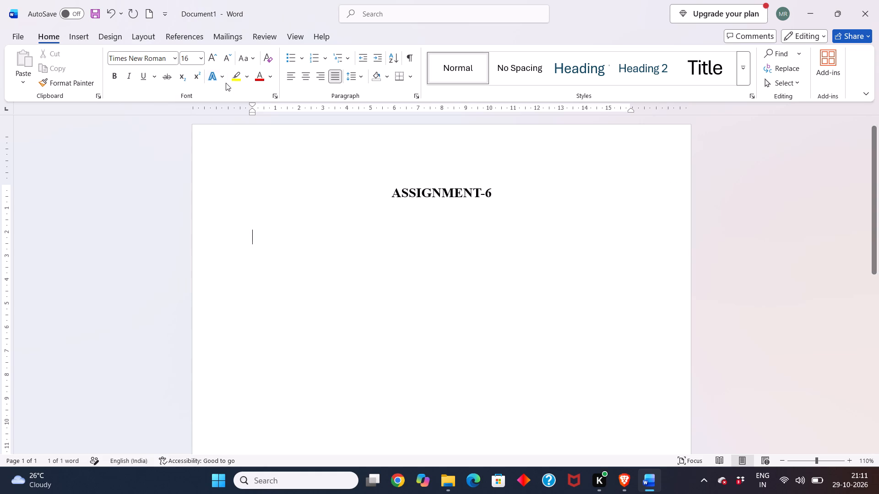
click(201, 59)
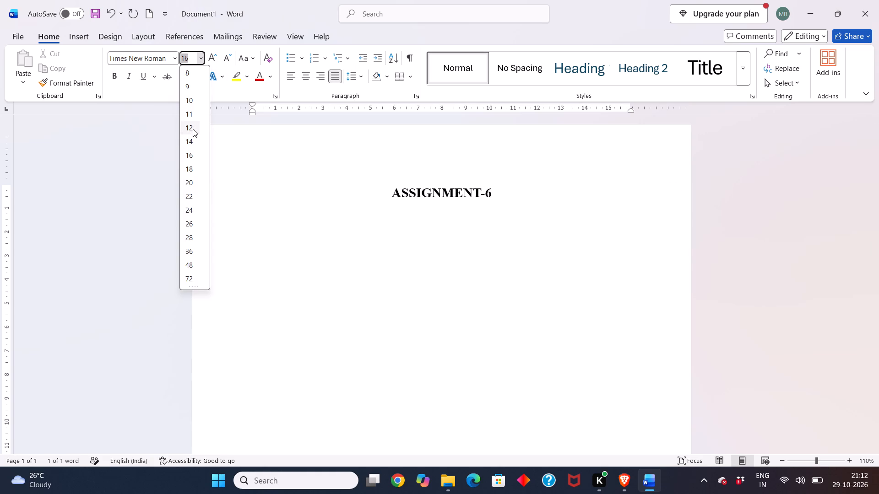
click(193, 129)
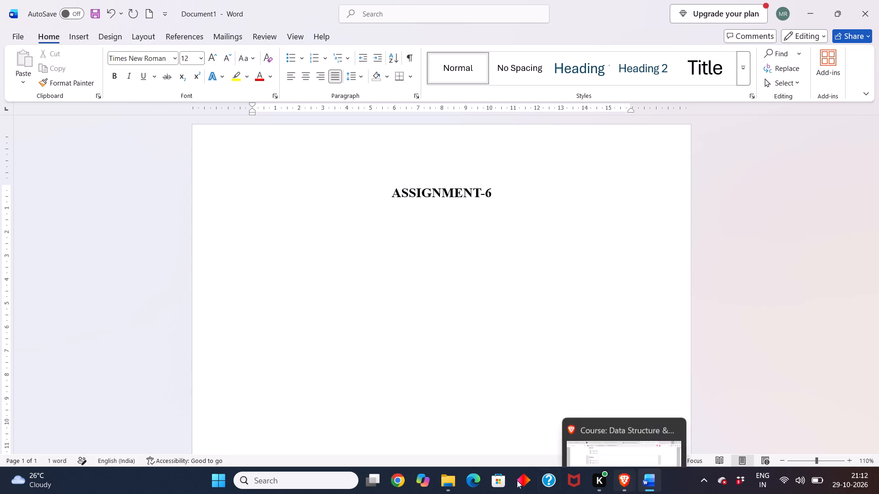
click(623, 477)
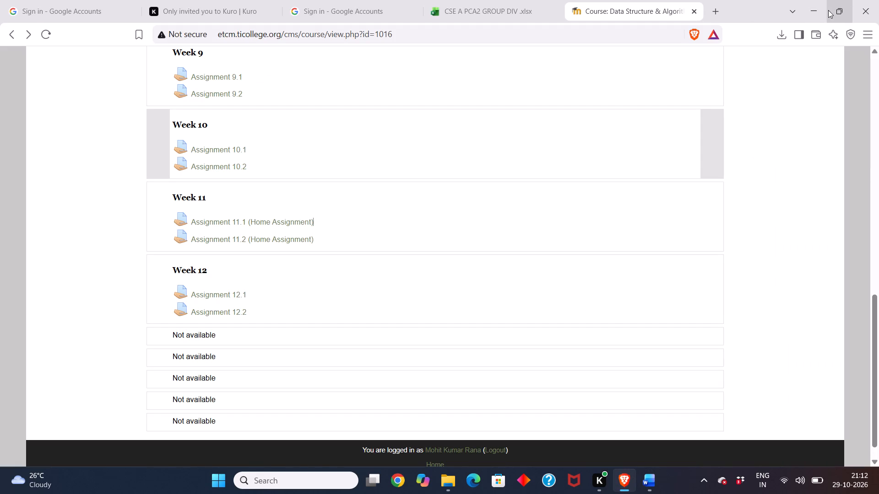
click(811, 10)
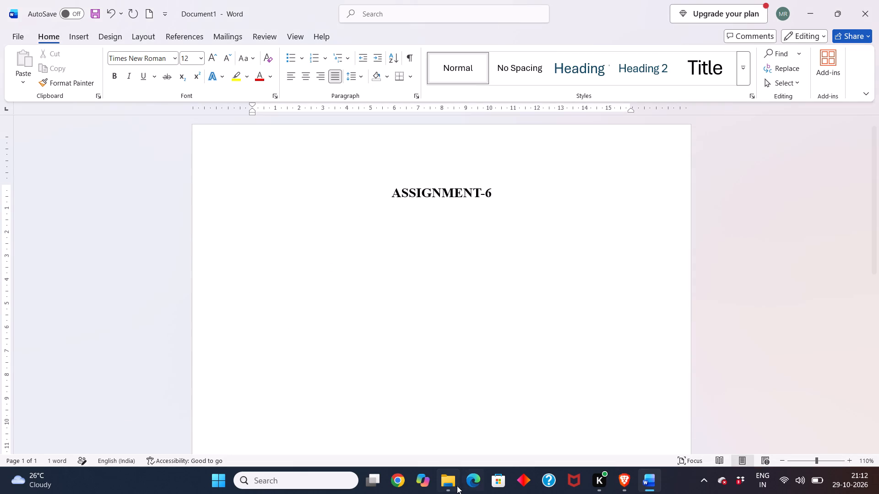
Copy the entire code from the assign6 file in Downloads and paste it into the Word document below the ASSIGNMENT-6 heading.
click(456, 486)
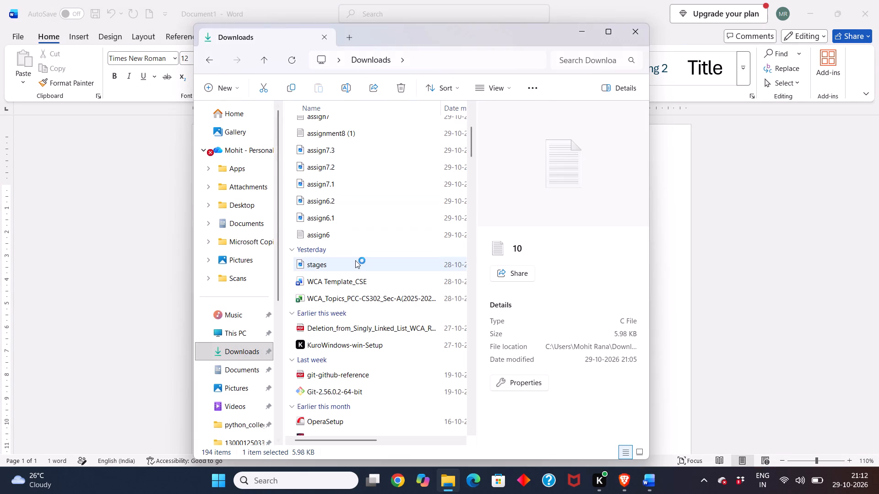
double_click(380, 233)
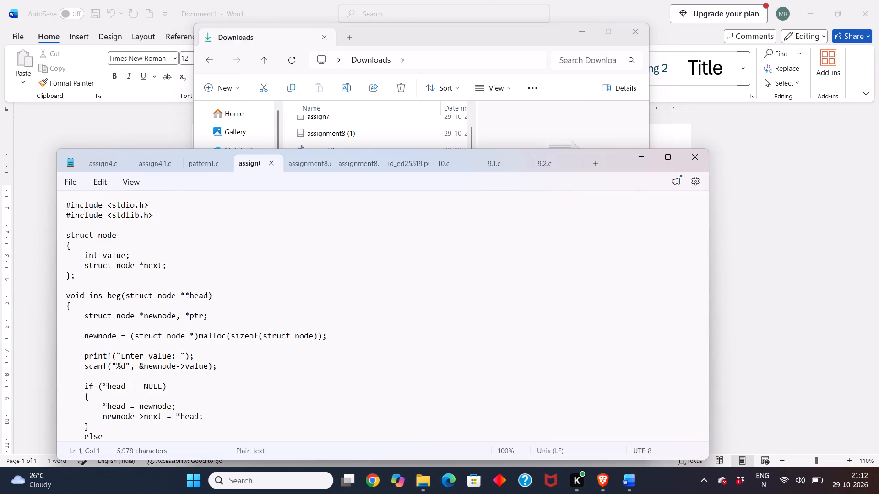
click(237, 264)
key(ctrl+a)
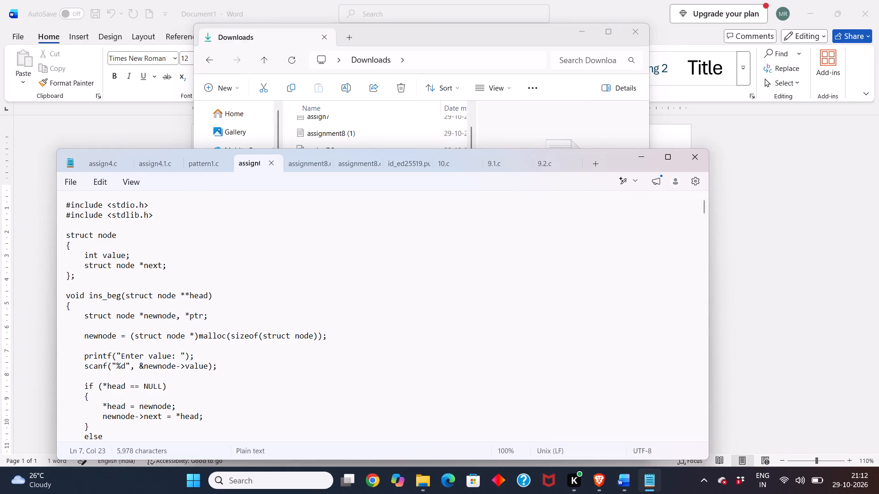
key(ctrl+c)
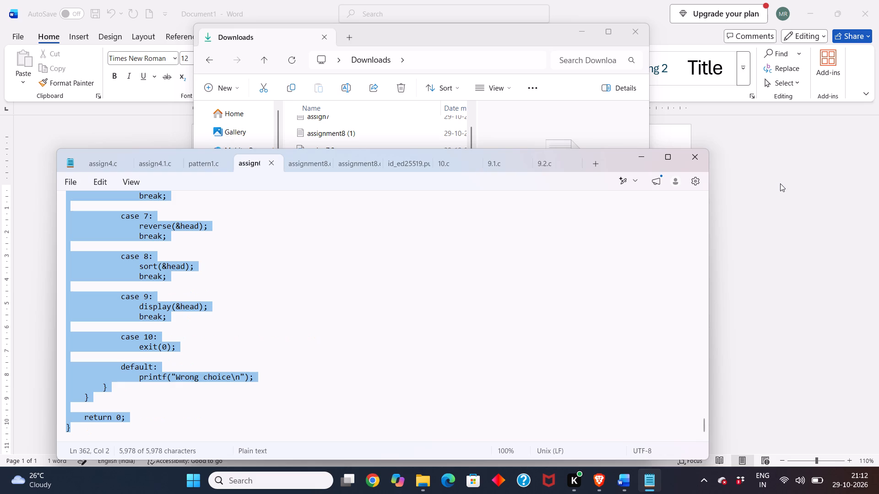
click(780, 183)
key(ctrl+v)
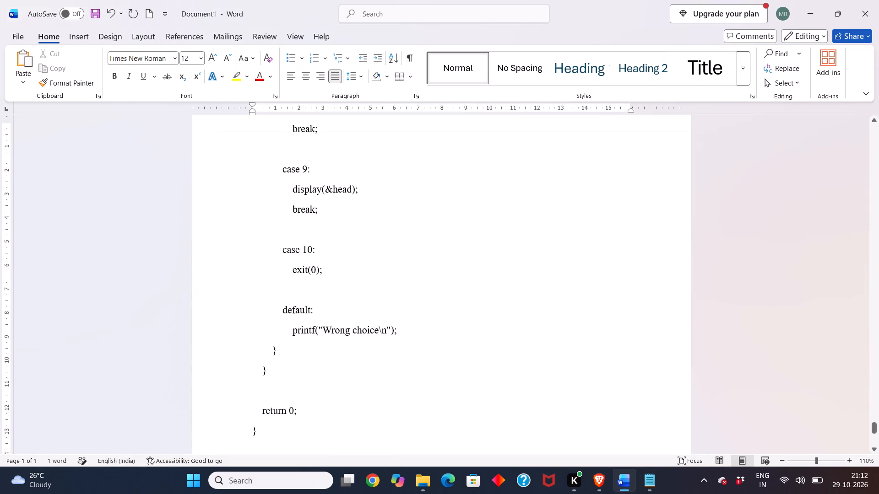
Remove the blank line after #include <stdlib.h> and the one between the ASSIGNMENT-6 heading and the code.
scroll(533, 211, up, 14)
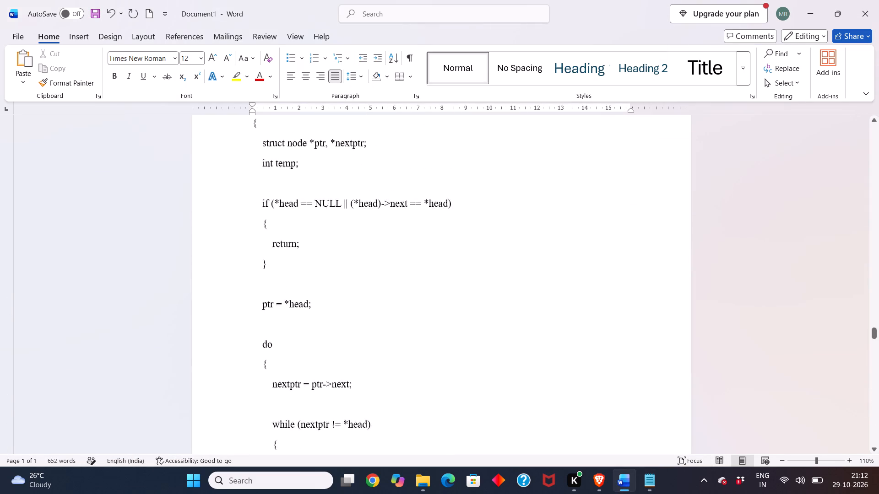
scroll(533, 211, up, 3)
ctrl+scroll(533, 211, down, 9)
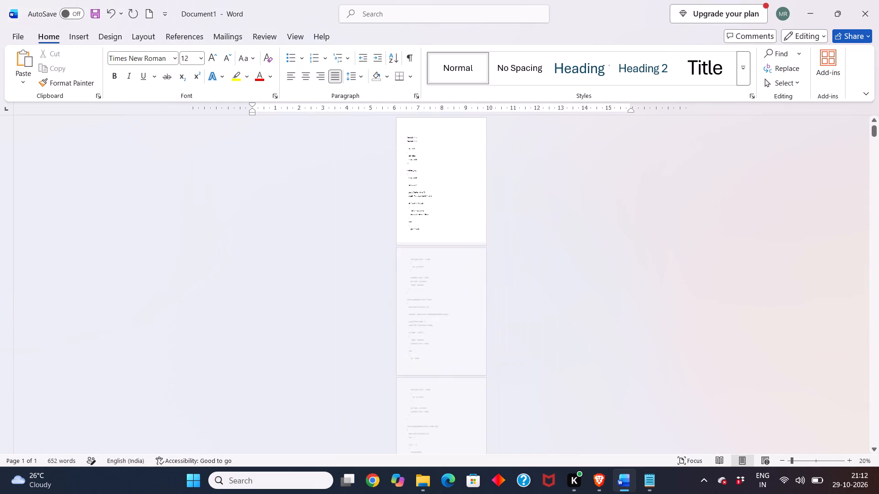
ctrl+scroll(533, 211, up, 6)
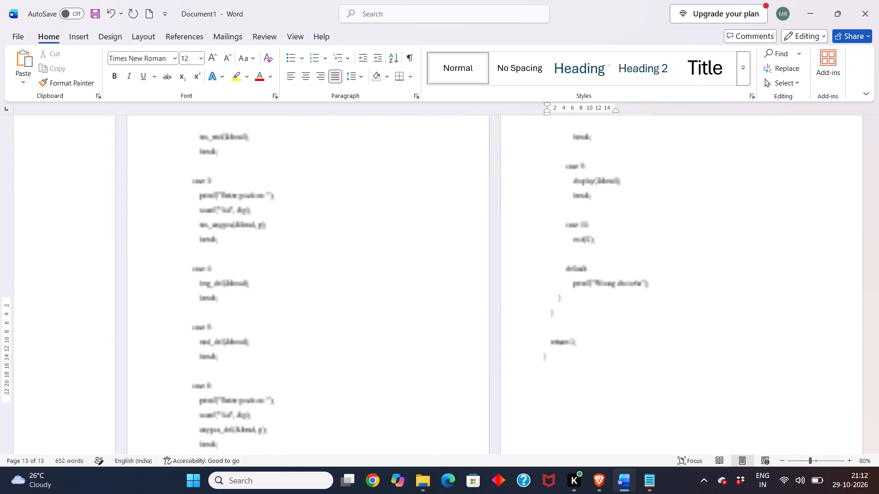
scroll(533, 211, up, 20)
scroll(533, 211, up, 8)
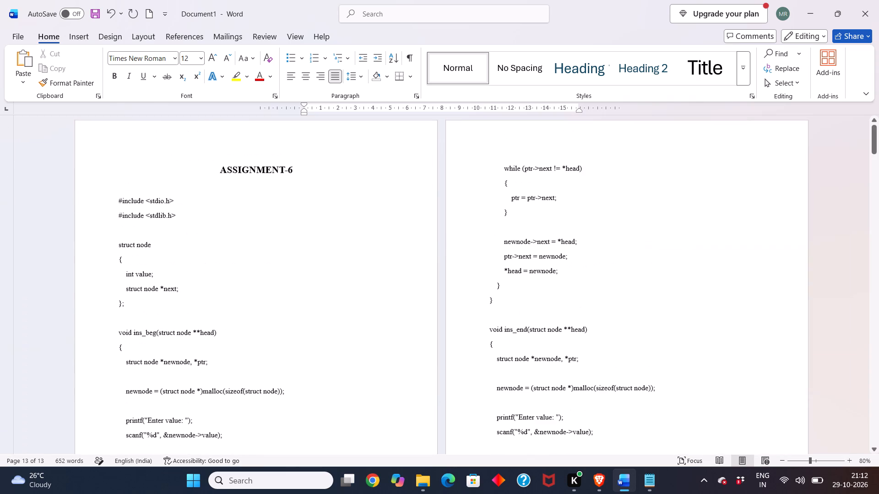
click(119, 235)
key(BackSpace)
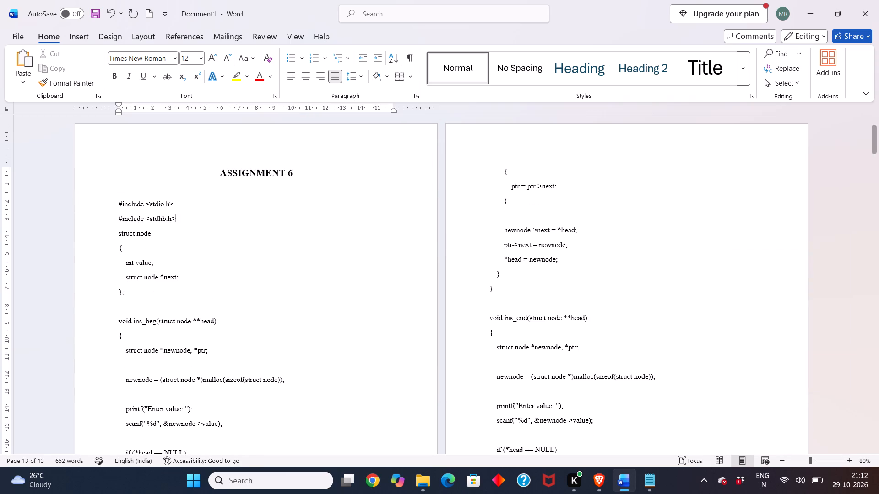
key(Up)
key(Up)
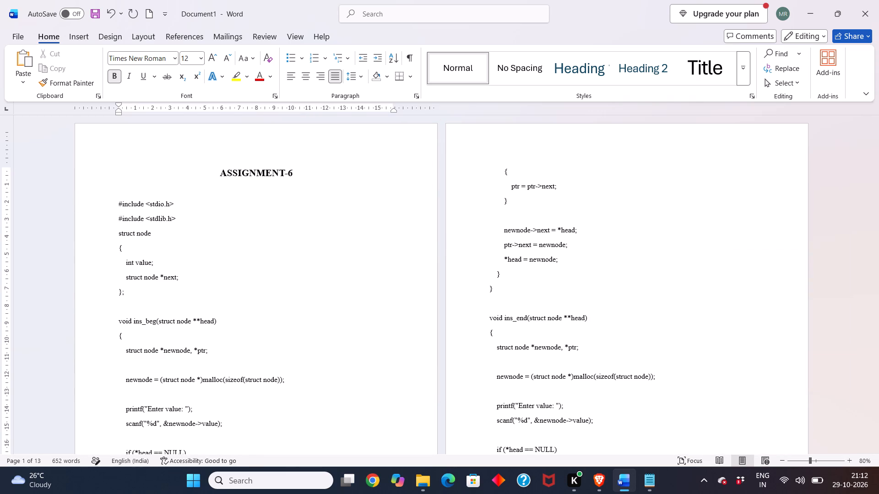
key(BackSpace)
Remove the blank line between the struct node definition and the ins_beg function.
key(Down)
key(Down)
key(Down)
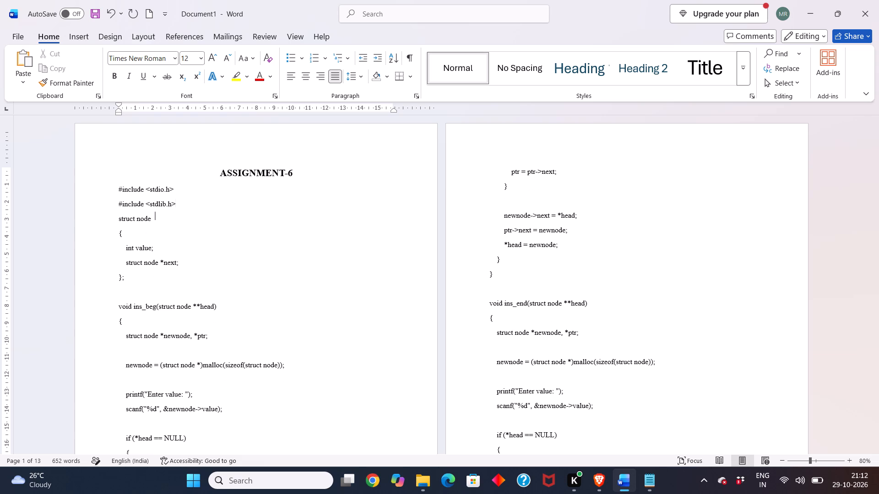
key(Down)
key(Down)
key(Down)
key(Down)
key(Down)
key(BackSpace)
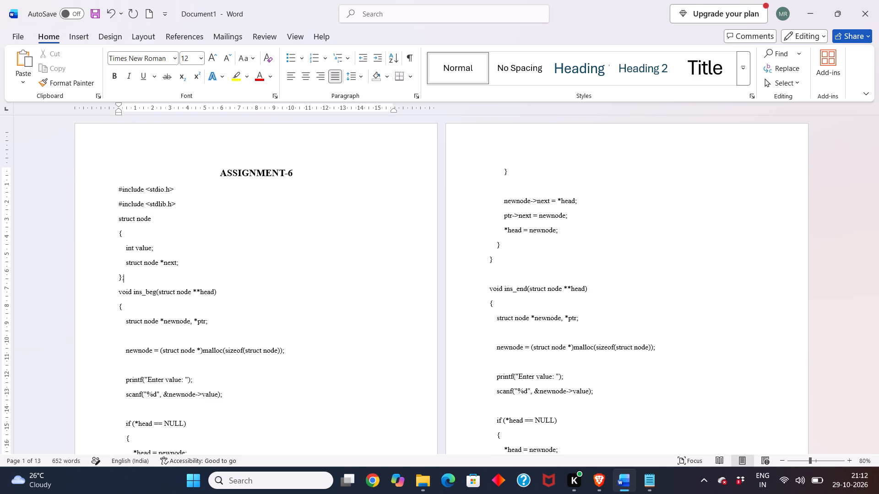
Remove the blank lines in ins_beg before the malloc statement, the "Enter value" printf and the if (*head == NULL) check.
key(Down)
key(Down)
key(Down)
key(Down)
key(BackSpace)
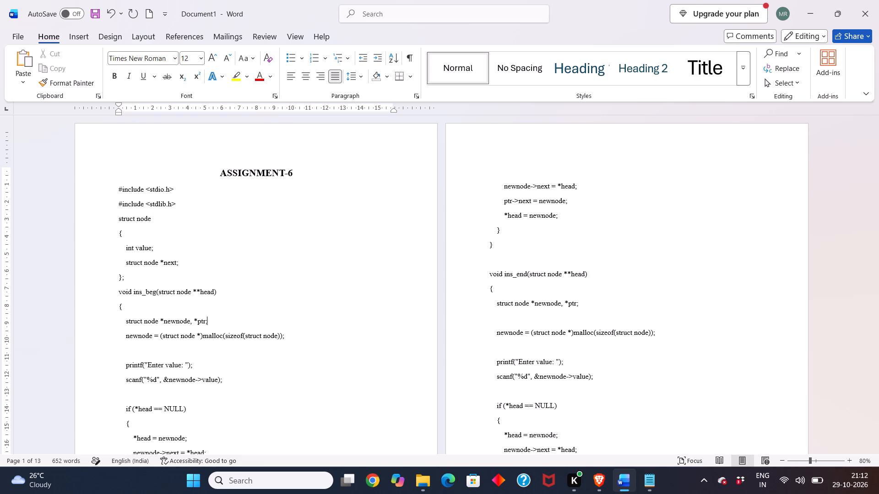
key(Down)
key(Down)
key(BackSpace)
key(Down)
key(Down)
key(Down)
key(BackSpace)
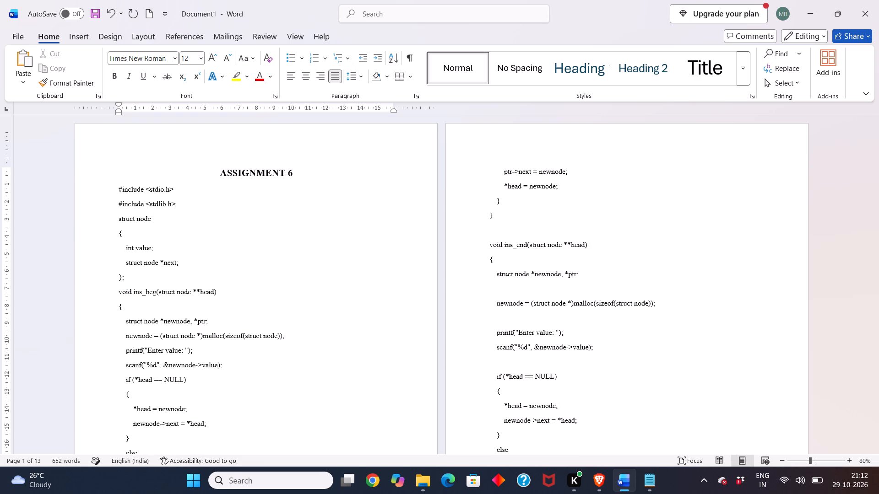
Remove the blank line between ptr = *head; and the while loop in ins_beg's else block.
key(Down)
key(Down)
key(Down)
key(Down)
key(Down)
key(Down)
key(Down)
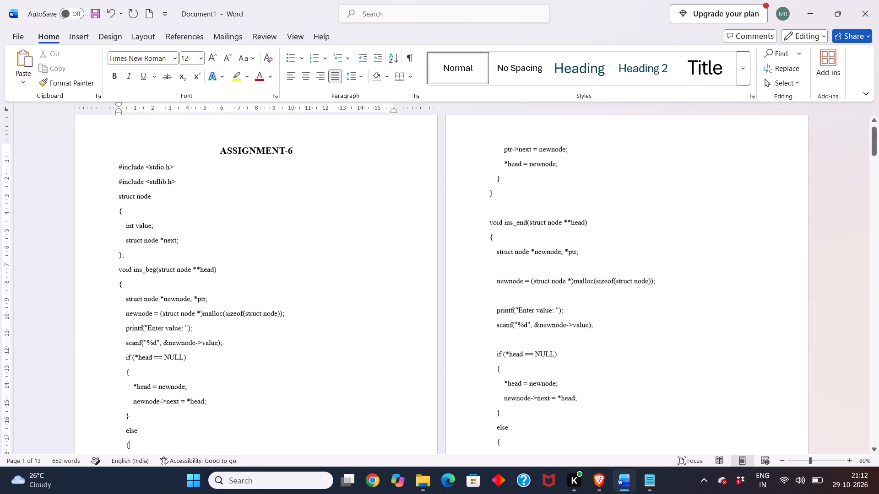
key(Down)
key(Down)
key(Down)
key(BackSpace)
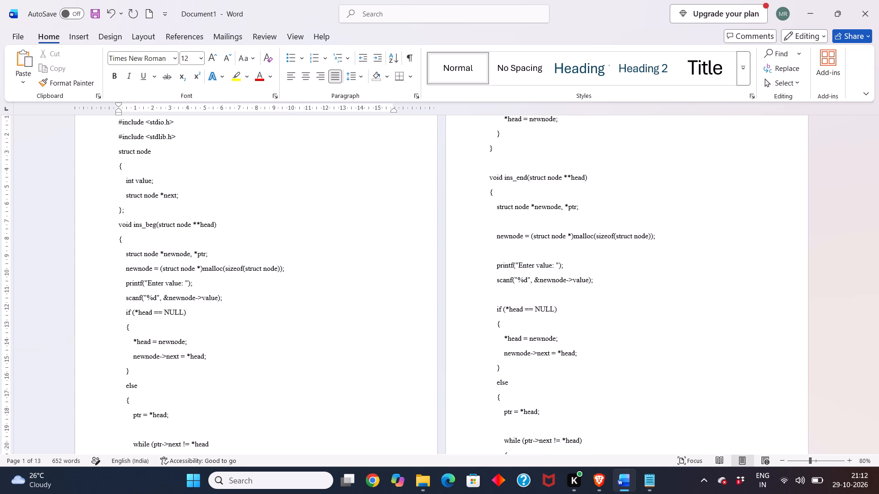
key(ctrl+z)
key(Up)
key(BackSpace)
Remove the blank line after the while loop's closing brace in ins_beg's else block.
scroll(119, 235, down, 2)
key(Down)
key(Down)
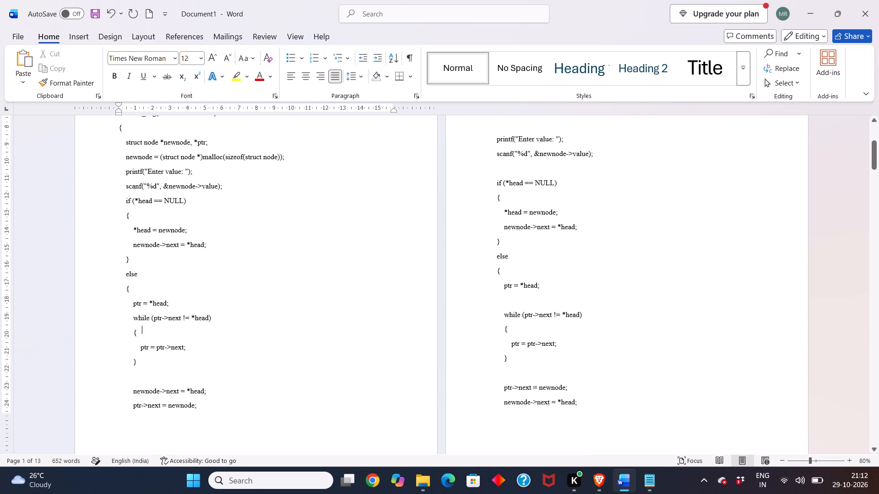
key(Down)
key(Down)
key(Down)
key(BackSpace)
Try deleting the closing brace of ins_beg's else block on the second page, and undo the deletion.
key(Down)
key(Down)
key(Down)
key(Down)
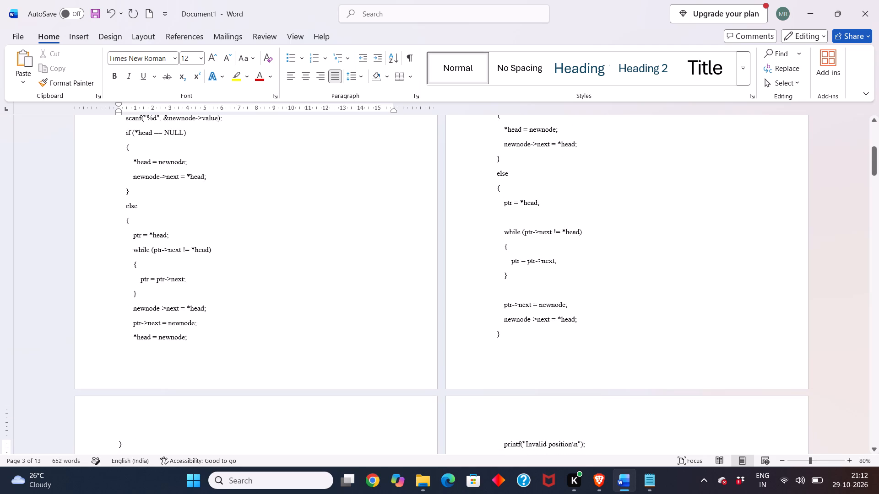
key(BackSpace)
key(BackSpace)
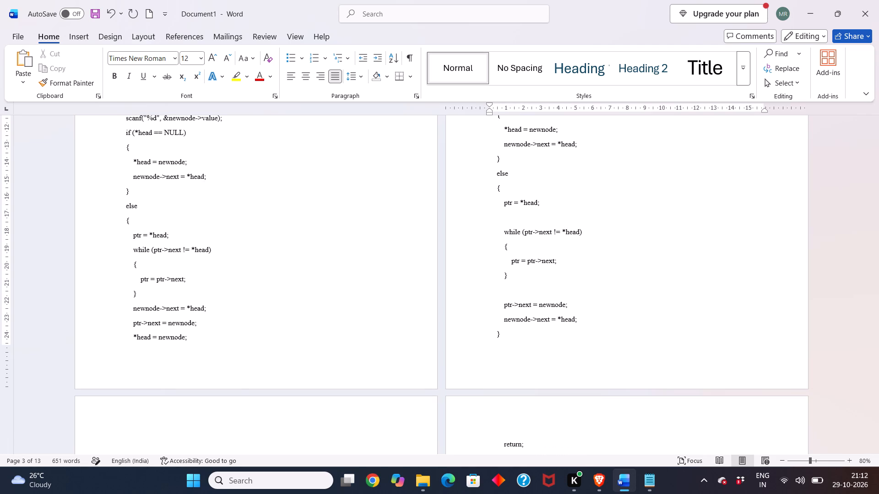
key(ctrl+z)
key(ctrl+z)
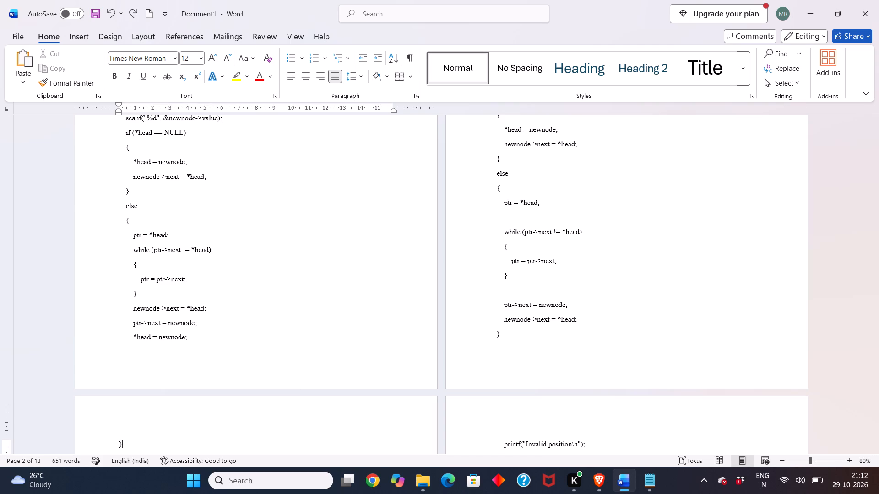
Move the closing brace of ins_beg's else block from the second page onto the end of the *head = newnode; line, separated by a space.
scroll(292, 126, up, 1)
ctrl+scroll(292, 126, up, 2)
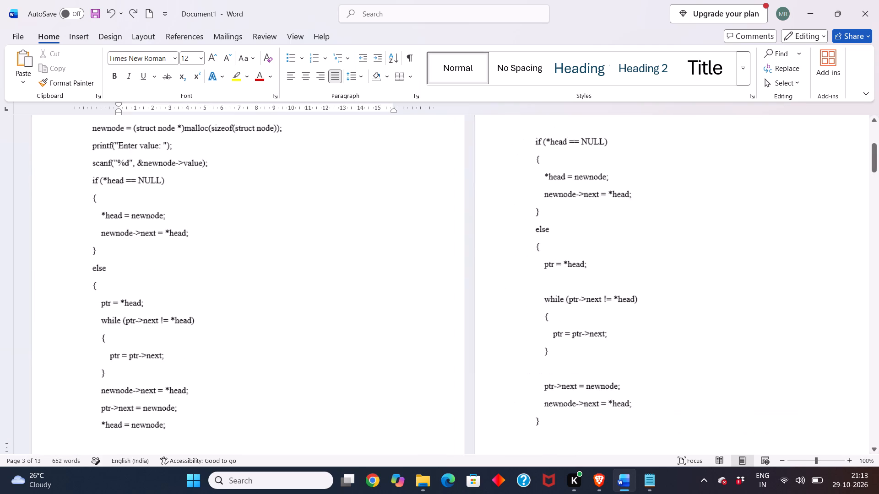
scroll(402, 219, down, 2)
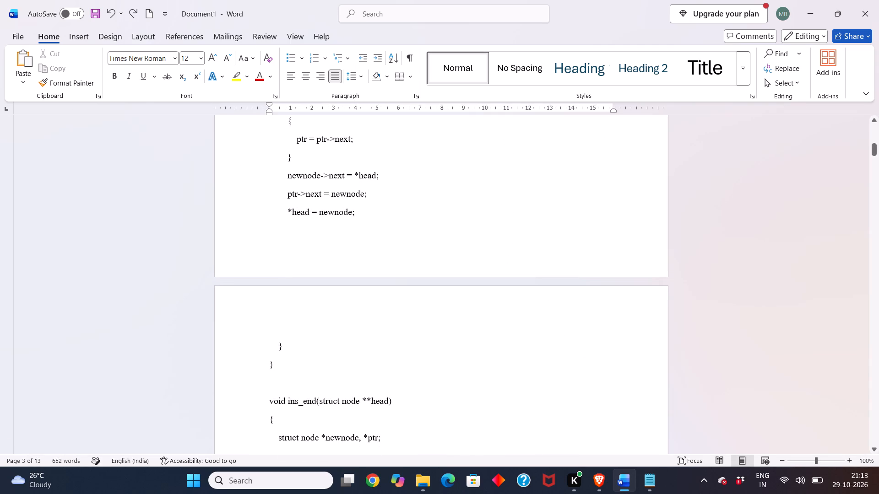
click(363, 209)
key(shift+braceright)
key(Left)
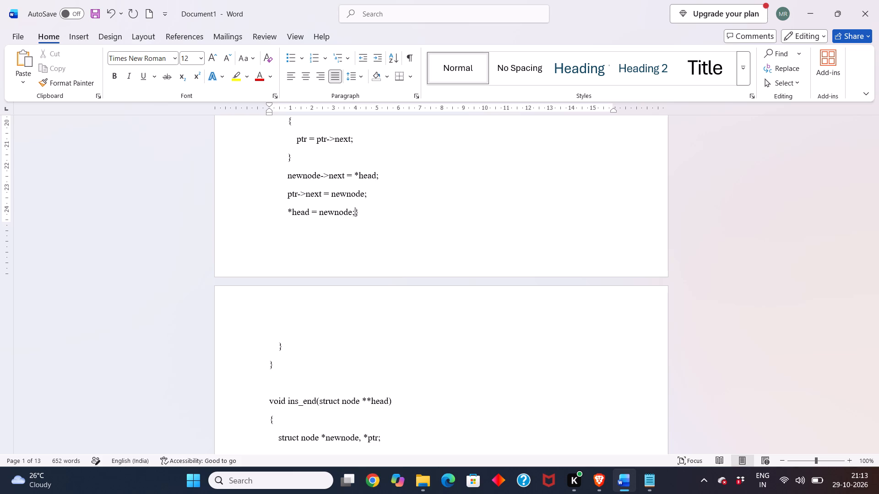
key(space)
key(Down)
key(BackSpace)
key(BackSpace)
key(BackSpace)
key(BackSpace)
key(BackSpace)
key(BackSpace)
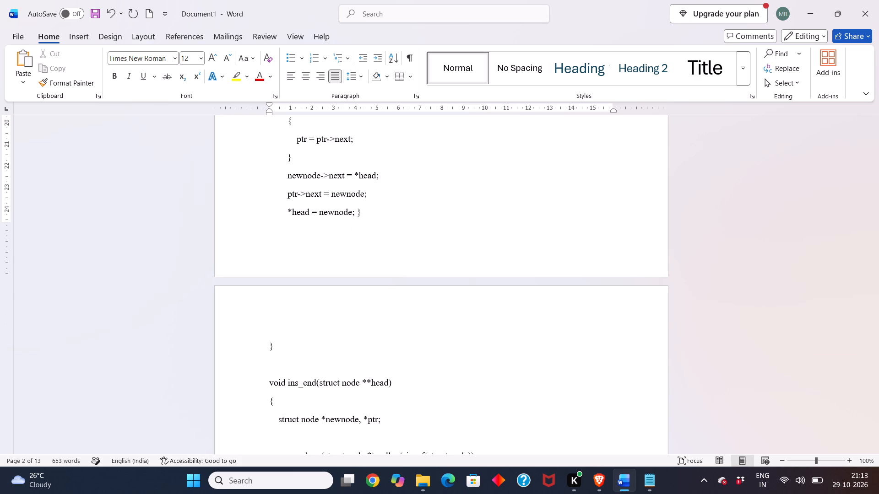
Remove the blank line above ins_end and those inside it before the malloc statement, the printf and the if (*head == NULL) check.
key(Down)
key(Down)
key(BackSpace)
key(Down)
key(Down)
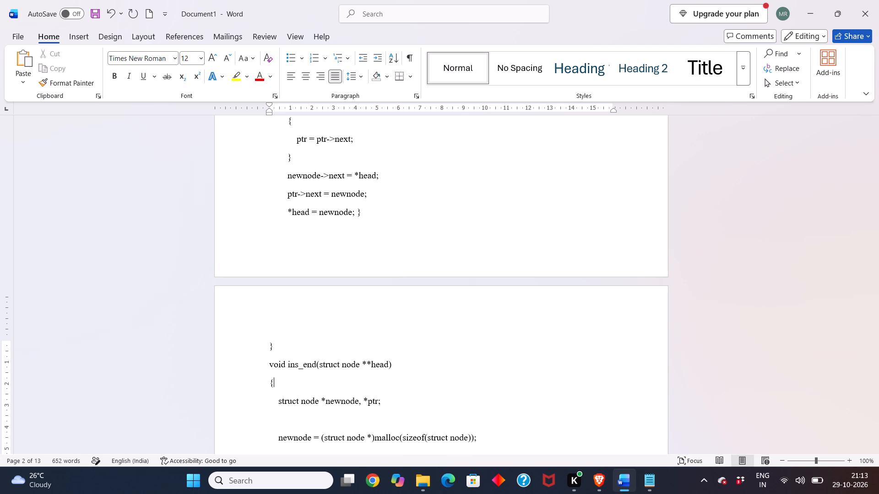
key(Down)
key(Down)
key(BackSpace)
key(Down)
key(Down)
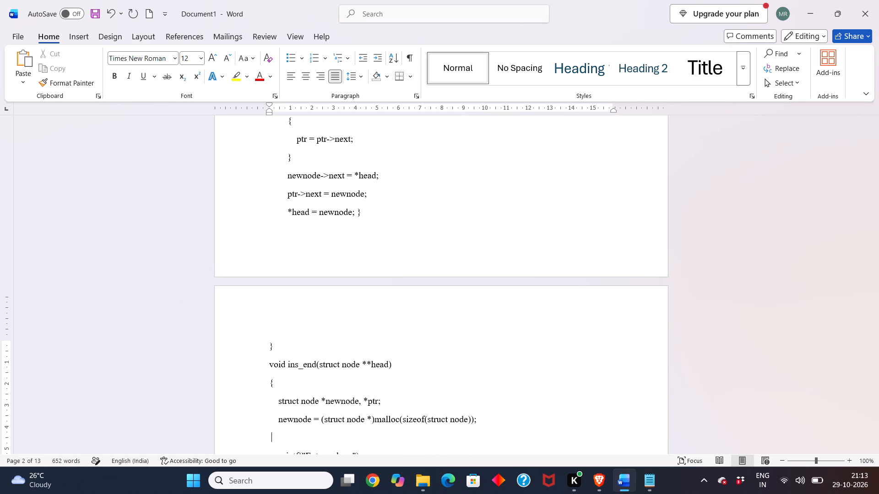
scroll(363, 209, down, 1)
key(BackSpace)
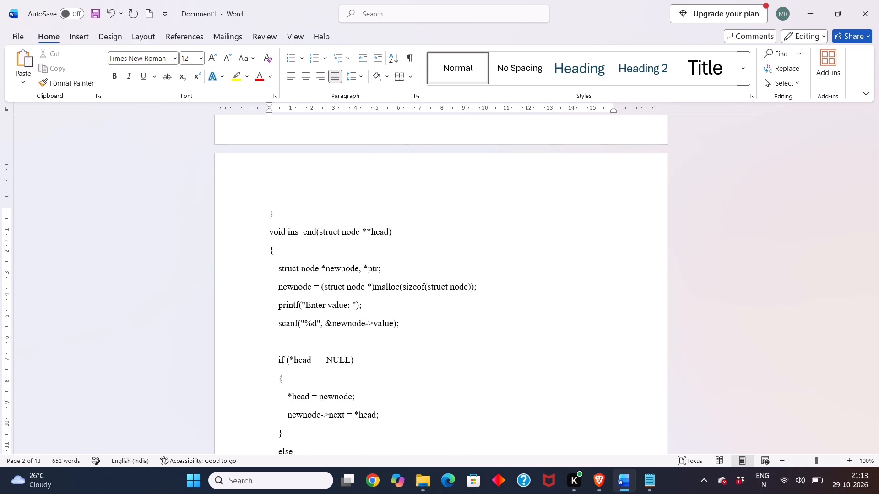
key(Down)
key(Down)
key(Down)
key(BackSpace)
Remove the blank lines before and after the while loop in ins_end's else block.
key(Down)
key(Down)
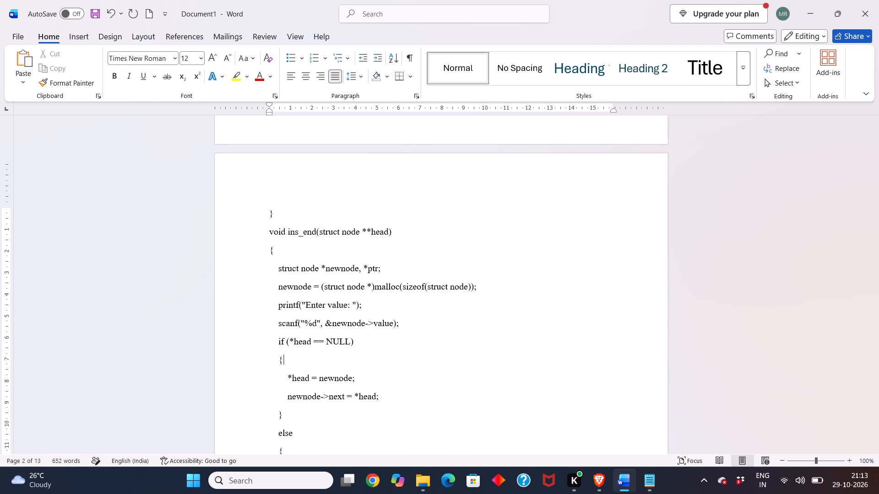
key(Down)
key(Down)
key(Down)
key(Down)
key(Down)
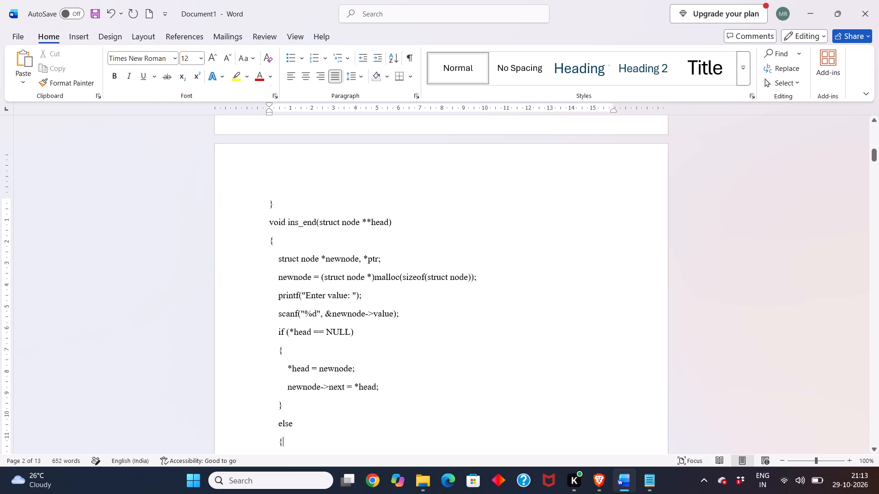
scroll(363, 209, down, 2)
key(Down)
key(Down)
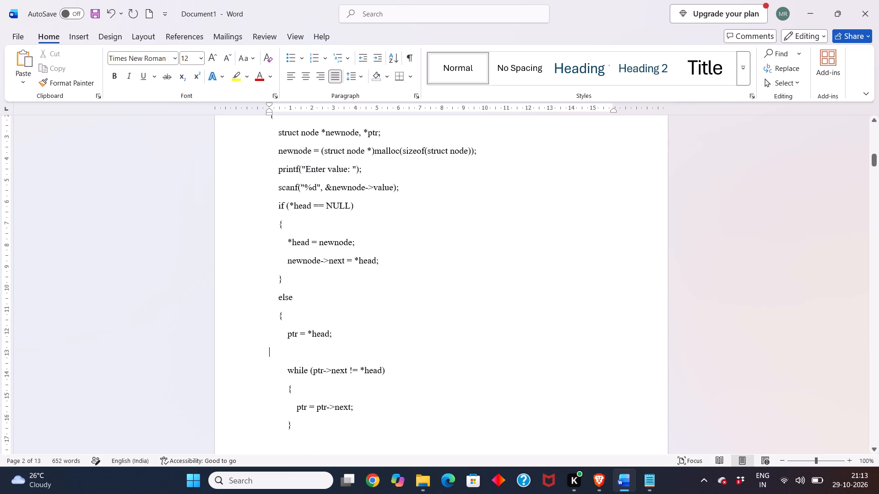
key(BackSpace)
key(Down)
key(Down)
key(Down)
key(Down)
key(Down)
key(BackSpace)
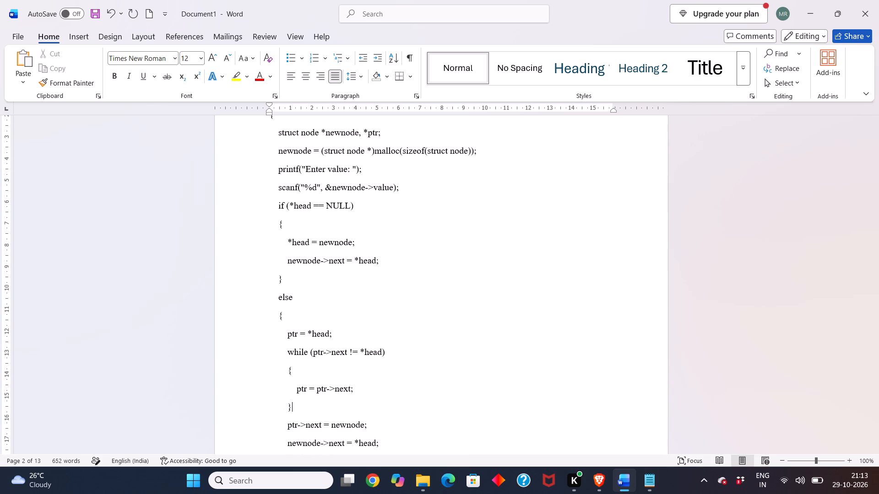
Remove the blank line between the end of ins_end and the ins_anypos function header.
key(Down)
key(Down)
scroll(363, 209, down, 1)
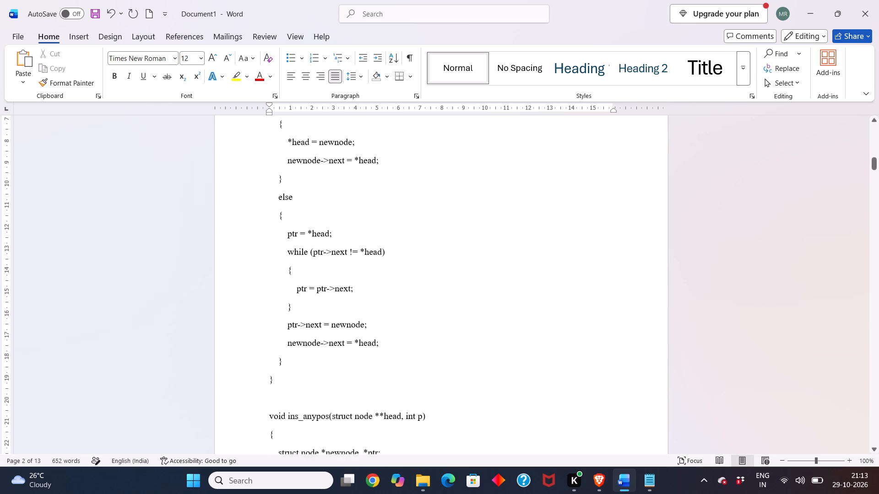
scroll(363, 209, down, 1)
key(Down)
key(Down)
key(Down)
key(BackSpace)
Remove the blank line between int c = 1; and the if (p == 1) check in ins_anypos.
scroll(363, 209, down, 1)
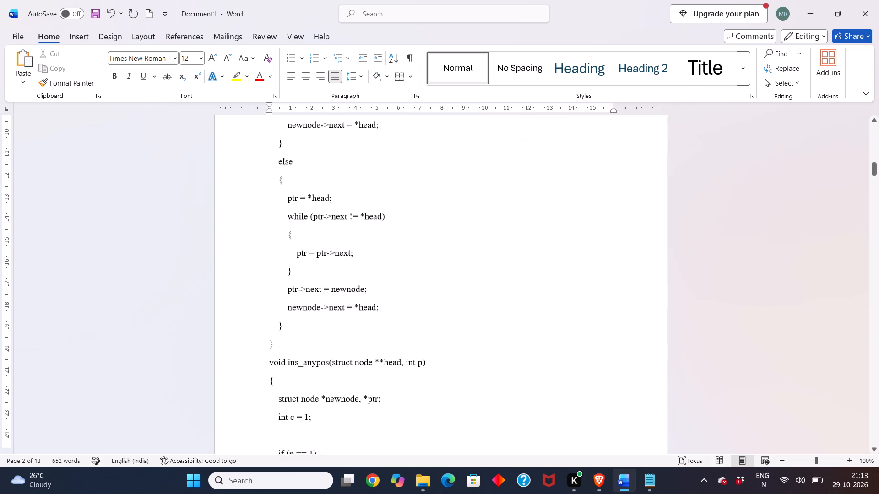
scroll(363, 209, down, 1)
key(Down)
key(Down)
key(Down)
key(Down)
key(Down)
key(Down)
key(Down)
key(Down)
scroll(363, 209, down, 1)
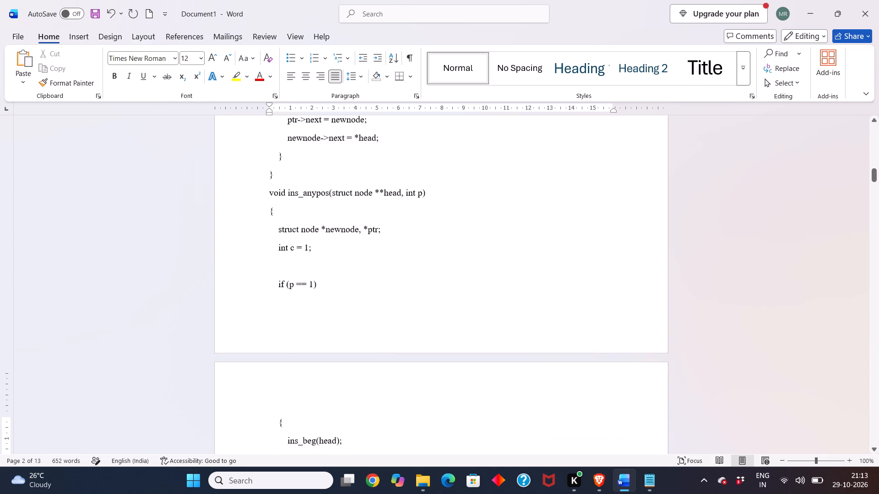
key(Up)
key(Up)
key(Up)
key(BackSpace)
Remove the blank line between the if (p == 1) block and the if (*head == NULL) check in ins_anypos.
key(Down)
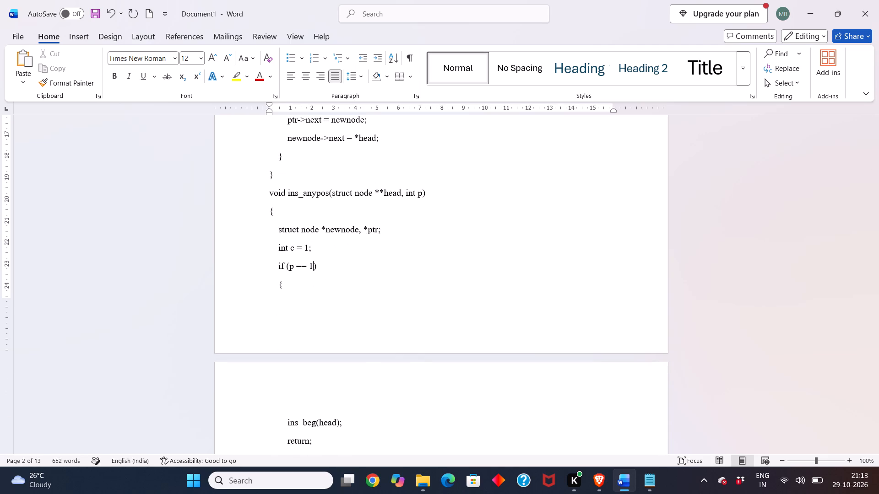
key(Down)
key(Down)
scroll(363, 209, down, 1)
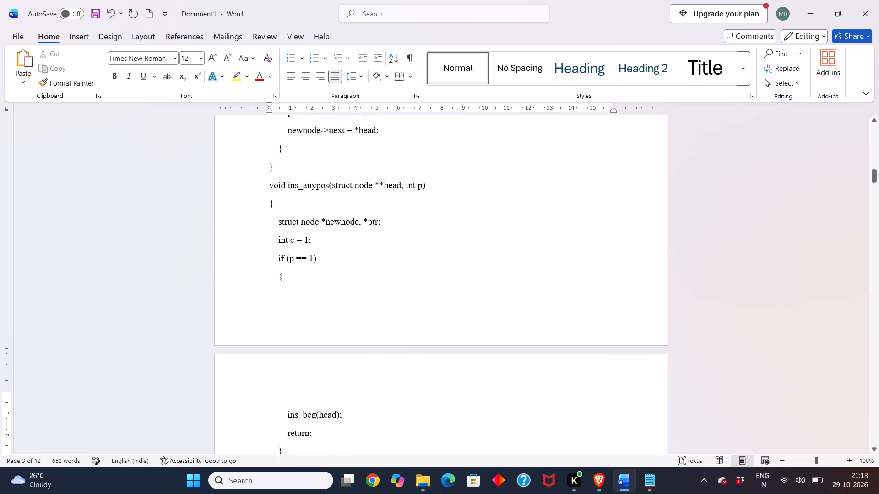
scroll(363, 209, down, 1)
key(Down)
key(Down)
key(Down)
key(BackSpace)
Remove the blank lines before and after the ptr = *head; statement in ins_anypos.
scroll(363, 209, down, 1)
key(Down)
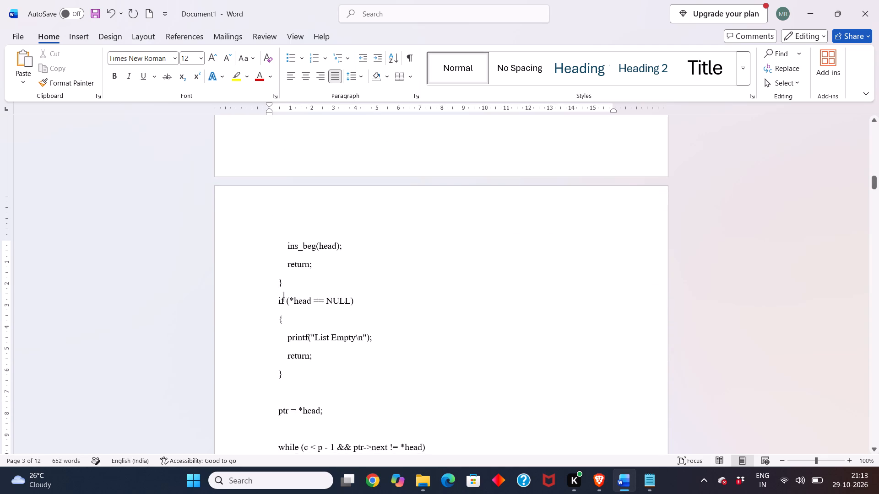
scroll(363, 209, down, 1)
key(Down)
key(Down)
key(Down)
key(Down)
key(Down)
key(BackSpace)
scroll(363, 209, down, 1)
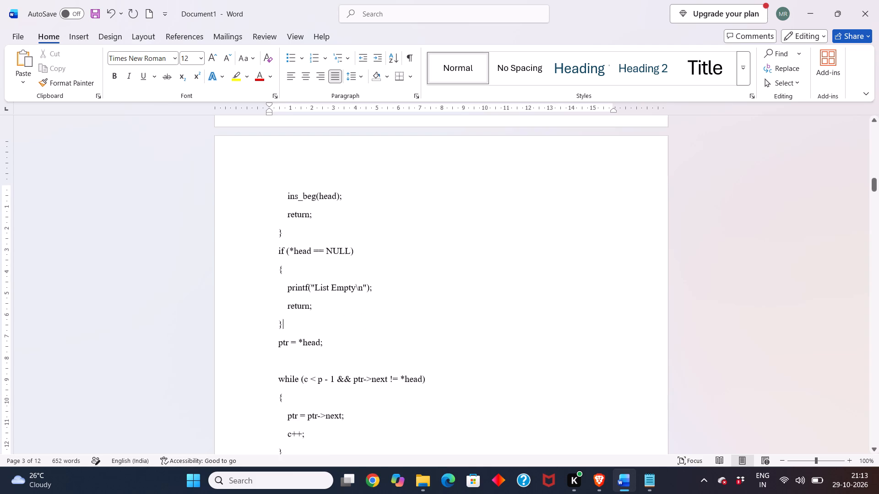
key(Down)
key(Down)
key(BackSpace)
Remove the blank line between the while loop and the if (c != p - 1) check in ins_anypos.
key(Down)
key(Down)
key(Down)
scroll(363, 209, down, 1)
key(Down)
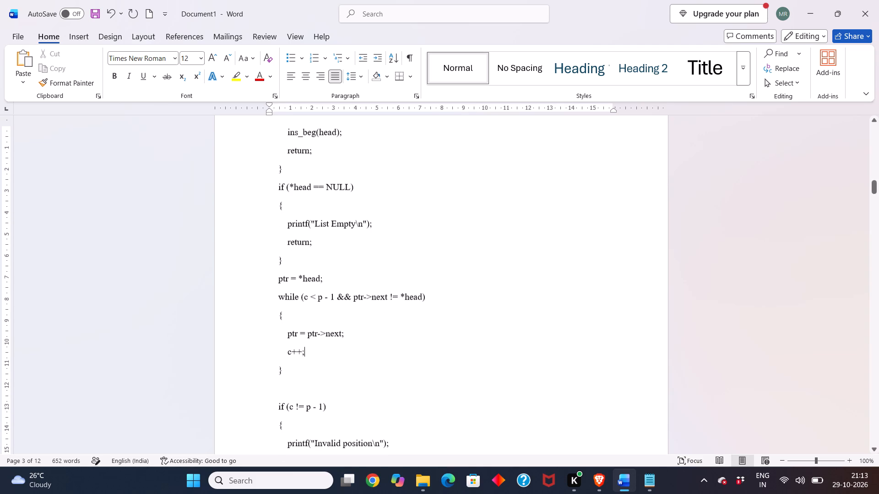
key(Down)
key(Down)
scroll(363, 209, down, 1)
key(BackSpace)
Remove the blank lines before the malloc statement, before the printf("Enter value: ") line and after the scanf line in ins_anypos.
key(Down)
scroll(363, 209, down, 1)
key(Down)
key(Down)
scroll(363, 209, down, 1)
key(Down)
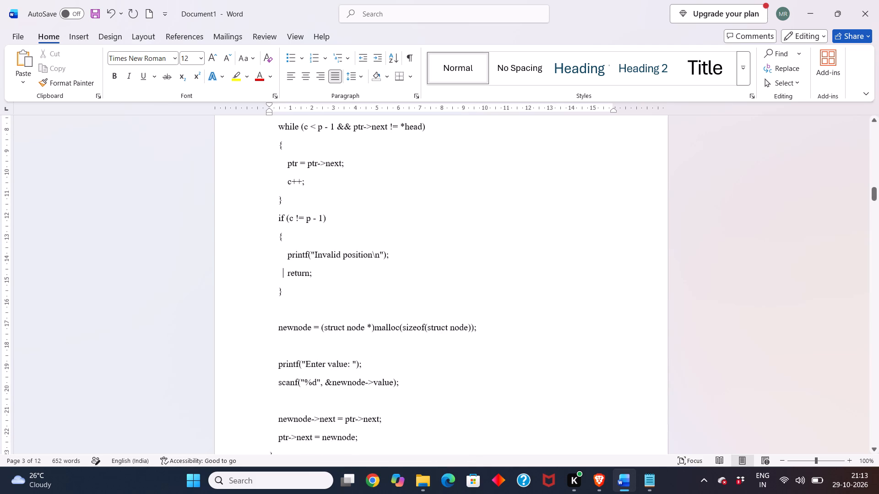
key(Down)
key(Down)
key(BackSpace)
key(Down)
key(Down)
key(BackSpace)
key(Down)
key(Down)
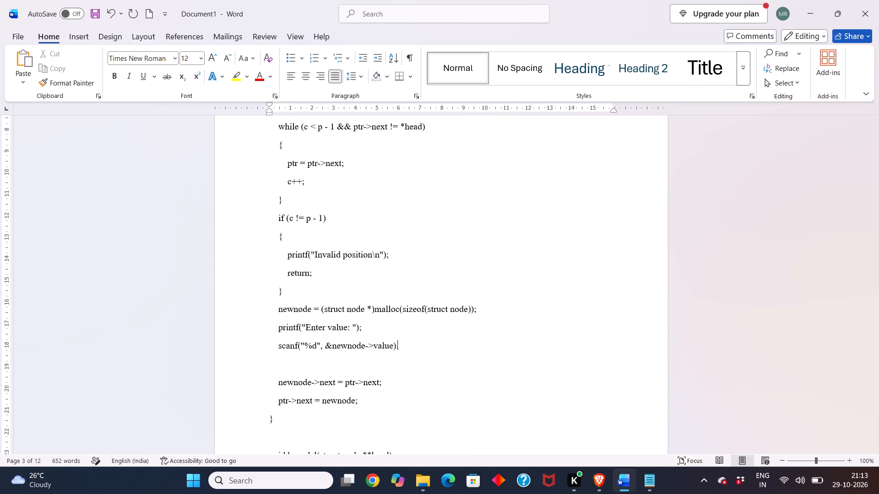
key(Down)
key(BackSpace)
Remove the blank line above beg_del and the one after its struct node *ptr, *temp; declaration.
scroll(363, 209, down, 1)
key(Down)
key(Down)
key(Down)
scroll(363, 209, down, 1)
key(Down)
key(BackSpace)
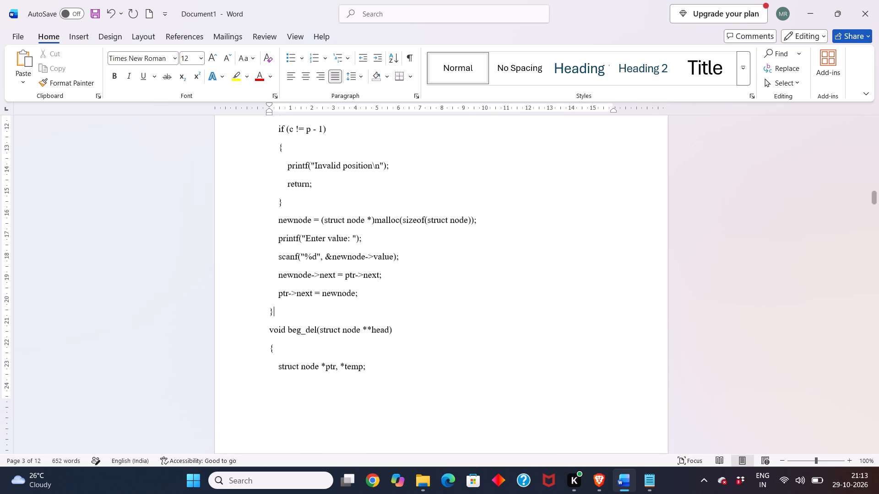
key(Down)
key(Down)
key(Down)
key(Down)
key(BackSpace)
Remove the blank line before the if ((*head)->next == *head) check in beg_del.
scroll(363, 209, down, 1)
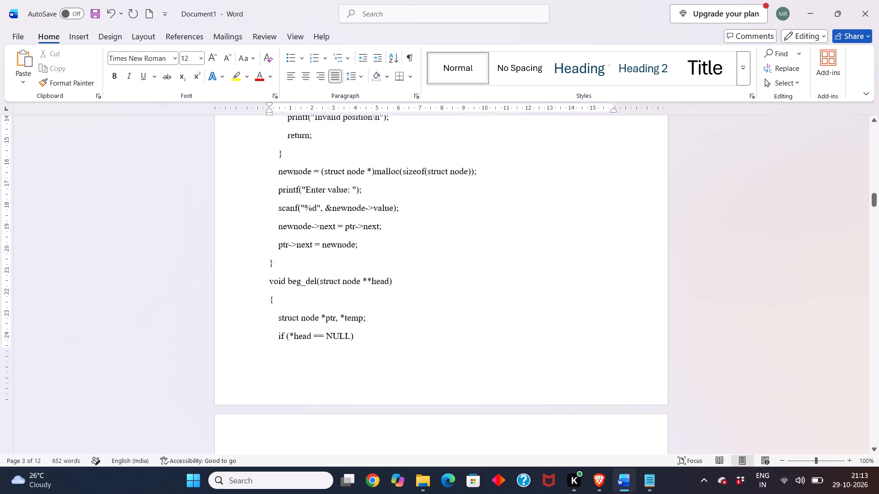
scroll(363, 209, down, 1)
key(Down)
key(Down)
scroll(363, 209, down, 1)
key(Down)
key(Down)
scroll(363, 209, down, 1)
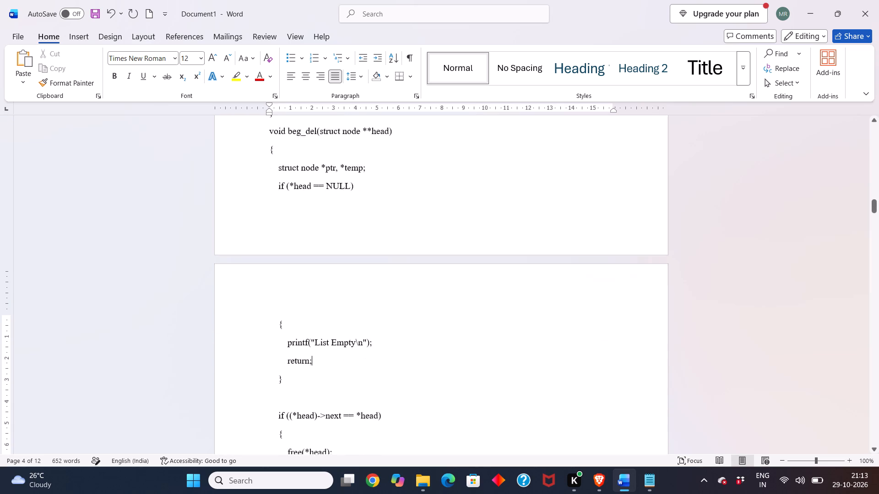
key(Down)
scroll(363, 209, down, 1)
key(Down)
key(BackSpace)
Remove the blank lines before ptr = *head; and before the while loop in beg_del.
key(Down)
scroll(363, 209, down, 1)
key(Down)
key(Down)
key(Down)
key(Down)
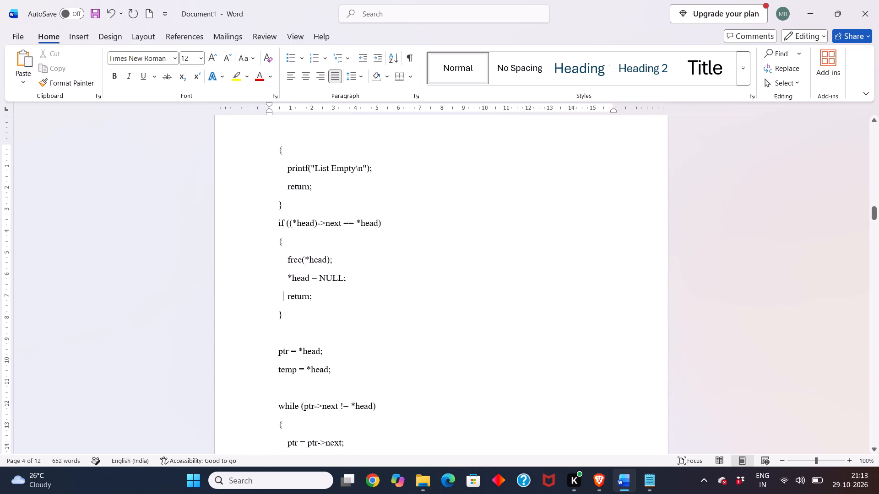
key(Down)
key(Down)
key(BackSpace)
key(Down)
key(Down)
scroll(363, 209, down, 1)
key(Down)
key(BackSpace)
Remove the blank lines after the while loop and before free(temp); in beg_del.
key(Down)
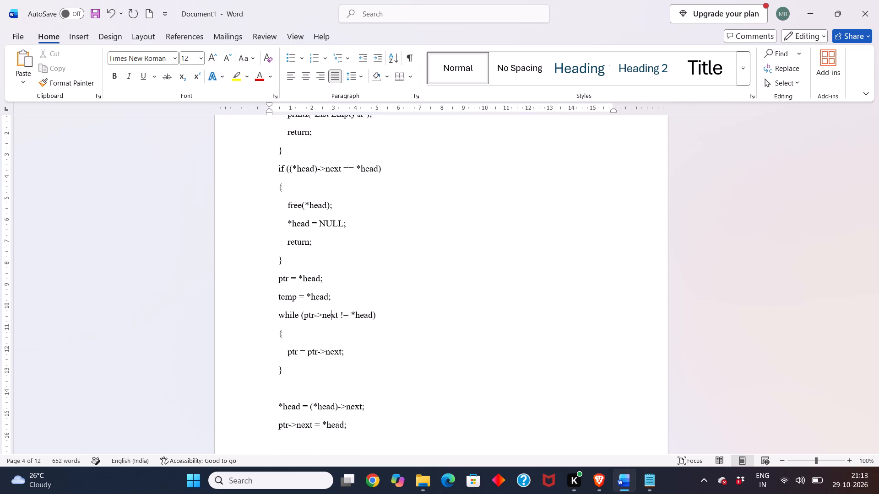
key(Down)
key(Down)
key(Down)
scroll(363, 209, down, 1)
key(Down)
key(BackSpace)
scroll(363, 209, down, 1)
key(Down)
key(Down)
key(Down)
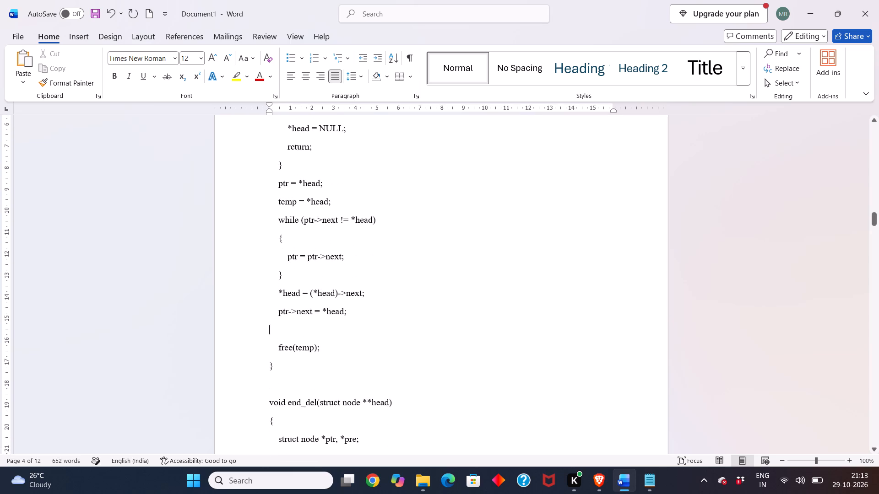
key(BackSpace)
Remove the blank line above end_del and the one after its struct node *ptr, *pre; declaration.
scroll(363, 209, down, 1)
key(Down)
key(Down)
key(Down)
key(BackSpace)
scroll(363, 209, down, 1)
key(Down)
key(Down)
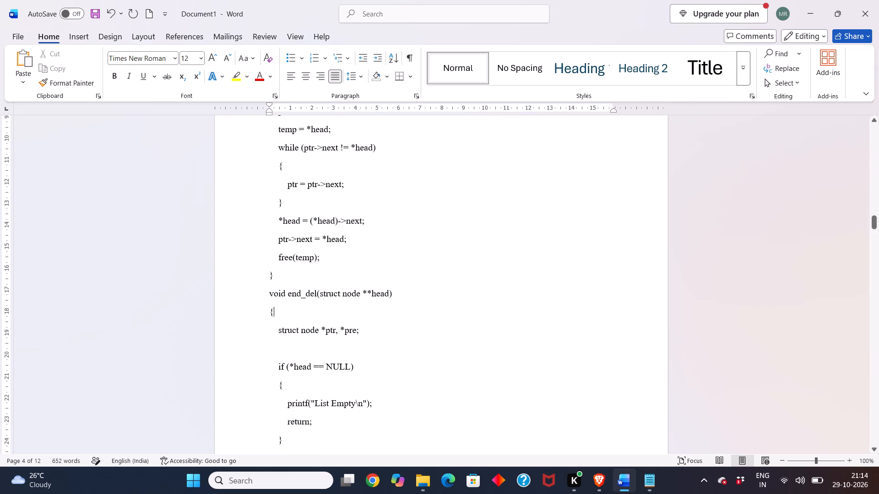
key(Down)
key(Down)
key(BackSpace)
Remove the blank line before the if ((*head)->next == *head) check in end_del.
key(Down)
key(Down)
key(Down)
key(Down)
key(Down)
scroll(363, 209, down, 1)
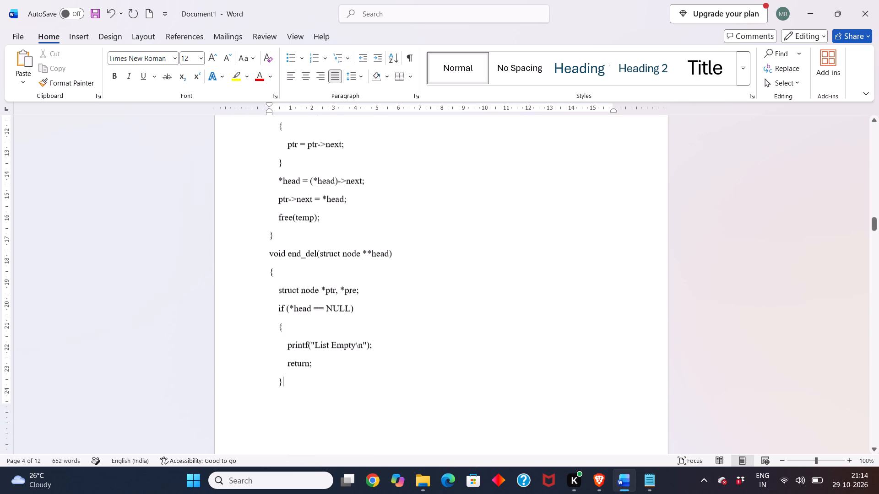
scroll(363, 209, down, 1)
key(Down)
scroll(363, 209, down, 1)
key(BackSpace)
Remove the blank line before ptr = *head; in end_del.
scroll(363, 209, down, 1)
key(Down)
key(Down)
scroll(363, 209, down, 1)
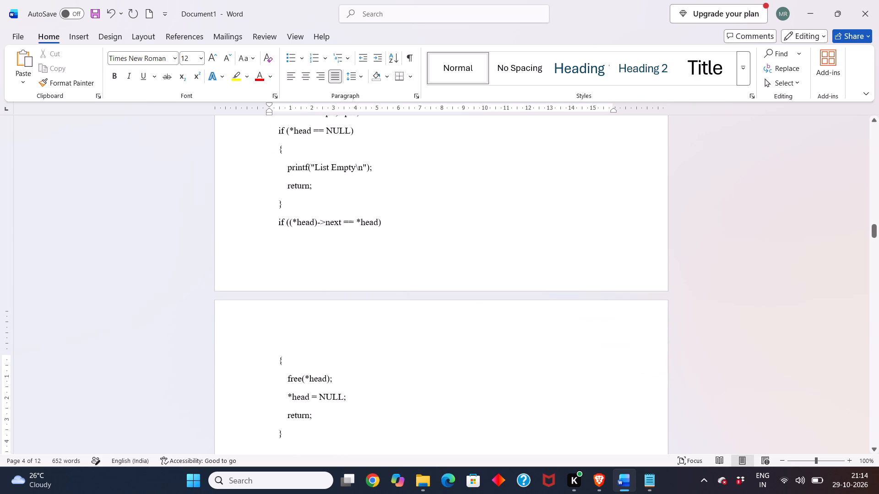
key(Down)
scroll(363, 209, down, 1)
key(Down)
key(Down)
key(Down)
scroll(363, 209, down, 1)
key(Down)
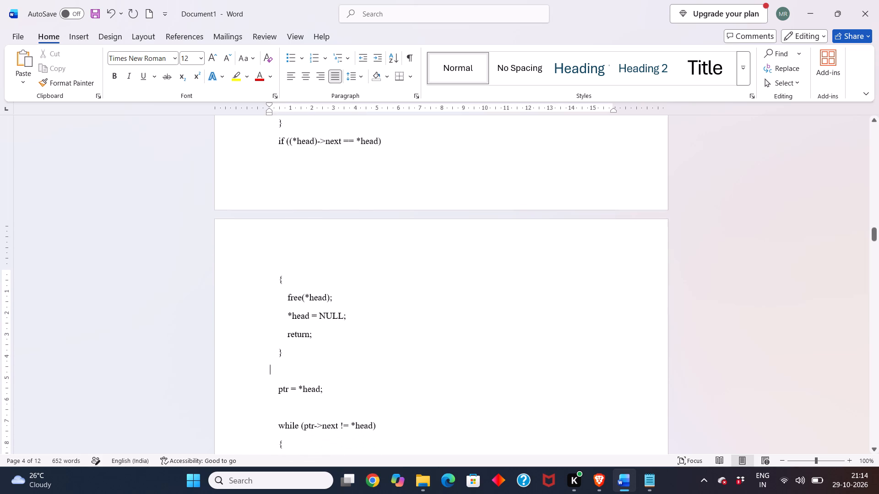
scroll(363, 209, down, 1)
key(BackSpace)
Remove the blank lines before the while loop and before pre->next = *head; in end_del.
scroll(363, 209, down, 1)
key(Down)
key(Down)
key(BackSpace)
scroll(363, 209, down, 1)
key(Down)
key(Down)
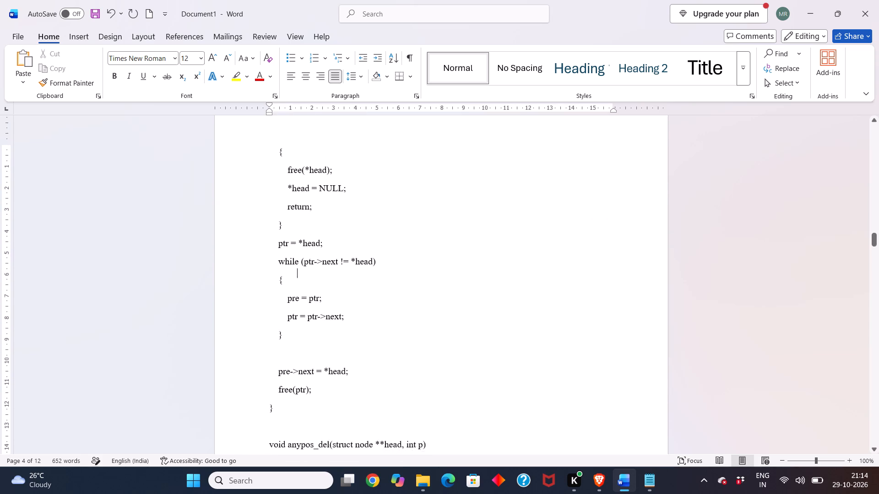
key(Down)
scroll(363, 209, down, 1)
key(Down)
key(Down)
key(Down)
key(BackSpace)
Remove the blank line between the end of end_del and the anypos_del function header.
scroll(363, 209, down, 1)
key(Down)
key(Down)
key(Down)
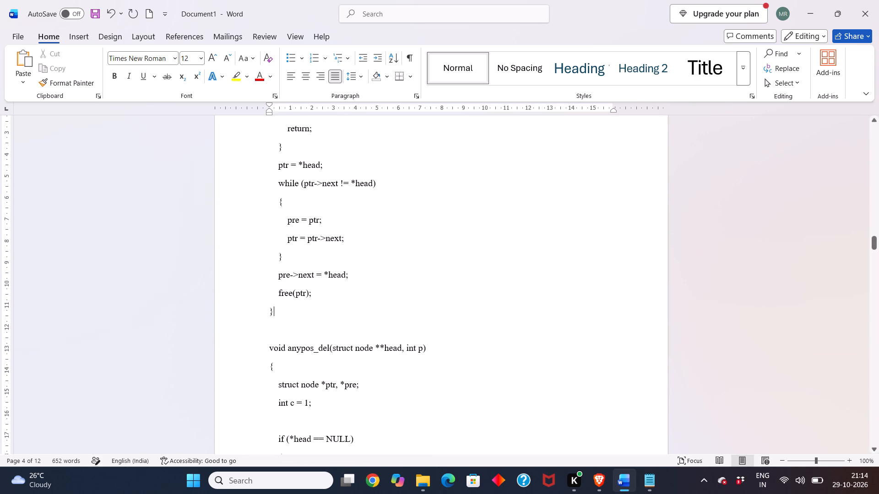
key(Down)
key(BackSpace)
Remove the blank line after the int c = 1; declaration in anypos_del.
scroll(363, 209, down, 1)
key(Down)
key(Down)
key(Down)
key(Down)
key(Down)
key(BackSpace)
Remove the blank line before the if (p == 1) check in anypos_del.
scroll(363, 209, down, 1)
key(Down)
key(Down)
scroll(363, 209, down, 1)
key(Down)
key(Down)
key(Down)
key(Down)
key(BackSpace)
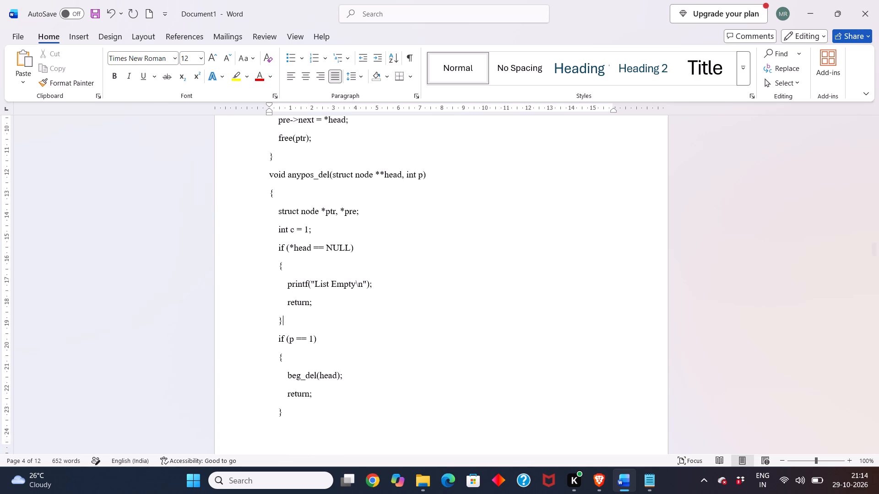
Remove the blank line before ptr = *head; in anypos_del.
scroll(363, 209, down, 1)
key(Down)
key(Down)
scroll(363, 209, down, 1)
key(Down)
key(Down)
key(Down)
key(Down)
key(Down)
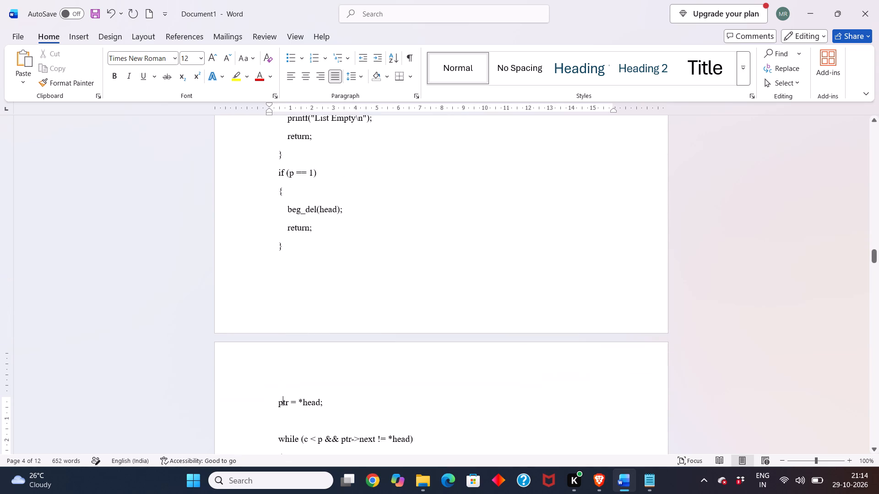
key(Up)
key(BackSpace)
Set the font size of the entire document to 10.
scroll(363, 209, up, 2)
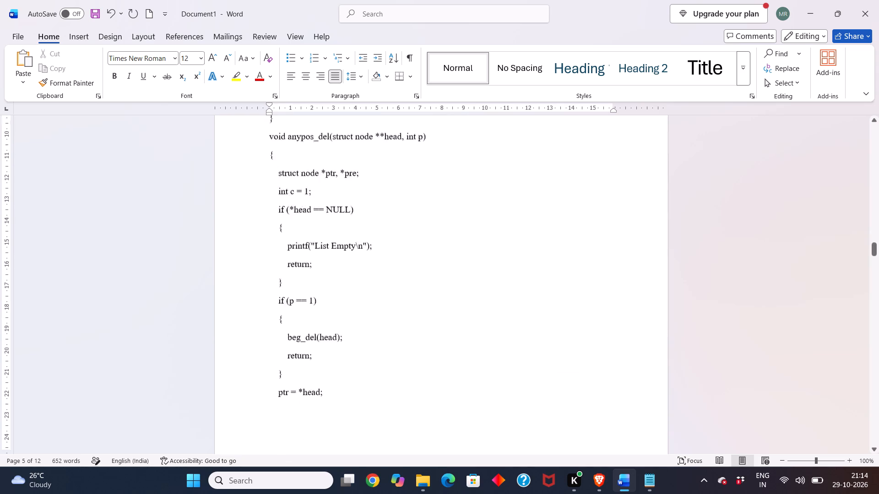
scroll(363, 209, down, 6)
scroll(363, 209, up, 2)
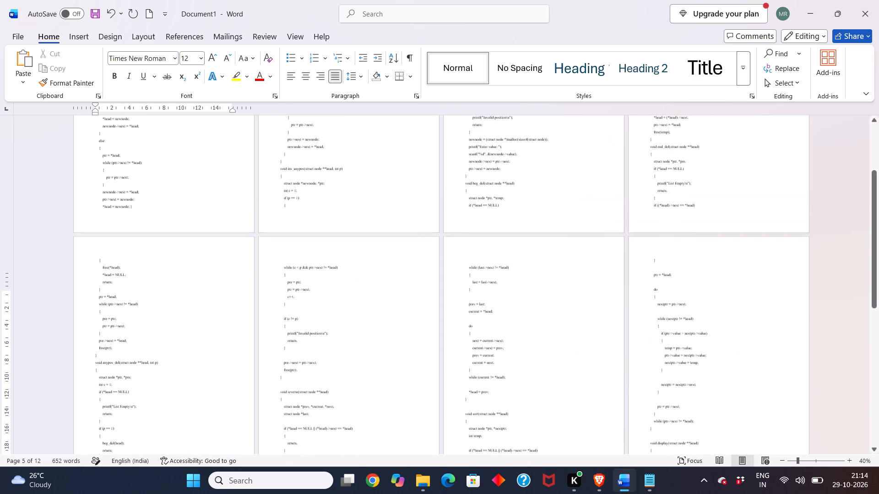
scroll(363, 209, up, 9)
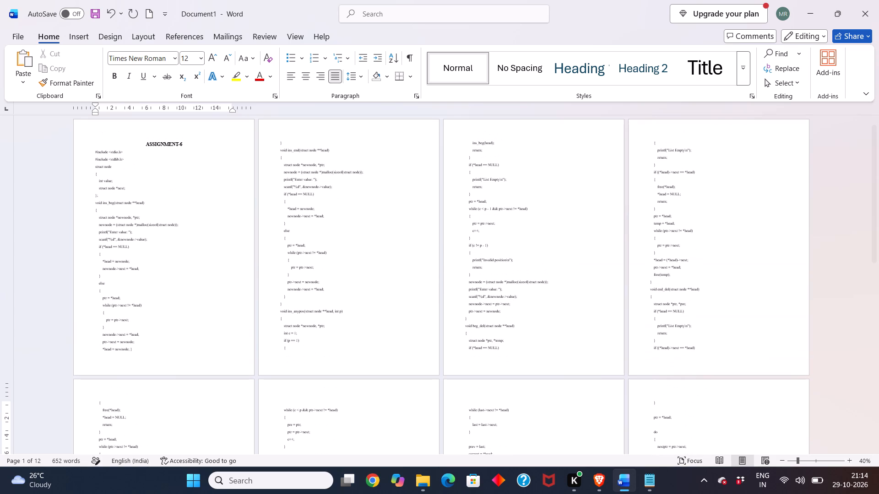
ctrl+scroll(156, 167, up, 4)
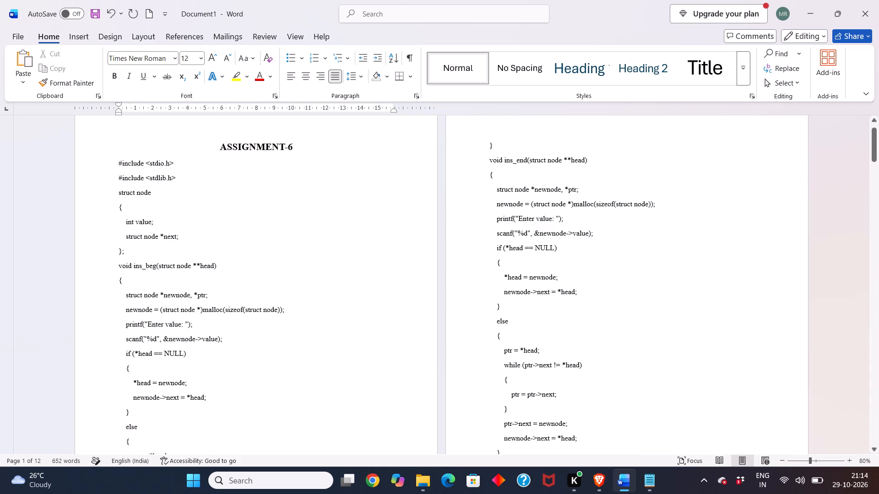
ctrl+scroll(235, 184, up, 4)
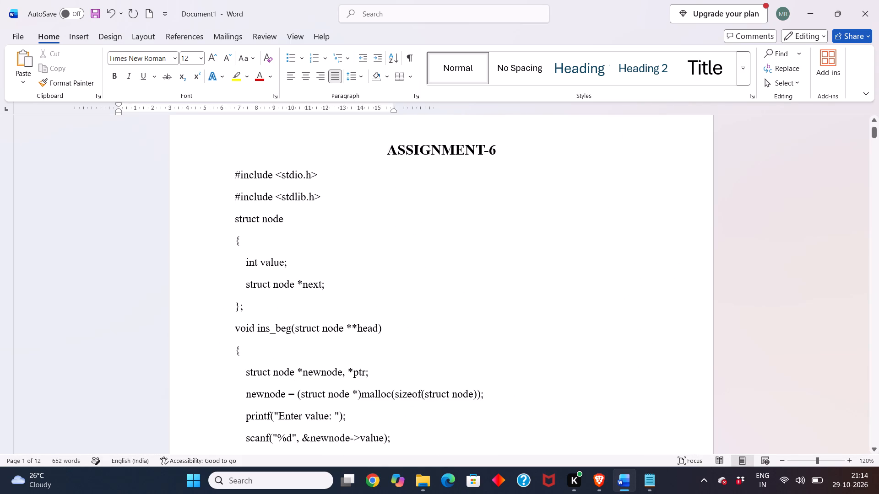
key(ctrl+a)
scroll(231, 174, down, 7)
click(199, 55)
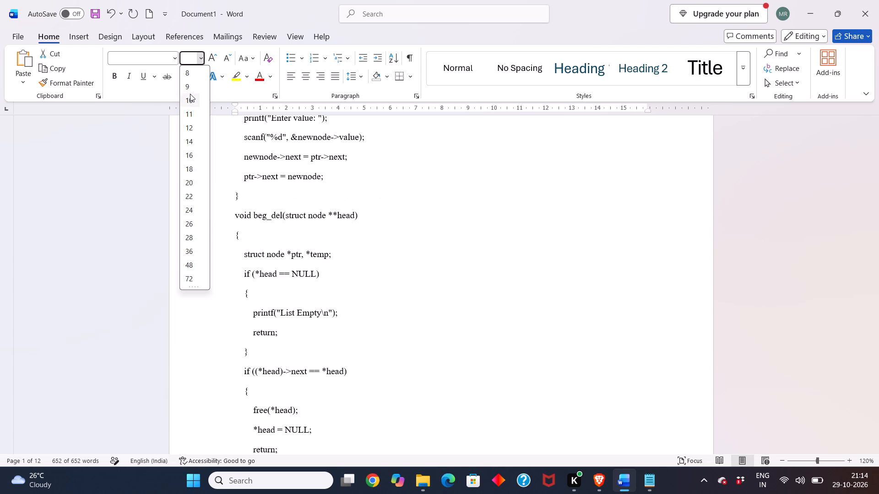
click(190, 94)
Examine the page layout and length of the whole document at the new font size.
ctrl+scroll(434, 231, down, 12)
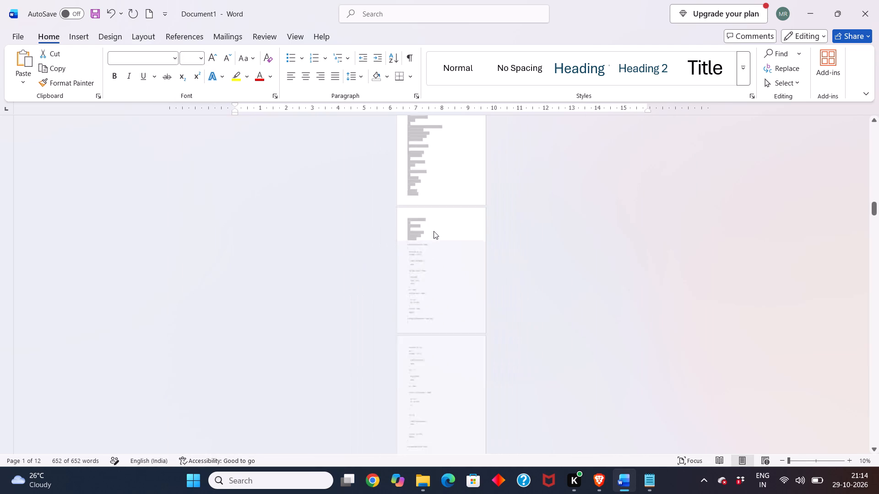
ctrl+scroll(434, 231, up, 3)
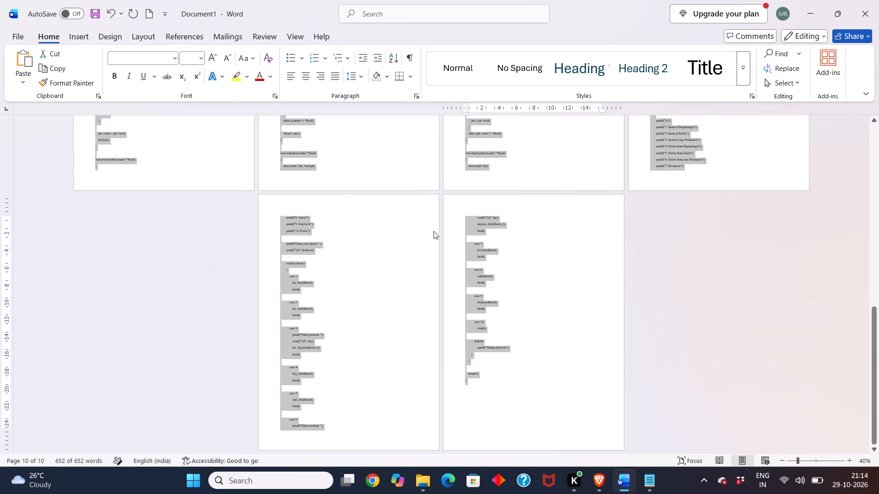
click(400, 271)
ctrl+scroll(400, 271, up, 2)
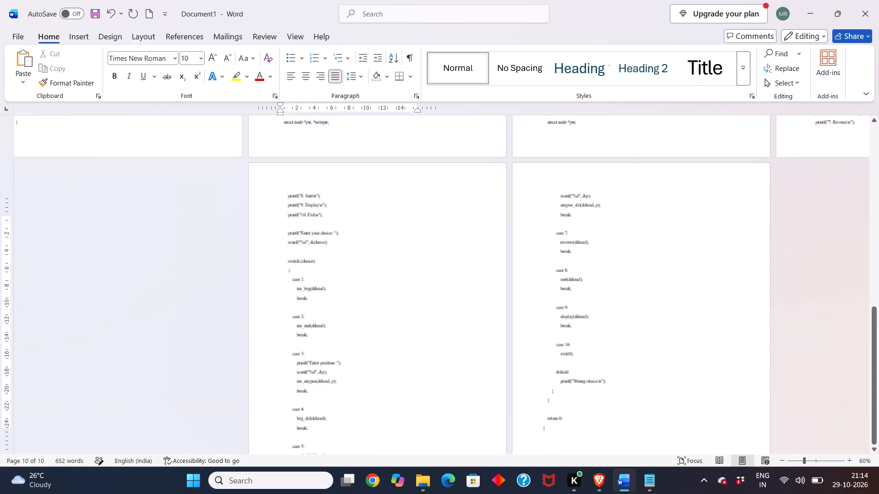
scroll(400, 271, up, 14)
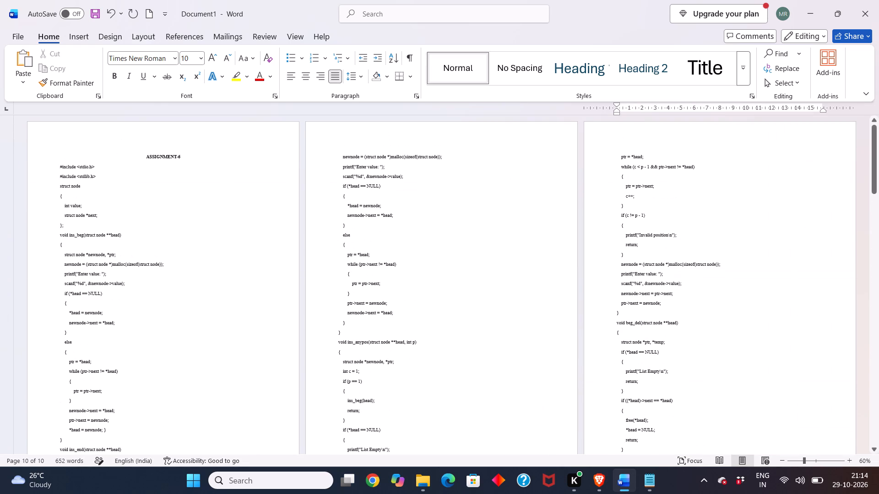
scroll(400, 271, up, 3)
scroll(400, 271, down, 4)
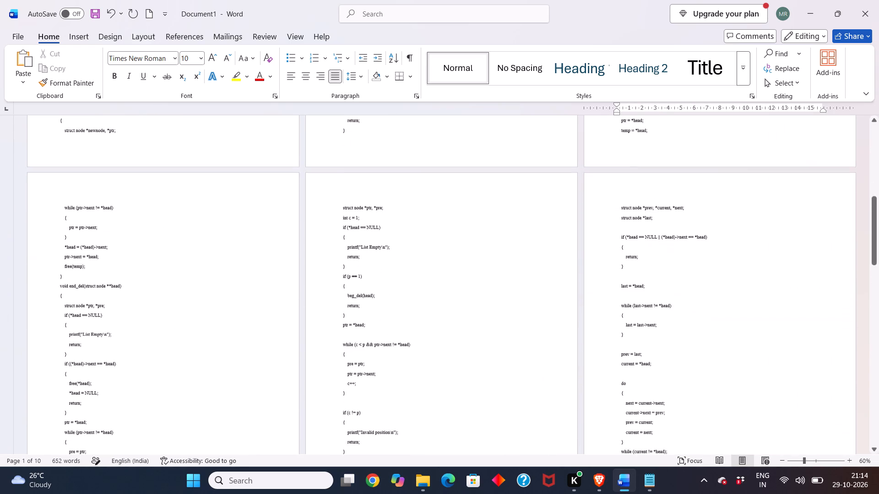
scroll(400, 271, down, 5)
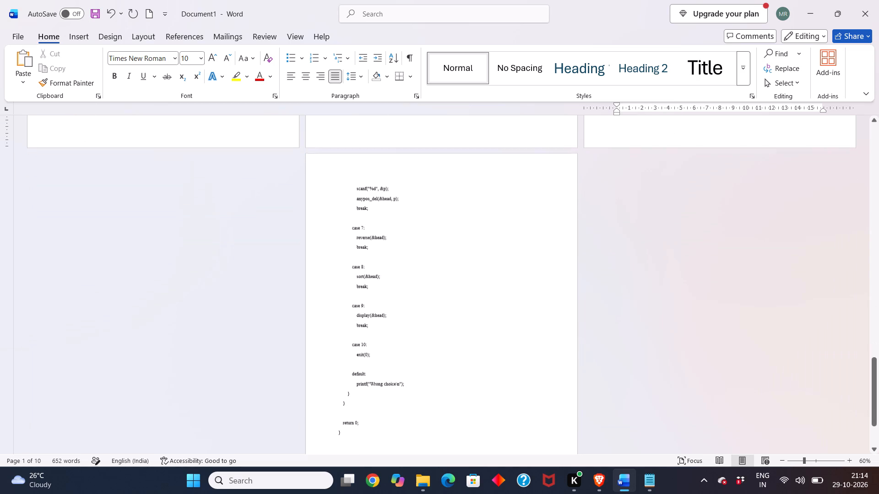
scroll(400, 271, up, 13)
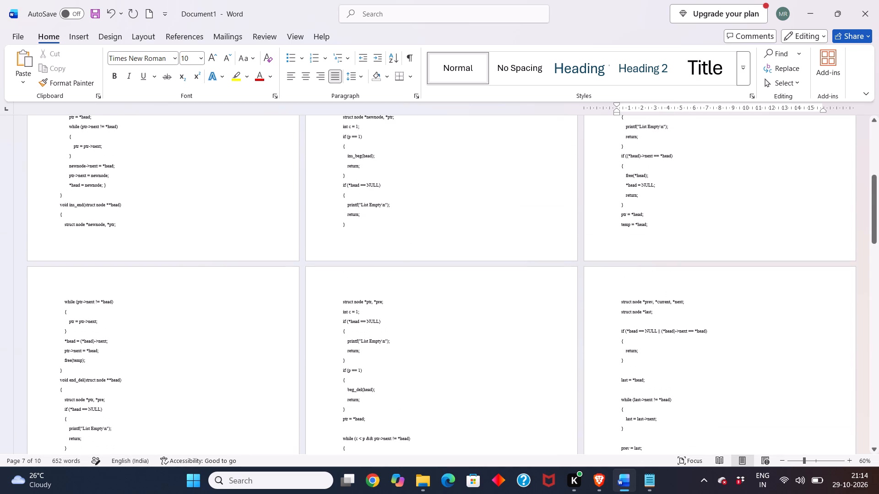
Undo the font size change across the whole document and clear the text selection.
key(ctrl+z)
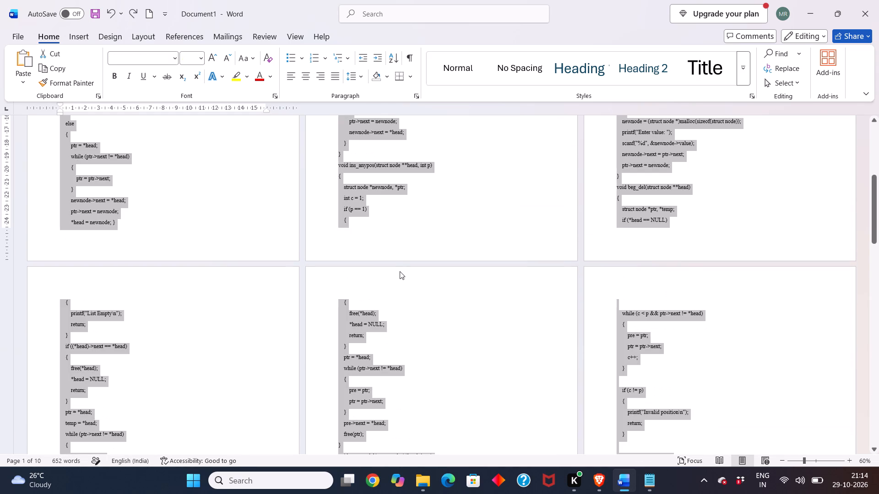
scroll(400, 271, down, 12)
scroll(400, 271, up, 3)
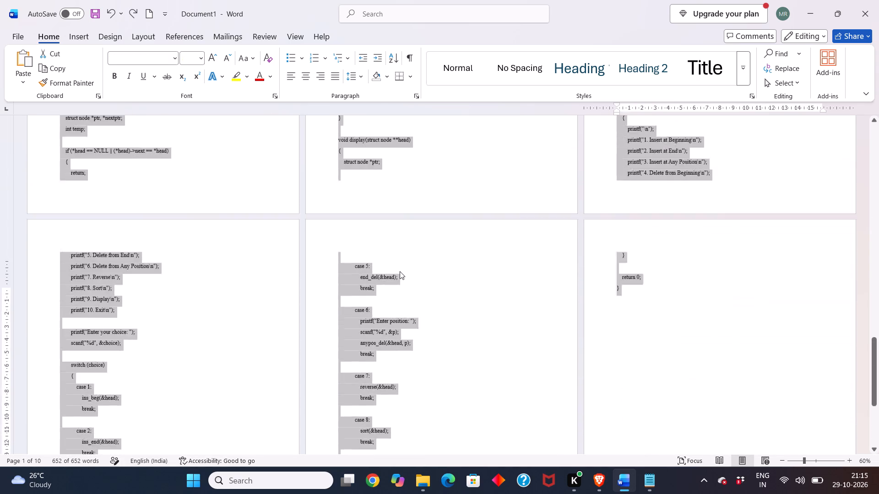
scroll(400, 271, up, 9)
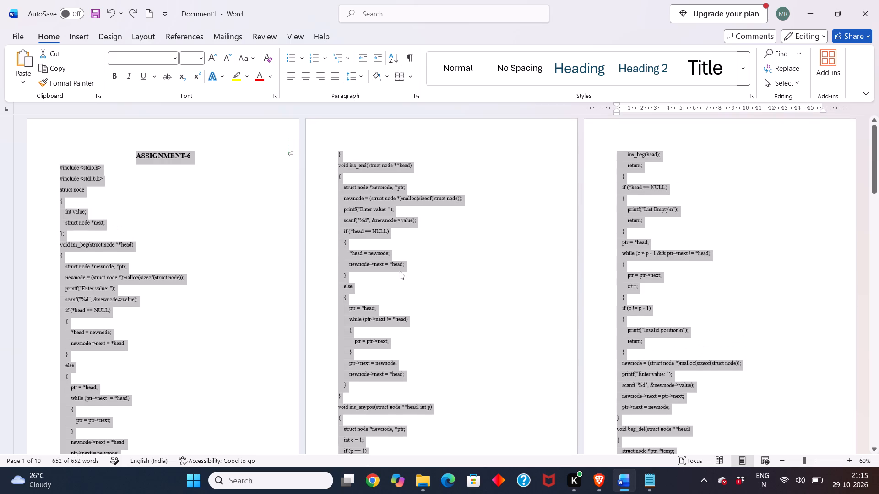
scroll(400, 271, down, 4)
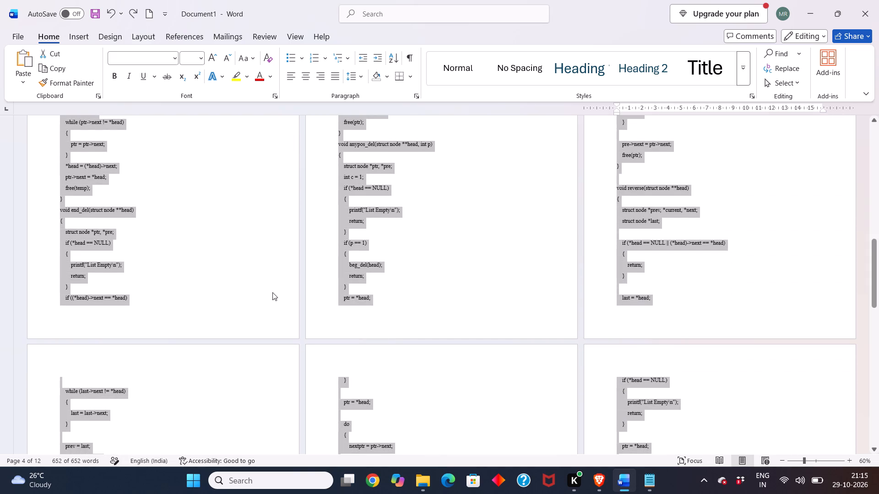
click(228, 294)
Look through the Assignment 6 pages to examine the code layout and the blank lines still left.
scroll(228, 294, up, 6)
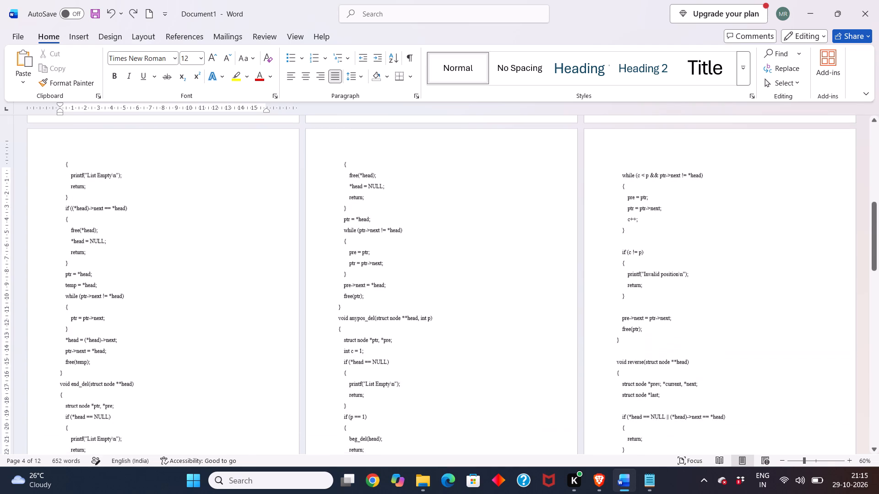
scroll(228, 294, up, 5)
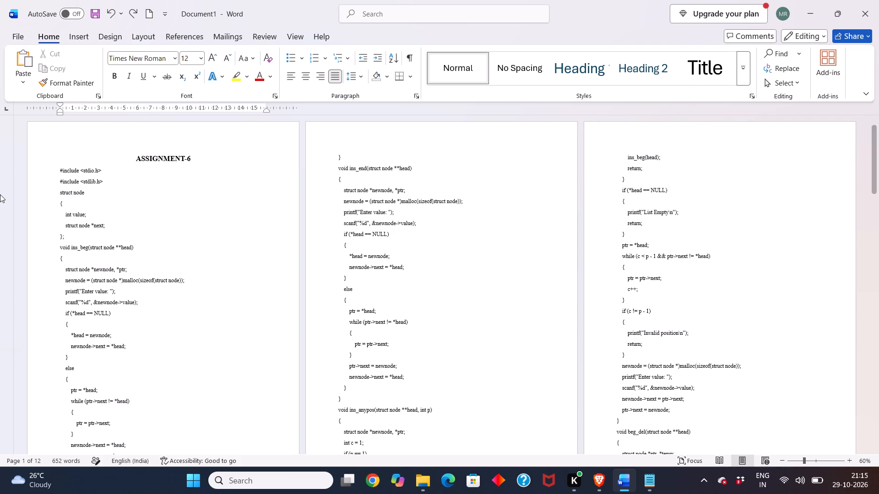
click(114, 190)
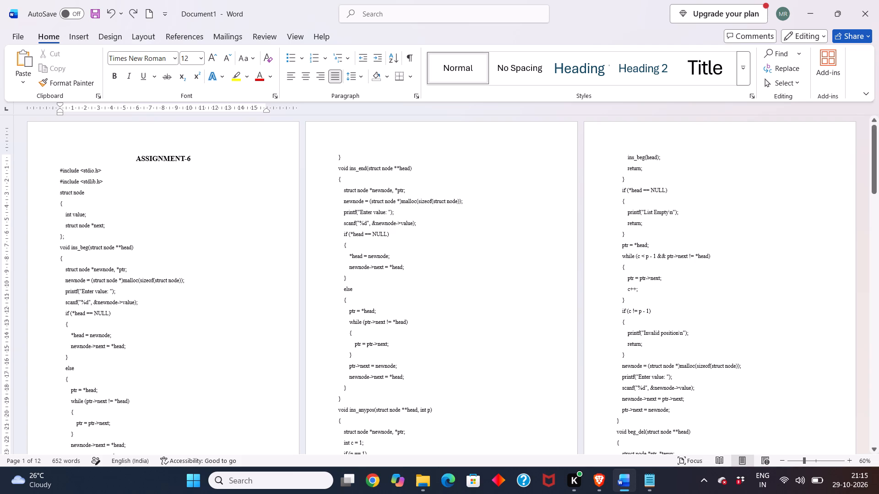
click(123, 222)
click(121, 230)
scroll(263, 296, down, 4)
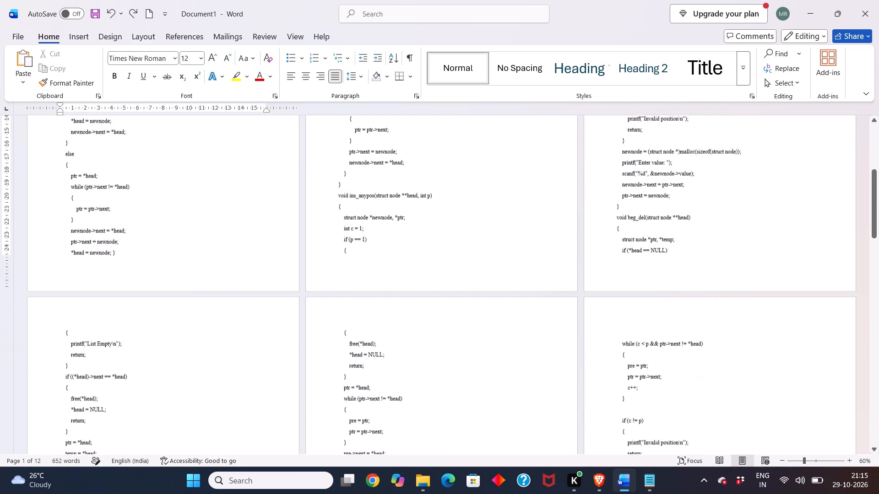
scroll(263, 296, down, 5)
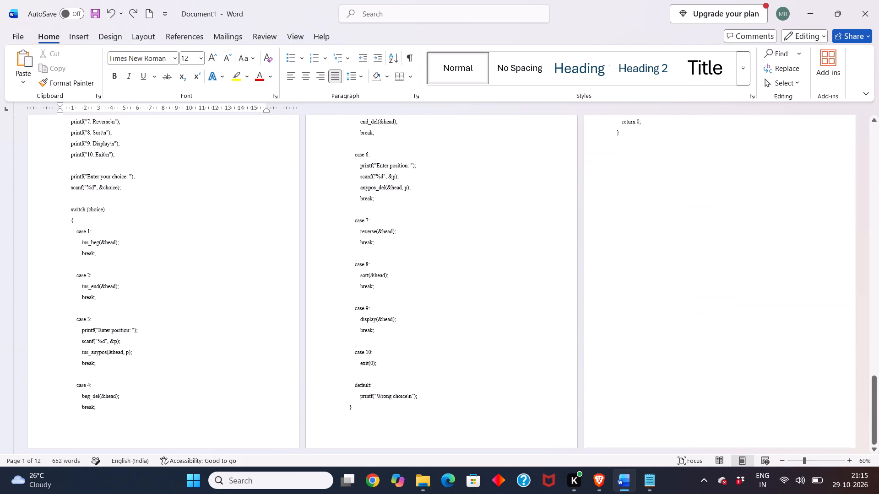
scroll(417, 274, up, 2)
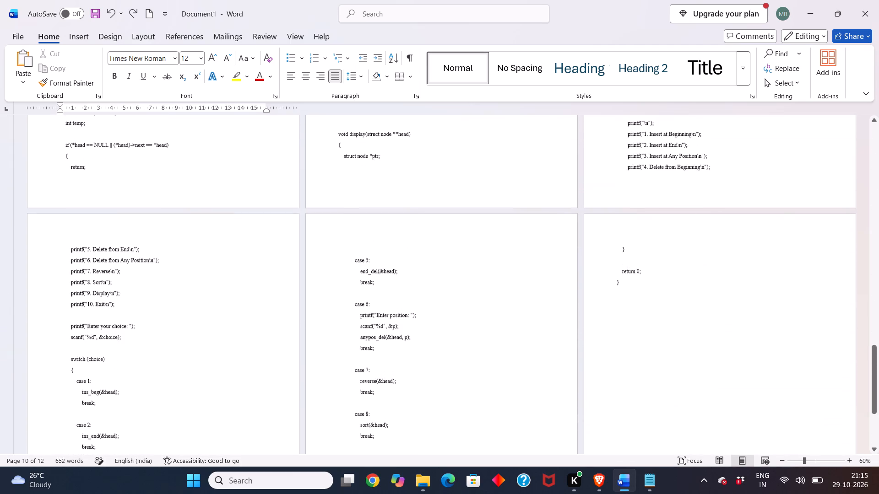
scroll(417, 274, up, 6)
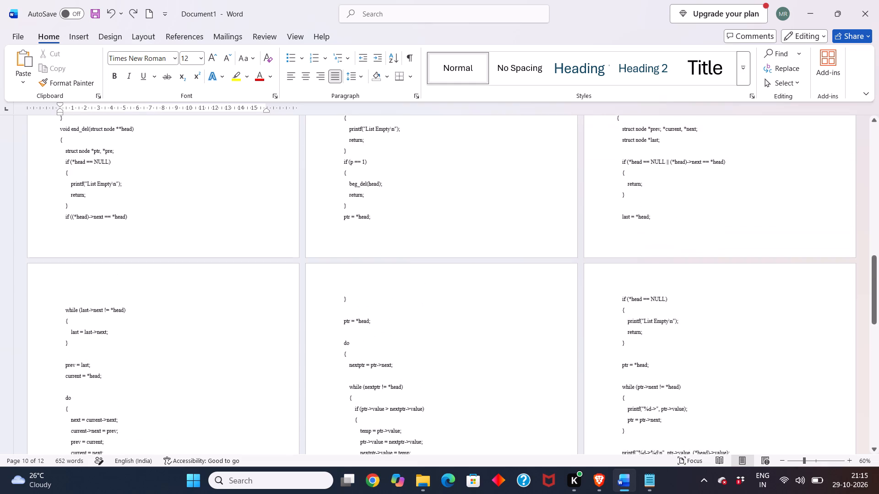
scroll(417, 274, up, 4)
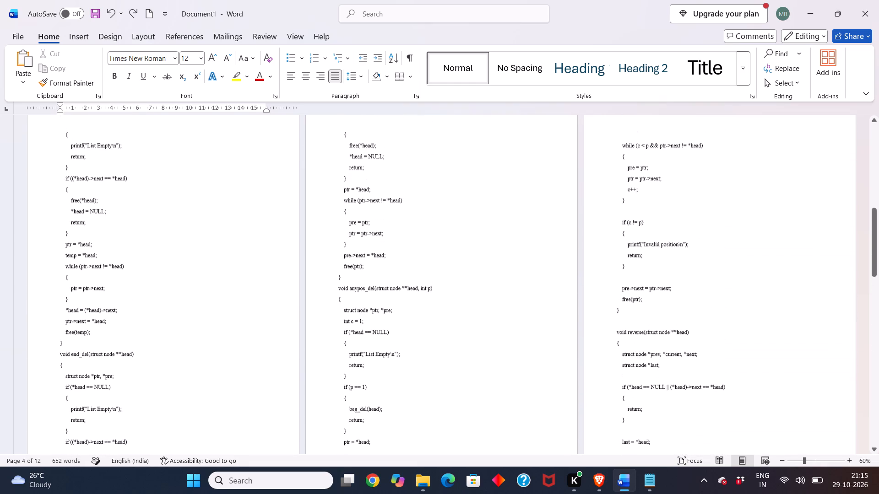
scroll(417, 274, down, 1)
scroll(417, 274, up, 1)
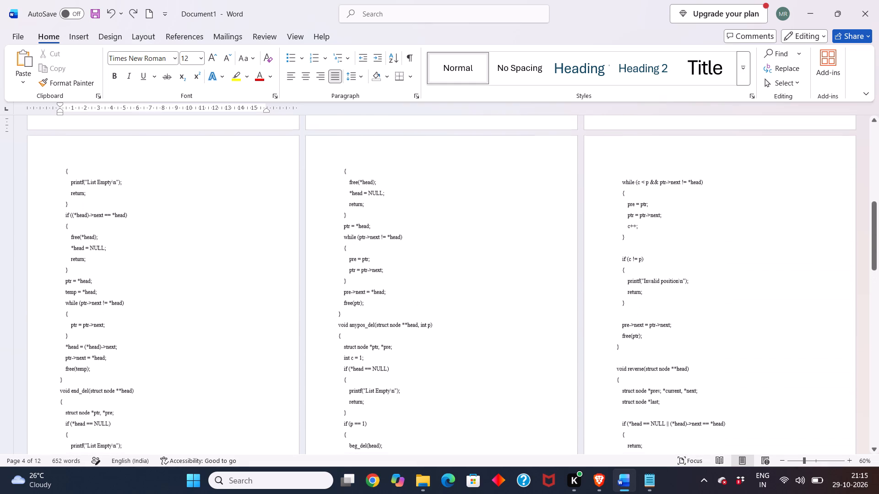
Delete the blank line before the while (c < p && ptr->next != *head) loop in the anypos_del function.
scroll(417, 274, up, 1)
click(654, 155)
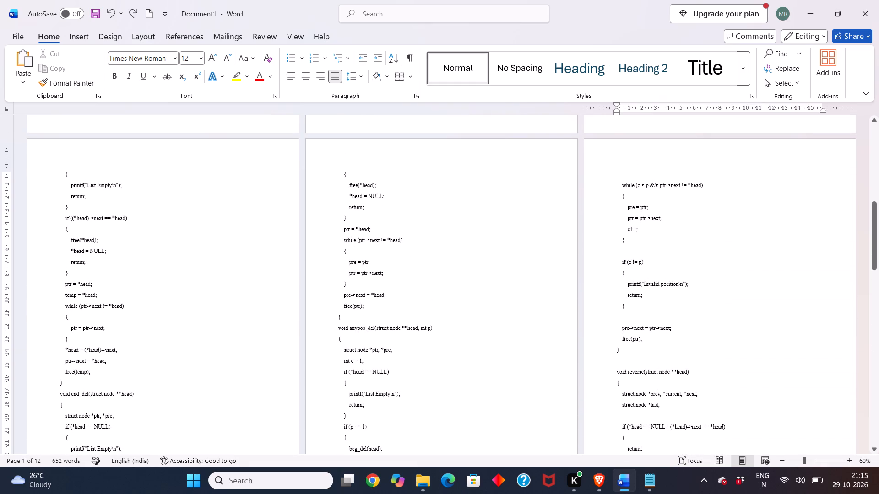
key(BackSpace)
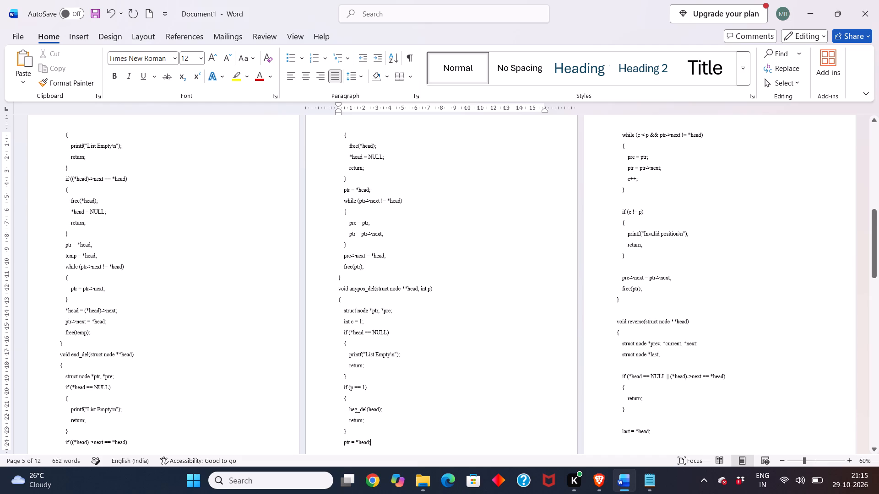
Look through the code pages from ins_anypos to end_del at a larger zoom for leftover blank lines.
key(Down)
key(Down)
ctrl+scroll(654, 155, up, 4)
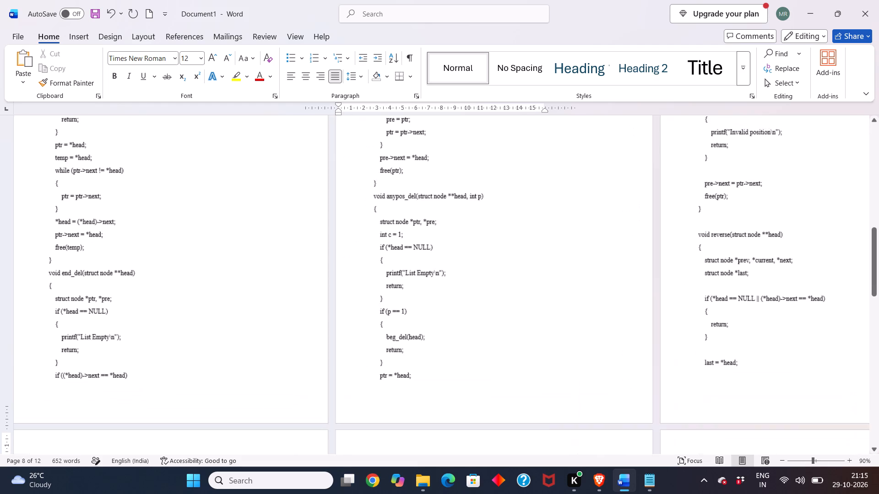
ctrl+scroll(654, 155, up, 1)
scroll(762, 284, up, 14)
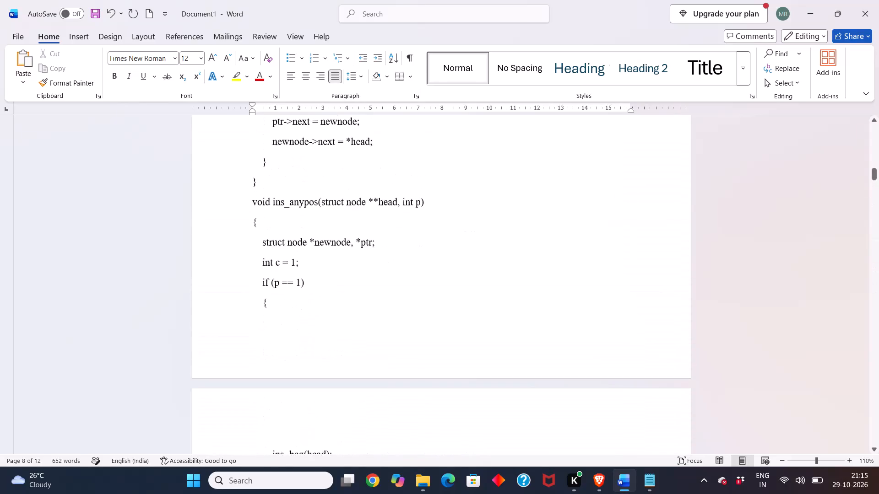
scroll(762, 284, down, 6)
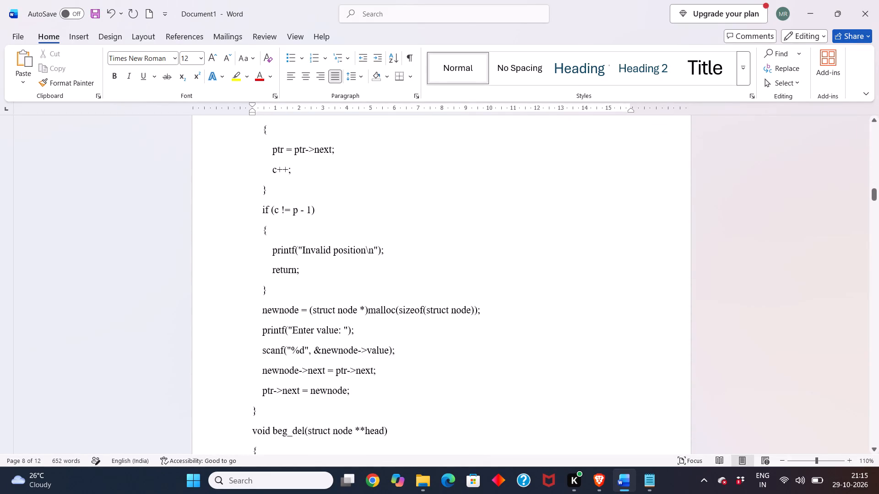
scroll(762, 284, down, 4)
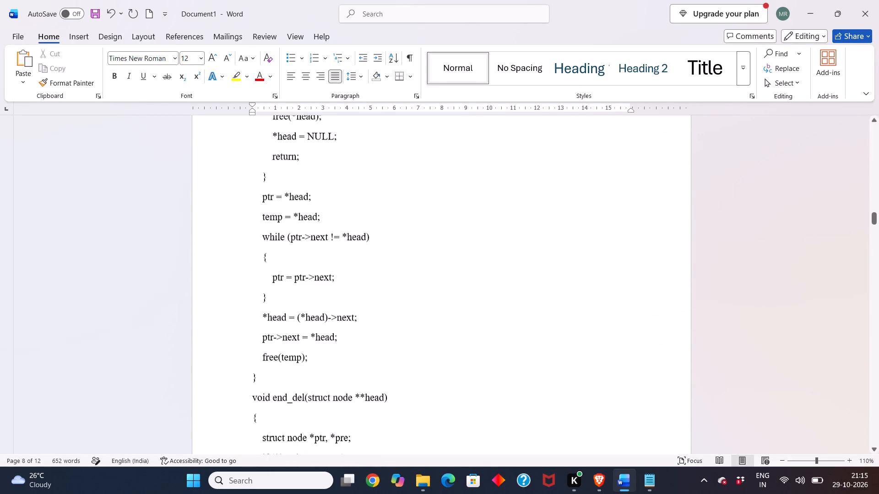
scroll(762, 284, down, 3)
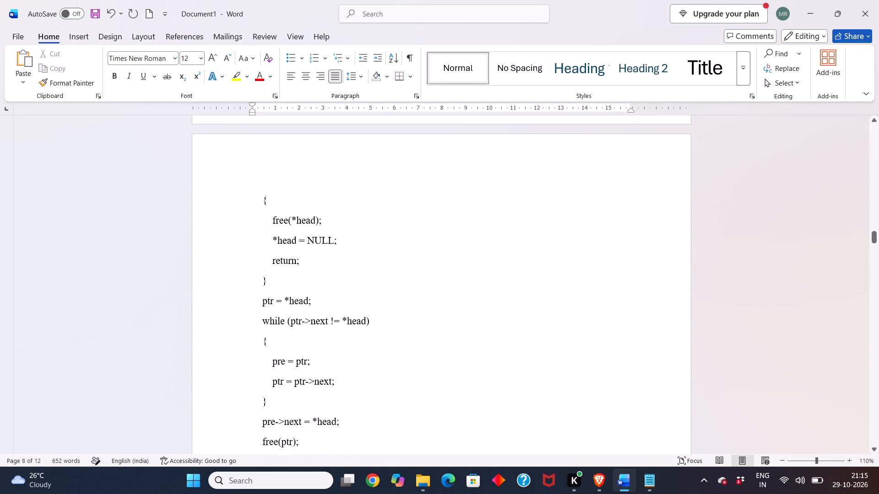
scroll(510, 234, up, 1)
Go through the end_del and anypos_del code line by line to check for leftover blank lines.
click(303, 127)
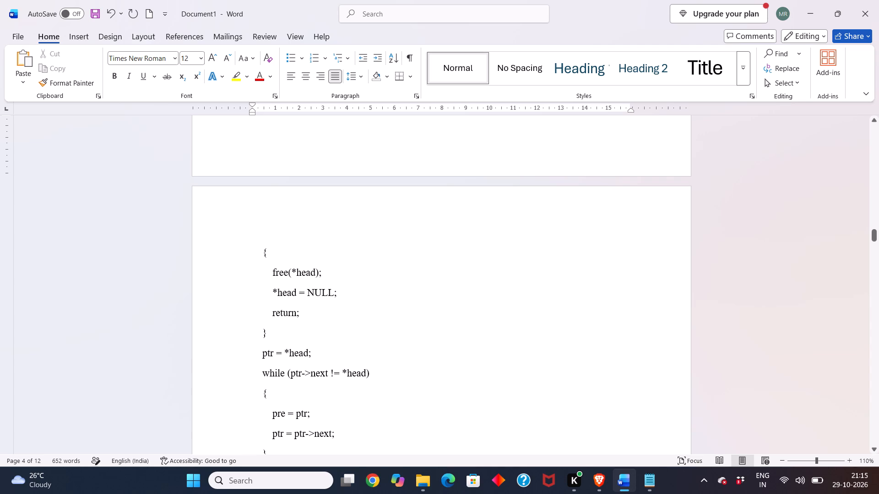
key(Up)
key(Up)
key(Down)
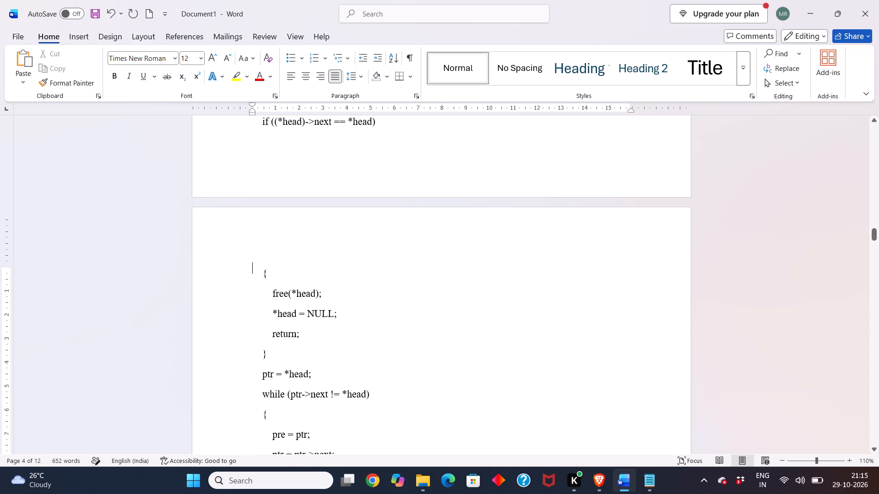
key(Down)
key(Down)
key(Down)
key(Down)
key(Down)
key(Down)
key(Down)
key(Down)
key(Down)
key(Down)
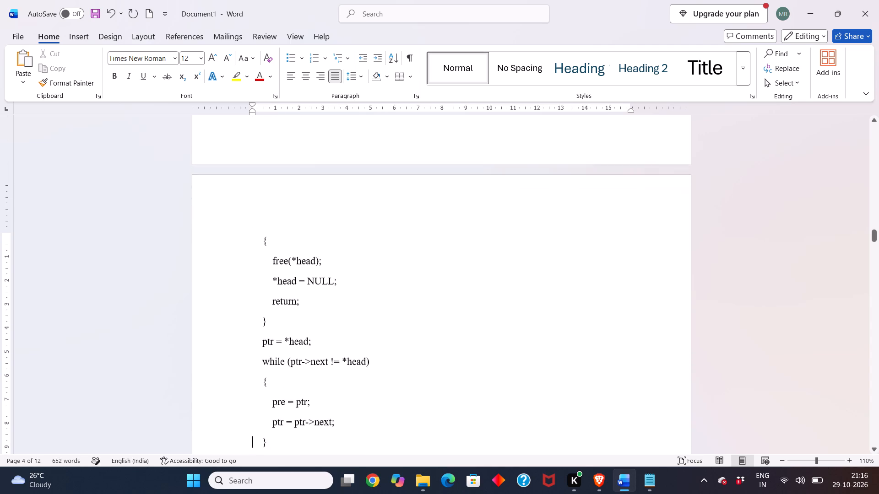
key(Down)
key(Down)
key(Down)
key(Down)
key(Down)
key(Down)
key(Down)
key(Down)
key(Down)
key(Down)
key(Down)
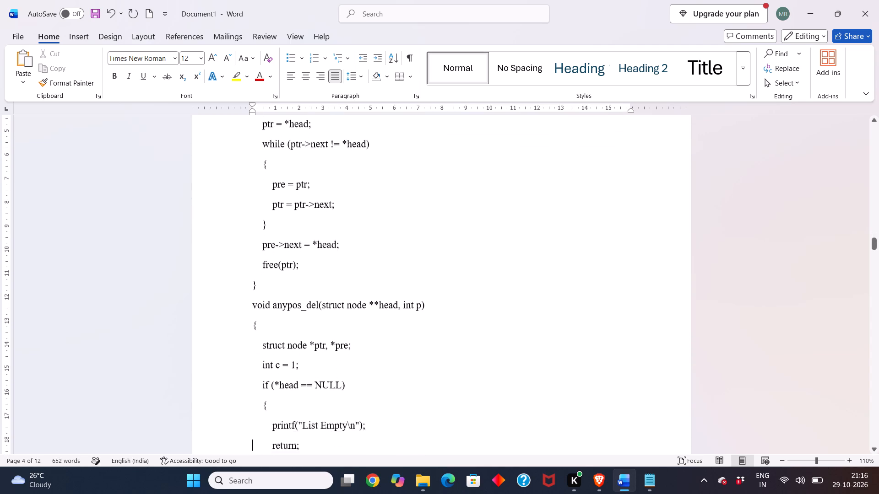
key(Down)
key(Down)
key(Down)
key(Down)
key(Down)
key(Down)
key(Down)
key(Down)
key(Down)
key(Down)
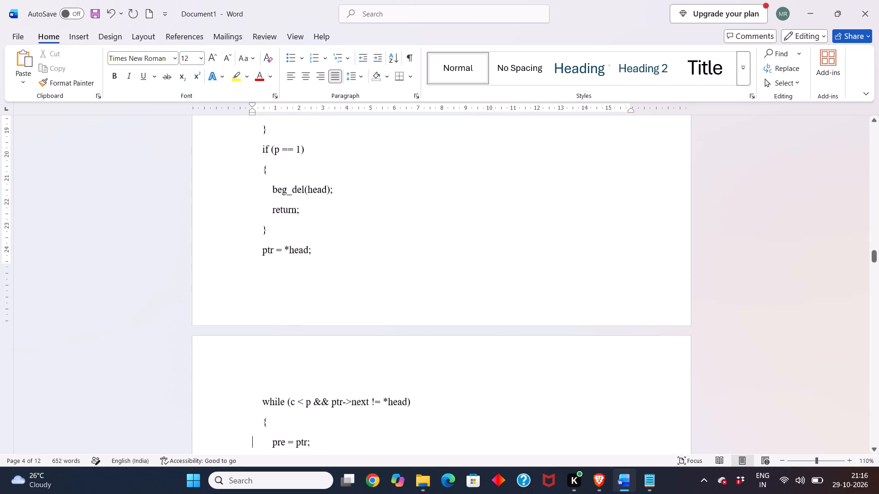
key(Down)
key(Up)
key(Up)
key(Up)
key(Up)
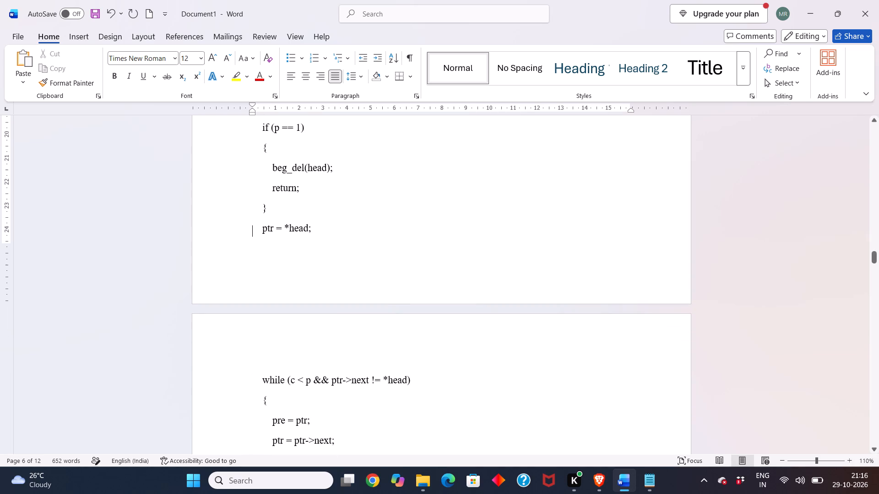
key(Down)
key(Down)
key(Down)
key(Down)
key(Down)
key(Down)
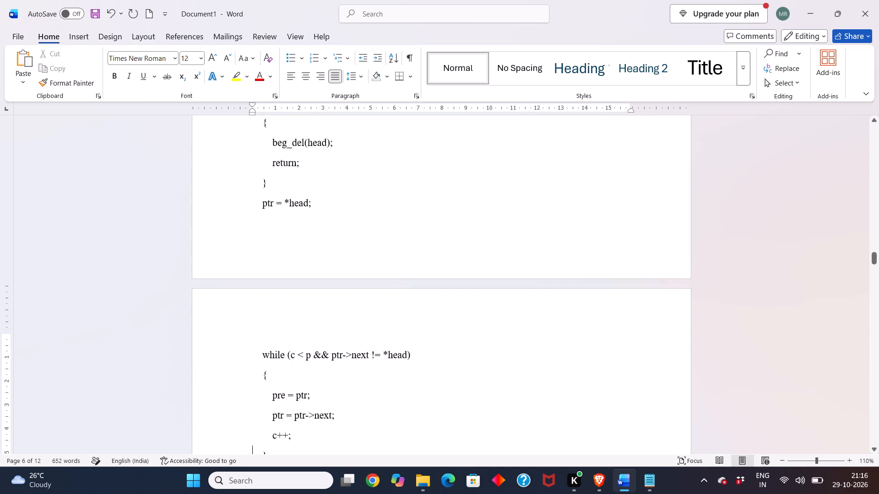
Delete the blank lines before pre->next = ptr->next in anypos_del and before the reverse function.
scroll(289, 177, down, 3)
key(Down)
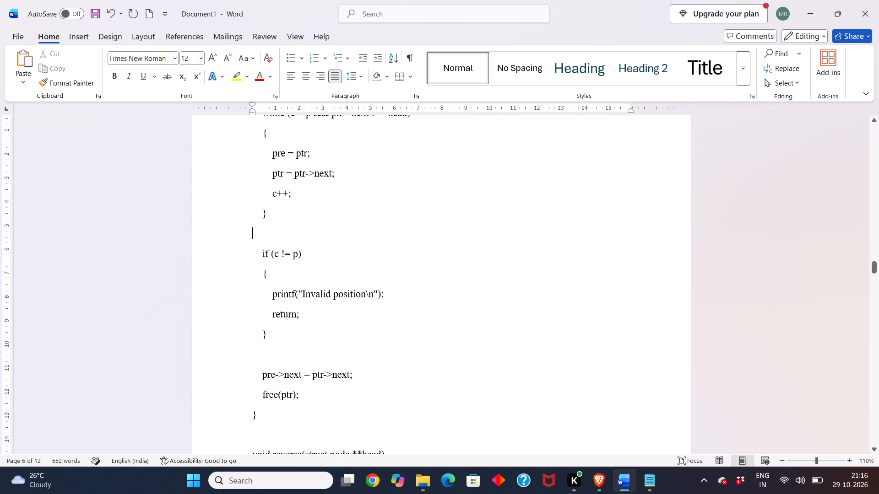
key(Down)
key(Down)
key(Down)
key(Down)
key(Down)
key(Down)
key(BackSpace)
key(Down)
key(Down)
key(Down)
key(Down)
key(BackSpace)
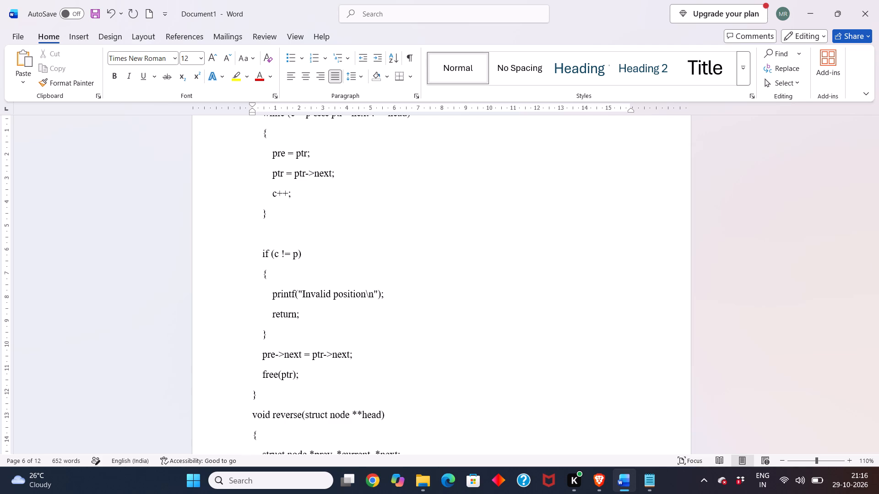
Delete the blank lines before the if check and before last = *head in the reverse function.
scroll(289, 177, down, 3)
key(Down)
key(Down)
key(Down)
key(Down)
key(Down)
key(BackSpace)
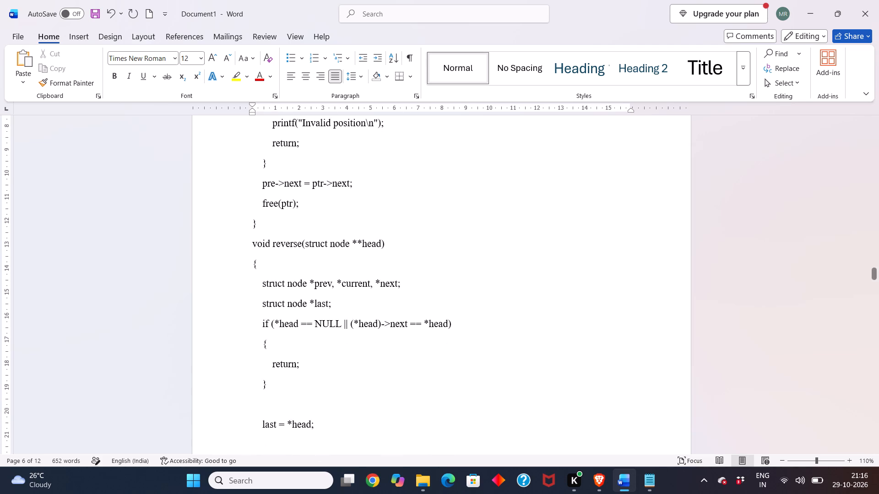
key(Down)
scroll(289, 177, down, 1)
key(Down)
key(Down)
key(Down)
key(Down)
key(BackSpace)
Delete the blank lines before the while (last->next != *head) loop and before prev = last in reverse.
scroll(289, 177, down, 1)
key(Down)
key(Down)
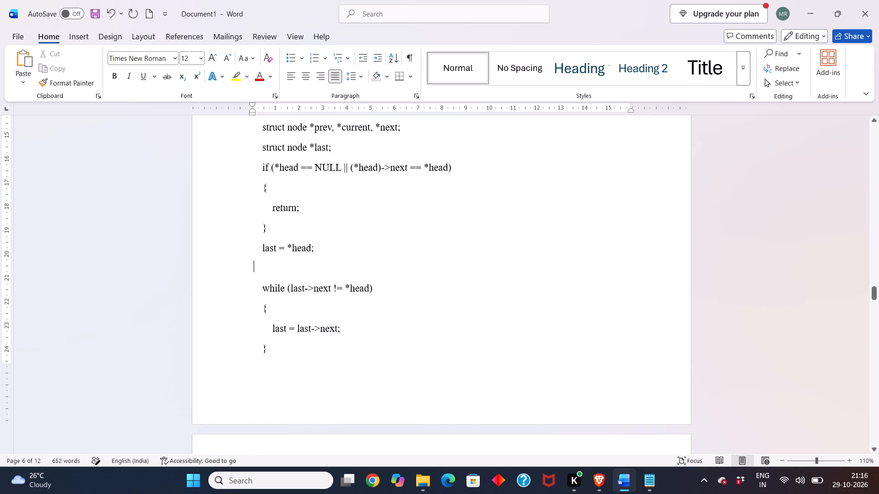
scroll(289, 177, down, 1)
key(BackSpace)
scroll(289, 177, down, 1)
key(Down)
key(Down)
key(Down)
scroll(289, 177, down, 1)
key(Down)
key(Down)
key(BackSpace)
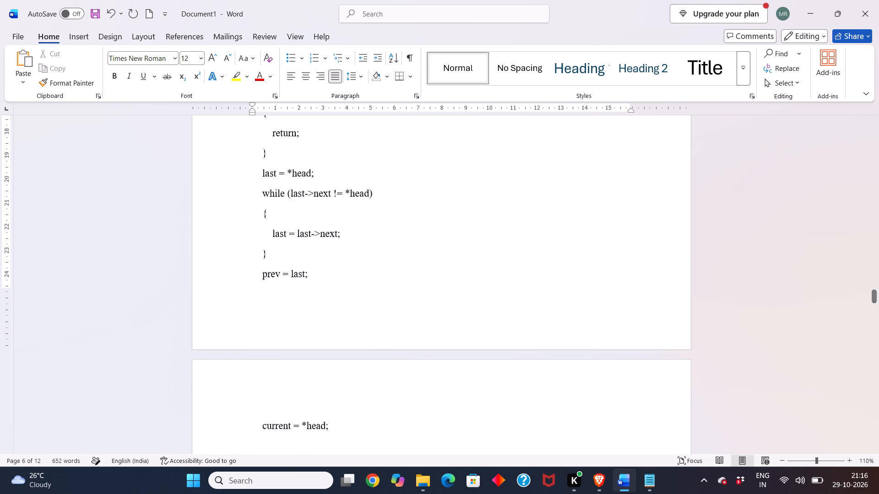
Delete the blank lines before the do loop and before *head = prev in the reverse function.
key(Down)
scroll(289, 177, down, 1)
key(Down)
scroll(289, 177, down, 1)
key(Down)
key(BackSpace)
scroll(289, 177, down, 1)
key(Down)
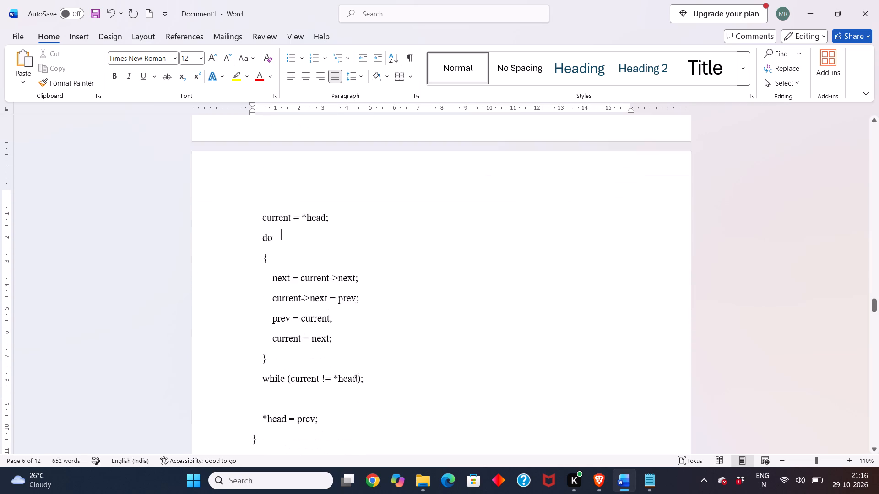
key(Down)
key(Down)
key(Down)
key(Down)
key(Down)
scroll(289, 177, down, 1)
key(Down)
key(Down)
key(Down)
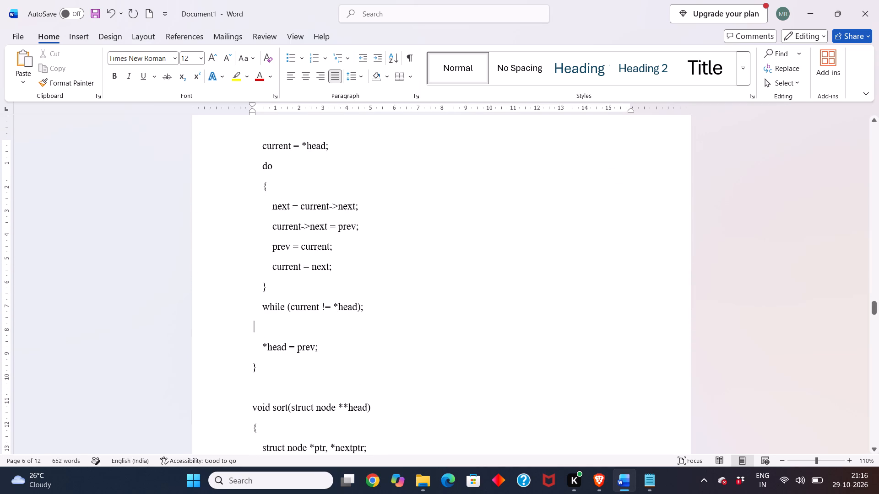
key(BackSpace)
Delete the blank lines before the sort function and before its if check on *head.
scroll(289, 177, down, 1)
key(Down)
key(Down)
key(Down)
key(BackSpace)
scroll(289, 177, down, 1)
key(Down)
key(Down)
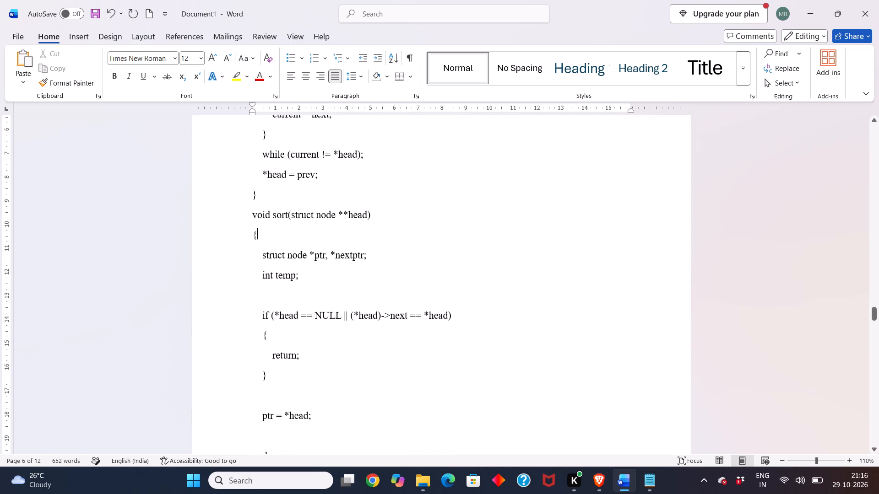
key(Down)
key(Down)
key(Down)
key(BackSpace)
Delete the blank lines before ptr = *head and before the do loop in the sort function.
scroll(289, 177, down, 1)
key(Down)
key(Down)
key(Down)
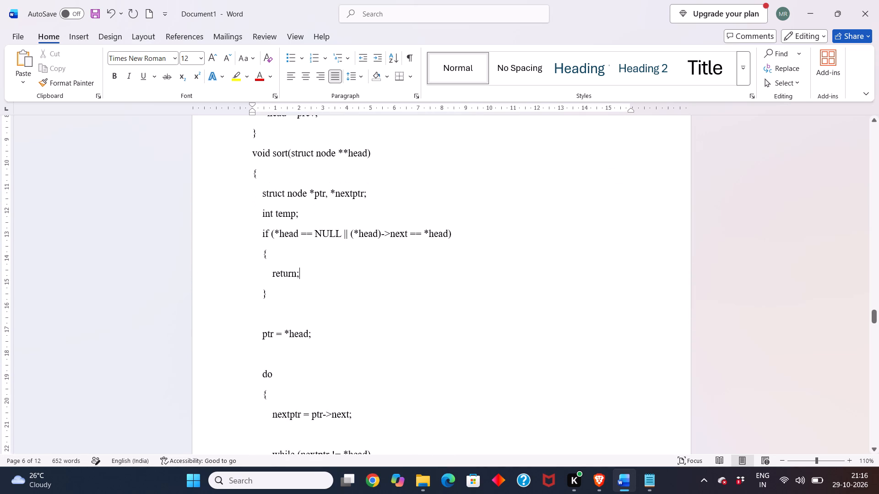
key(Down)
key(Down)
key(BackSpace)
scroll(289, 177, down, 1)
key(Down)
key(Down)
key(Down)
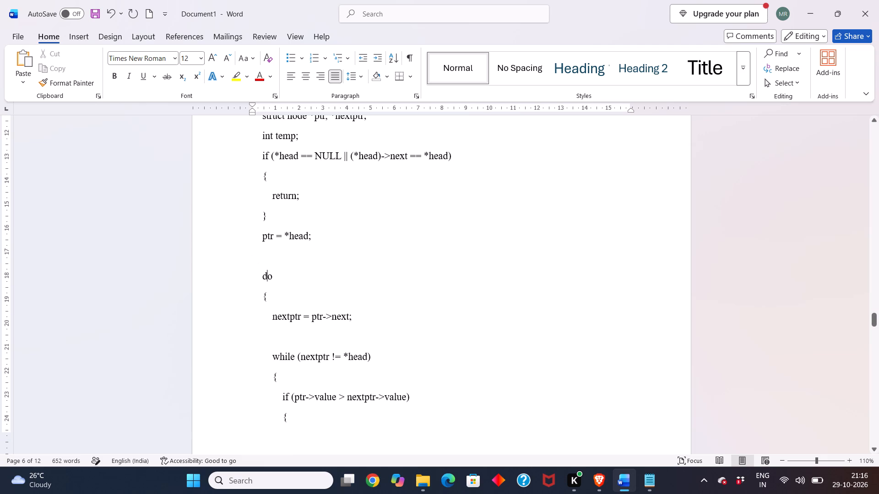
key(Up)
key(BackSpace)
Delete the blank line before the while (nextptr != *head) loop in the sort function.
scroll(289, 177, down, 1)
key(Down)
key(Down)
key(Down)
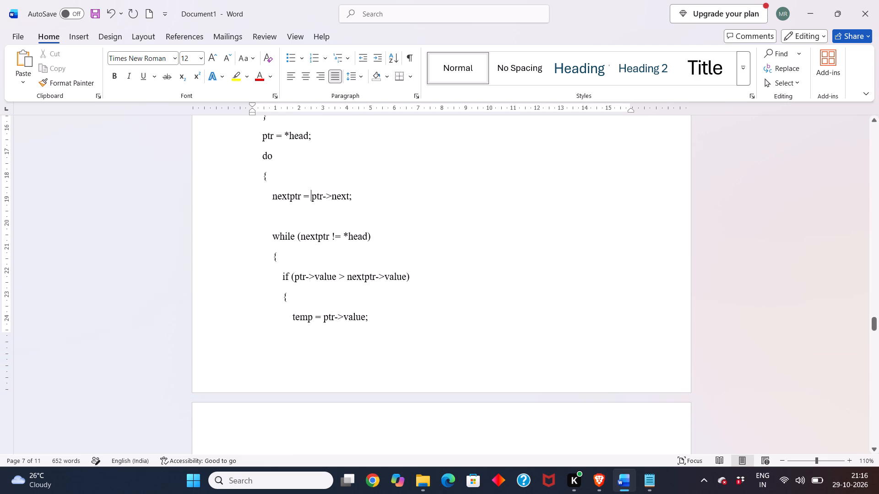
key(Down)
key(BackSpace)
Delete the blank line before nextptr = nextptr->next in the sort function's inner while loop.
scroll(289, 177, down, 1)
key(Down)
key(Down)
key(Down)
scroll(289, 177, down, 1)
key(Down)
key(Down)
scroll(289, 177, down, 1)
key(Down)
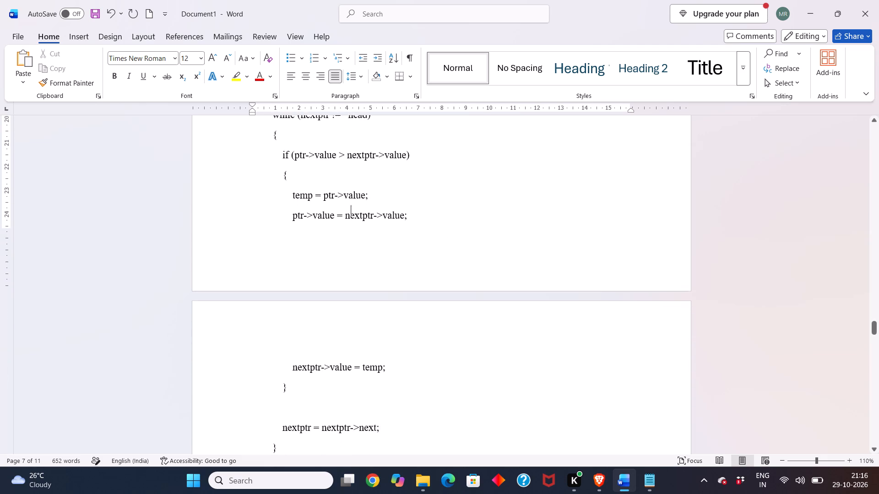
scroll(289, 177, down, 1)
key(Down)
scroll(289, 177, down, 1)
key(Down)
scroll(289, 177, down, 1)
key(Down)
key(BackSpace)
Delete the blank line before ptr = ptr->next in the sort function.
scroll(289, 177, down, 1)
key(Down)
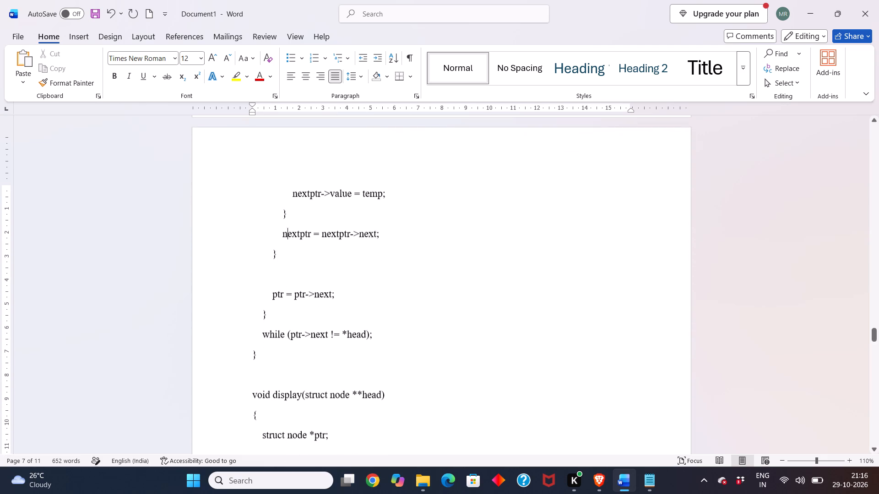
key(Down)
key(Down)
key(BackSpace)
Delete the blank lines before the display function and before its if check on *head.
scroll(289, 177, down, 1)
key(Down)
key(Down)
key(Down)
key(Down)
key(Down)
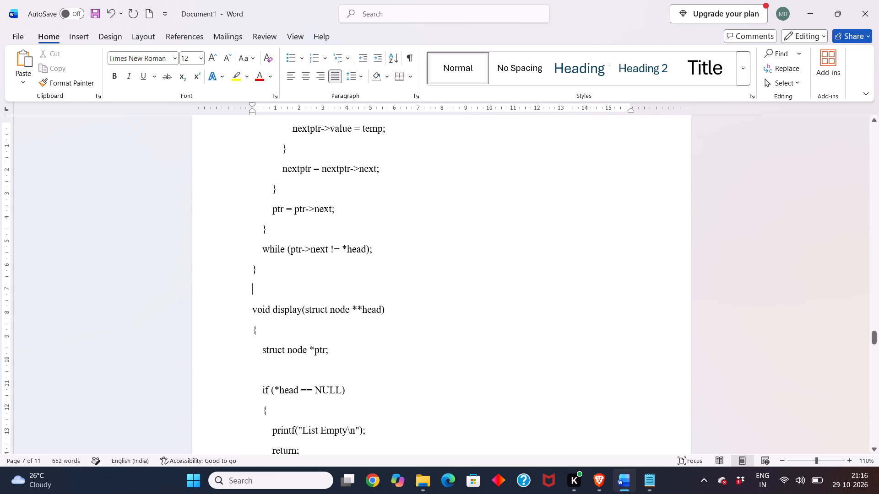
key(BackSpace)
scroll(289, 177, down, 1)
key(Down)
key(Down)
key(Down)
key(Down)
key(BackSpace)
Delete the blank lines before ptr = *head and before the while (ptr->next != *head) loop in the display function.
scroll(289, 177, down, 1)
key(Down)
key(Down)
key(Down)
scroll(289, 177, down, 1)
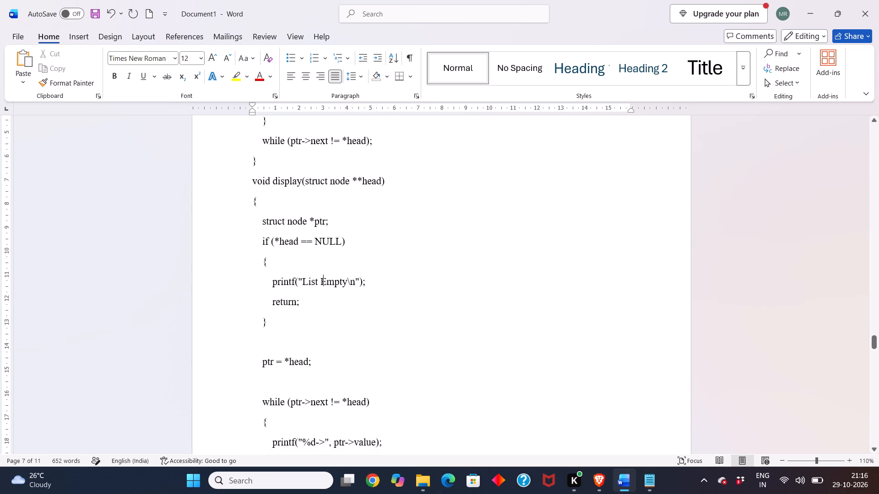
scroll(289, 177, down, 1)
key(Down)
key(Down)
key(Down)
key(BackSpace)
key(Down)
scroll(289, 177, down, 1)
key(Down)
key(BackSpace)
Delete the blank lines before the display function's final printf and before int main().
key(Down)
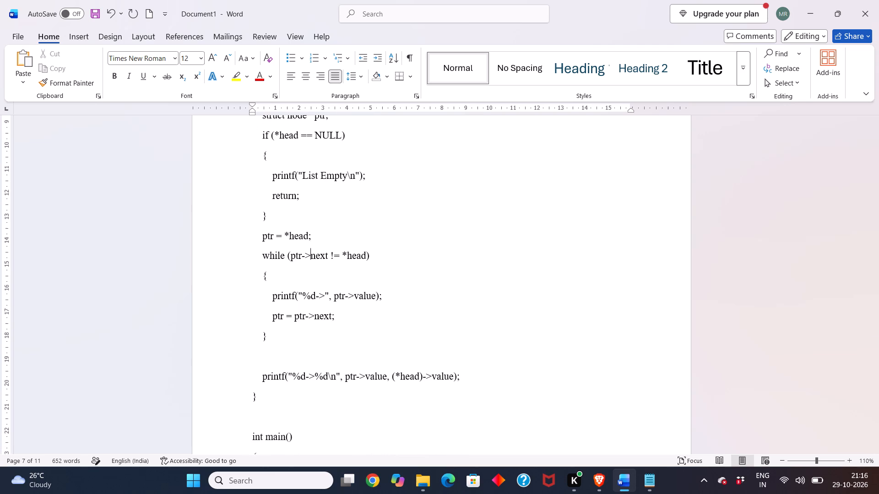
scroll(289, 177, down, 1)
key(Down)
key(Down)
key(Down)
key(Down)
key(Down)
key(BackSpace)
scroll(289, 177, down, 1)
key(Down)
key(Down)
key(Down)
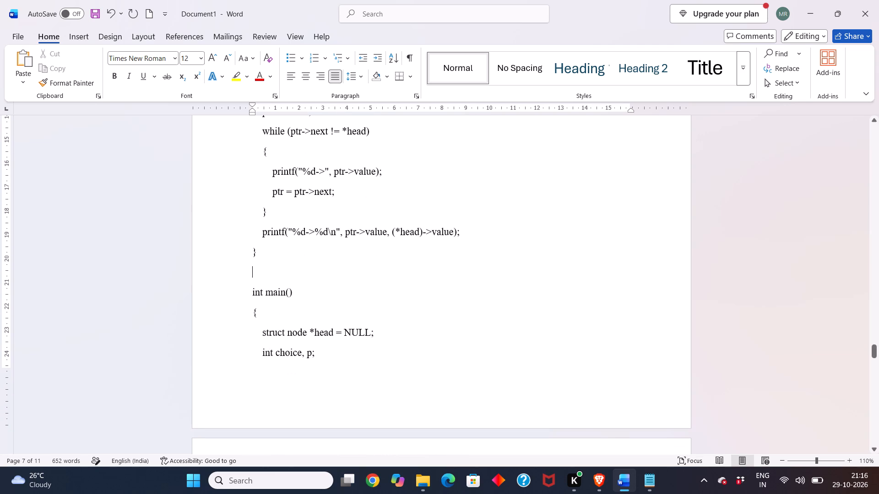
key(BackSpace)
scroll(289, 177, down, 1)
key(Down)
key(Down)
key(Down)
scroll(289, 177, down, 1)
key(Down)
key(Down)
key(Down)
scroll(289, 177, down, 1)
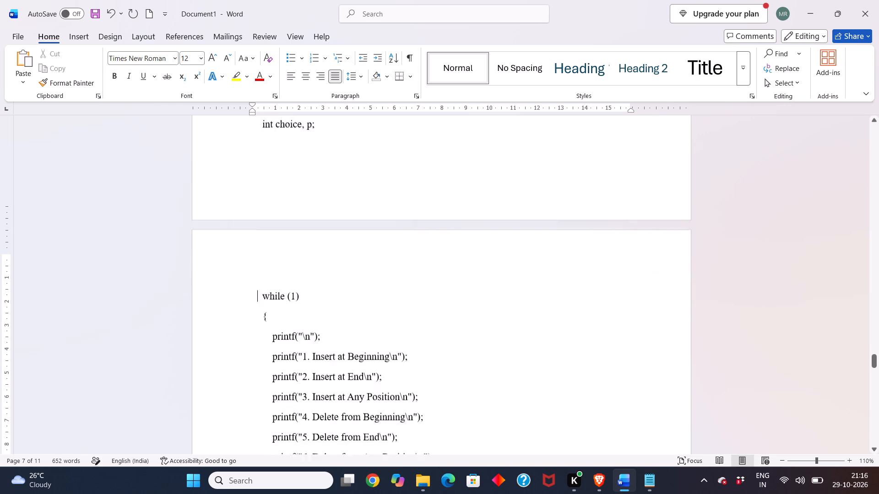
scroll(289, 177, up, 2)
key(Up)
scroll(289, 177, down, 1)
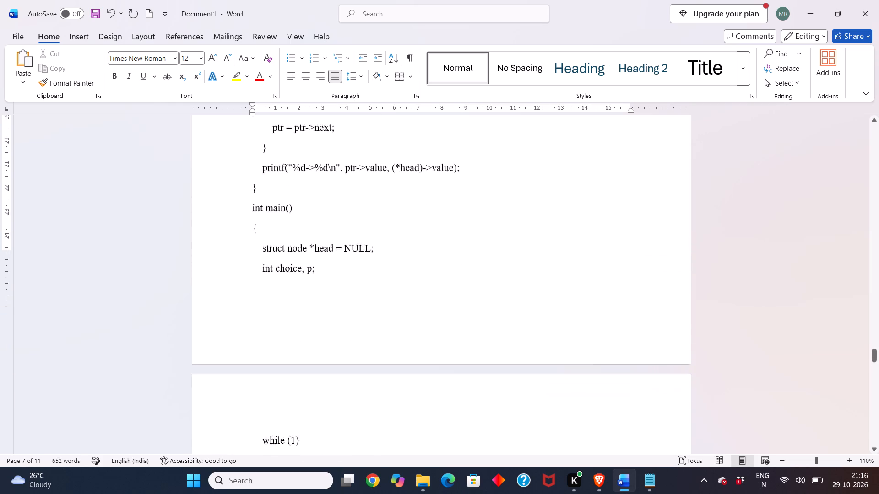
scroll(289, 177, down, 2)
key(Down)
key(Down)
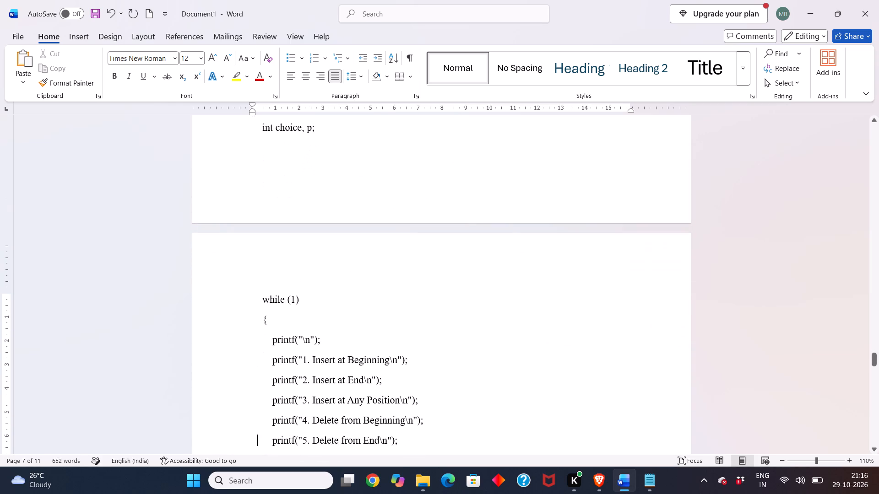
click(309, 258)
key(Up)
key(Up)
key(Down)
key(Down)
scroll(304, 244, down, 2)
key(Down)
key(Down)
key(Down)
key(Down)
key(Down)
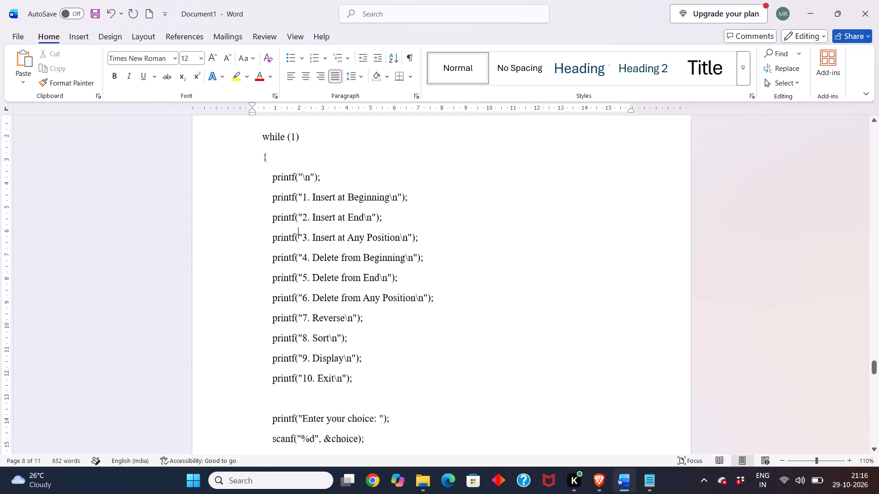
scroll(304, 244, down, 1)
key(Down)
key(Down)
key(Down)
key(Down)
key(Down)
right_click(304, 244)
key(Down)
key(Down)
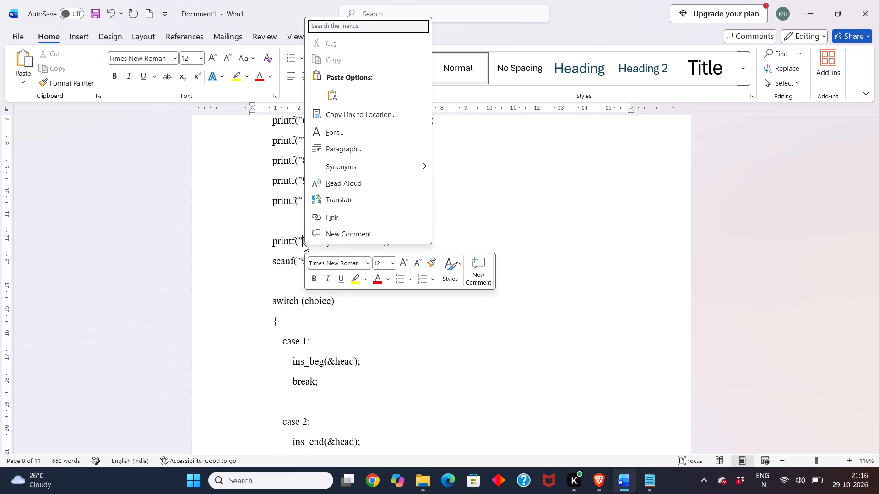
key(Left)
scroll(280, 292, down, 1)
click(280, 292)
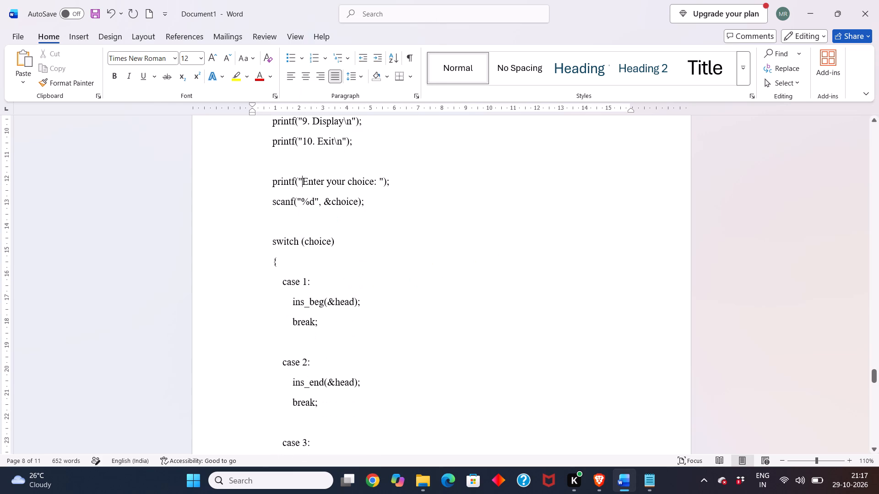
Delete the blank lines before the "Enter your choice" printf and before switch (choice) in main.
key(Up)
key(Down)
key(Down)
key(Left)
key(Left)
key(Left)
key(Left)
key(Left)
key(Left)
key(Left)
key(Up)
key(Up)
key(BackSpace)
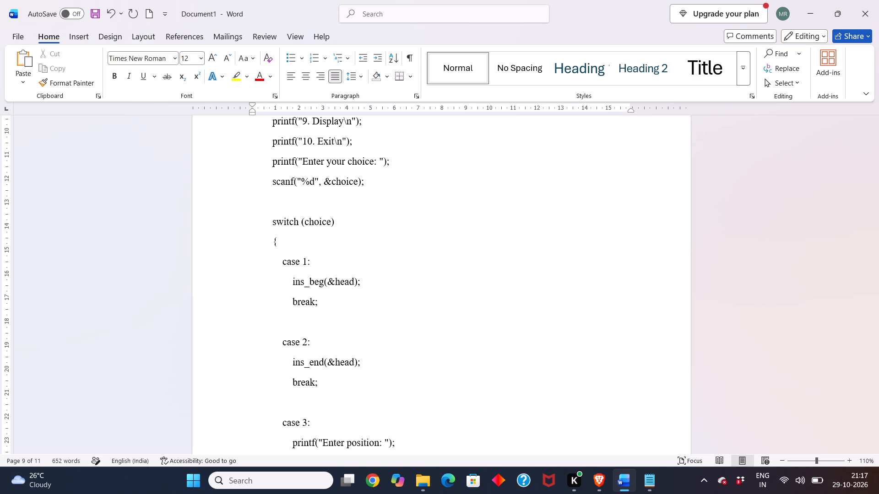
key(Down)
key(Down)
key(Down)
key(BackSpace)
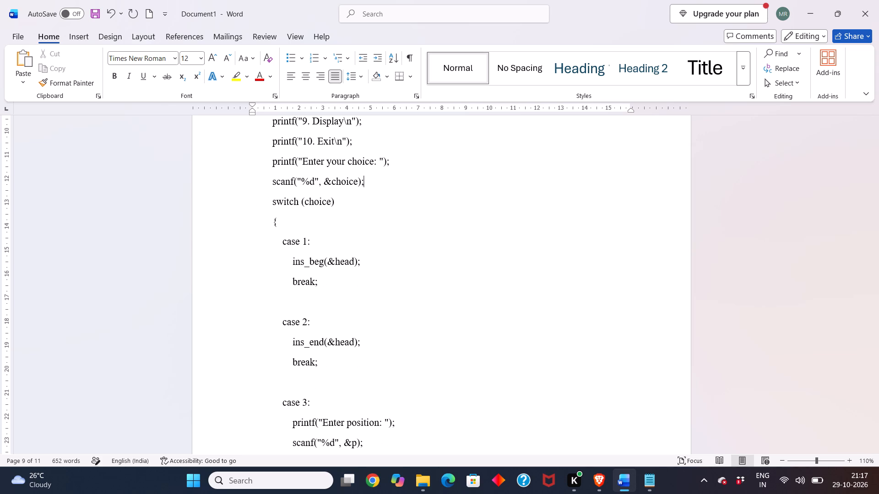
Delete the blank line before case 2 in main's switch block.
key(Down)
key(Down)
key(Left)
key(Down)
key(Down)
key(Down)
scroll(280, 292, down, 1)
key(Down)
scroll(280, 292, down, 1)
key(BackSpace)
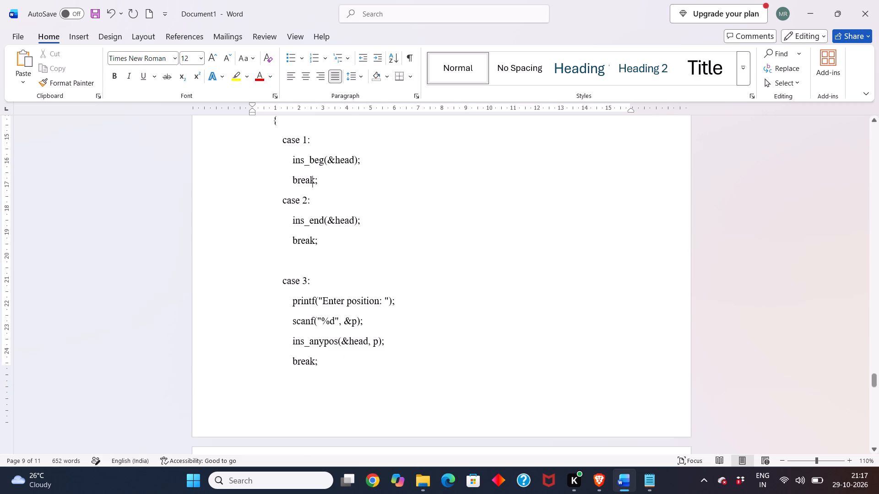
Delete the blank lines before case 3 and before case 4 in the switch block.
scroll(280, 292, down, 1)
key(Down)
key(Down)
key(Down)
key(Down)
key(BackSpace)
scroll(280, 292, down, 1)
key(Down)
key(Down)
key(Down)
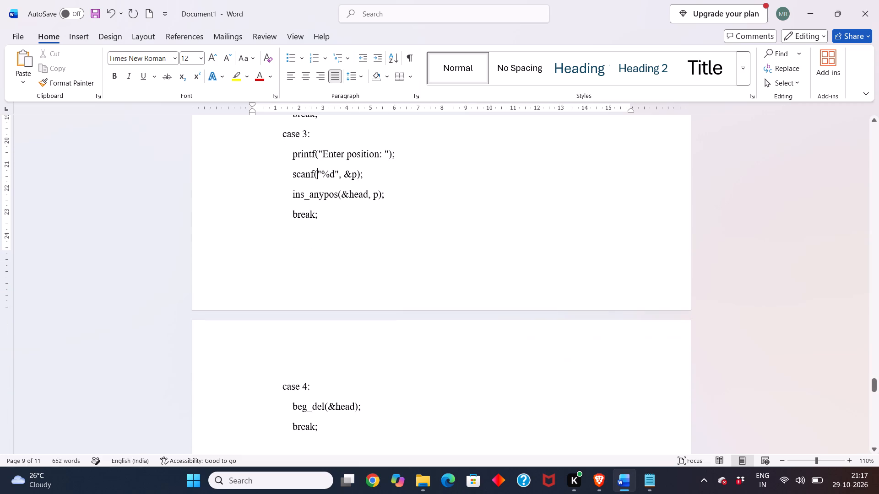
key(Down)
key(Down)
key(Down)
key(BackSpace)
Delete the blank line before case 5 in the switch block.
scroll(280, 292, down, 1)
key(Down)
key(Down)
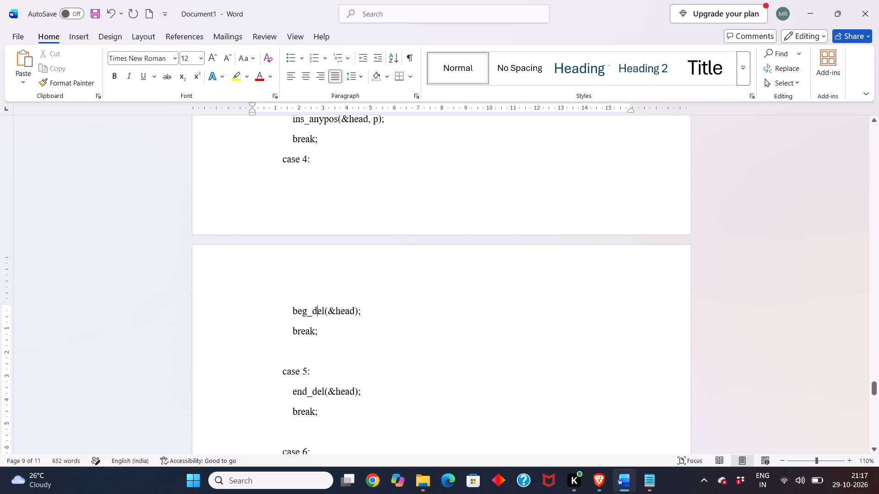
key(Down)
key(Down)
key(BackSpace)
Delete the blank lines before case 6 and before case 7 in main's switch block.
scroll(280, 292, down, 1)
key(Down)
key(Down)
key(Down)
key(Down)
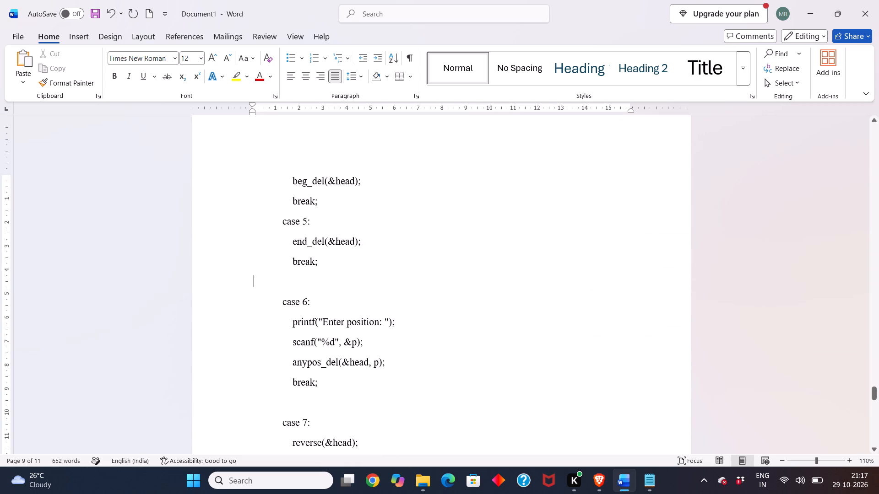
key(BackSpace)
scroll(280, 292, down, 1)
key(Down)
key(Down)
key(Down)
key(Down)
key(Down)
key(Down)
key(BackSpace)
Delete the blank lines before case 8 and before case 9 in the switch block.
scroll(280, 292, down, 1)
key(Down)
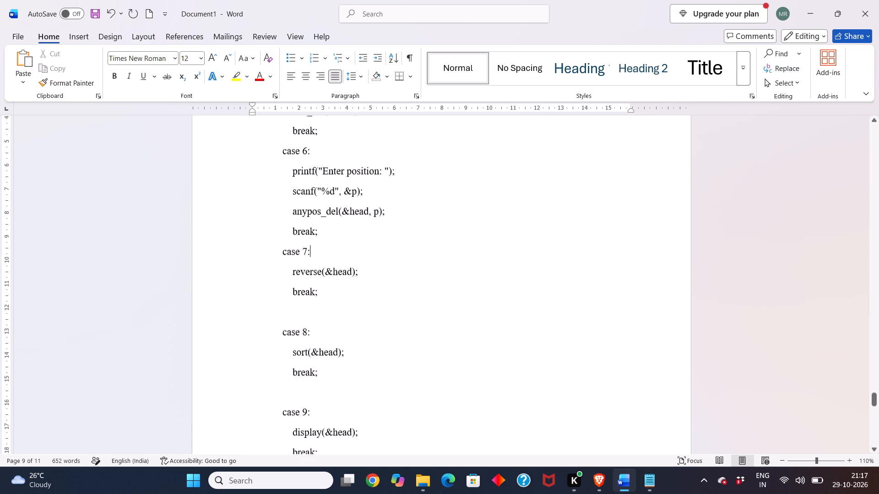
key(Down)
key(Down)
key(Down)
key(BackSpace)
scroll(280, 292, down, 1)
key(Down)
key(Down)
key(Down)
key(Down)
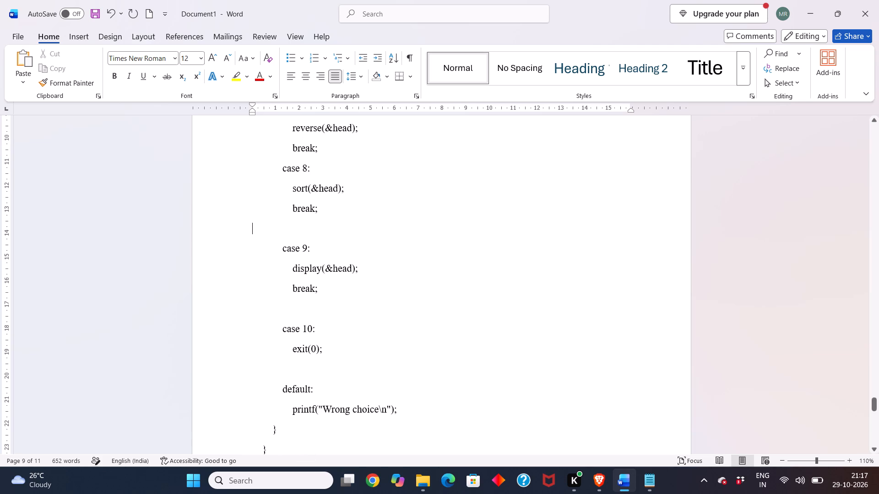
key(BackSpace)
Delete the blank lines before case 10 and before default in the switch block.
scroll(280, 292, down, 1)
key(Down)
key(Down)
key(Down)
key(Down)
key(BackSpace)
scroll(280, 292, down, 1)
key(Down)
key(Down)
key(Down)
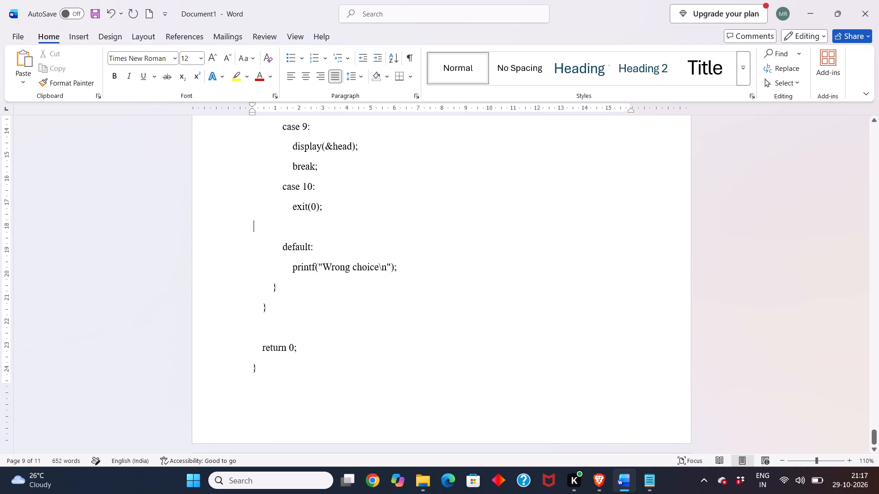
key(BackSpace)
Delete the blank line before return 0 at the end of main.
scroll(280, 292, down, 1)
key(Down)
key(Down)
key(Down)
key(Down)
key(Down)
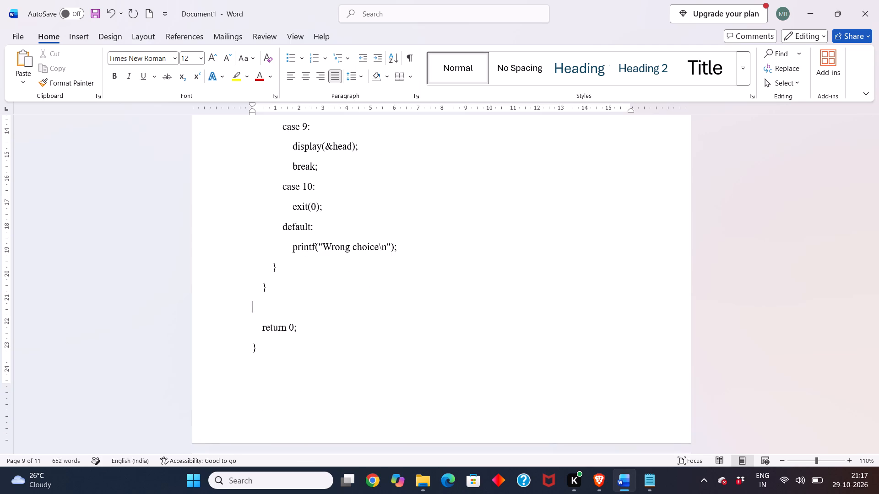
key(BackSpace)
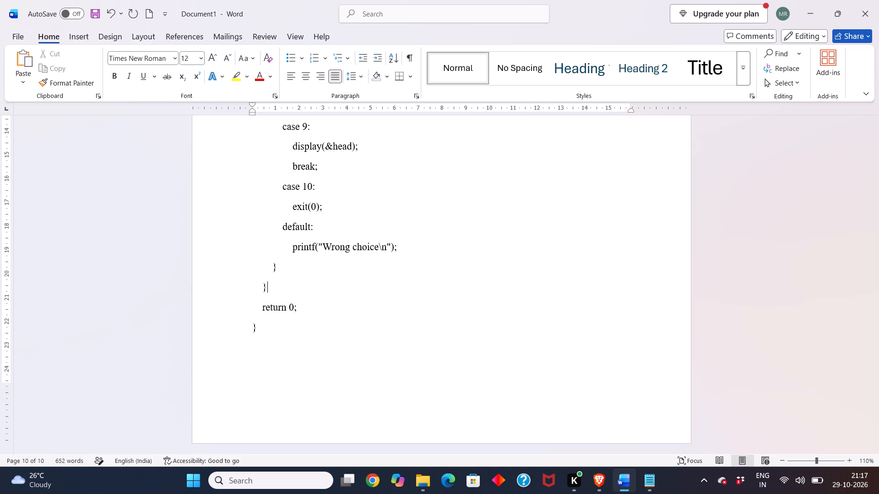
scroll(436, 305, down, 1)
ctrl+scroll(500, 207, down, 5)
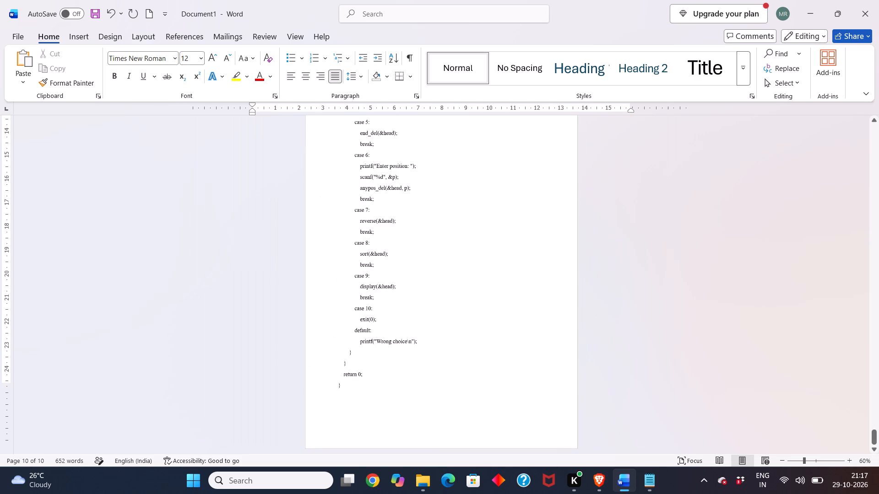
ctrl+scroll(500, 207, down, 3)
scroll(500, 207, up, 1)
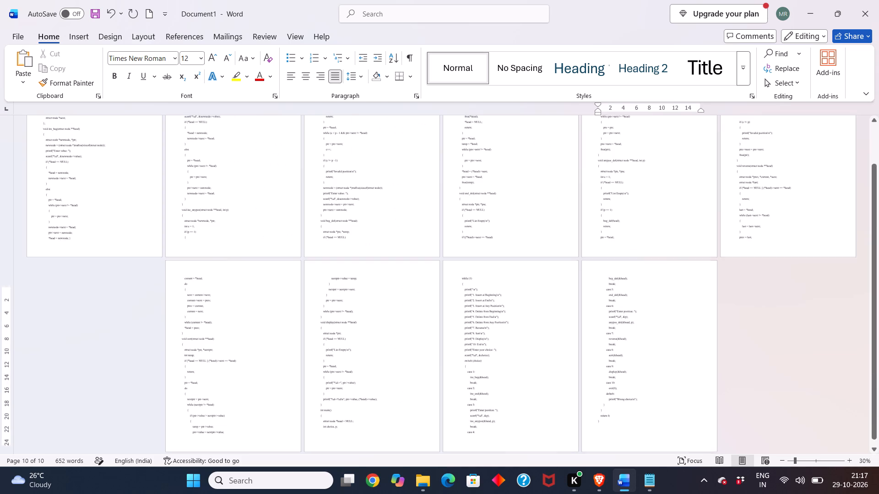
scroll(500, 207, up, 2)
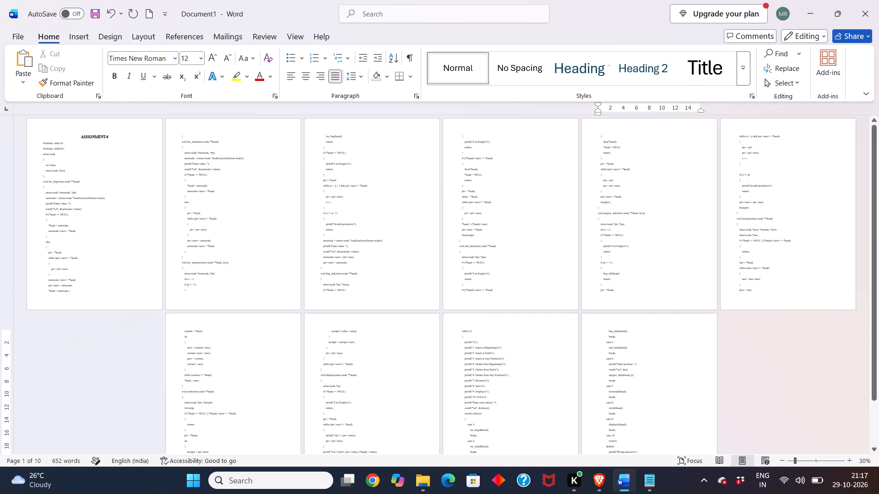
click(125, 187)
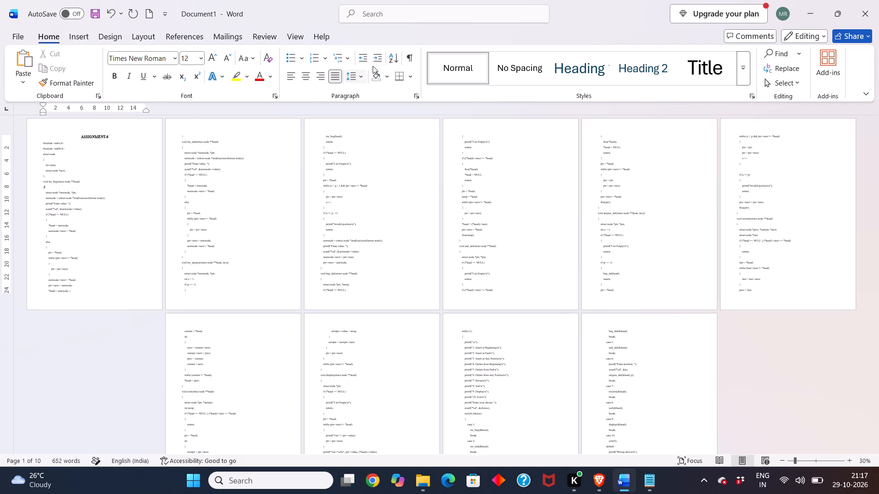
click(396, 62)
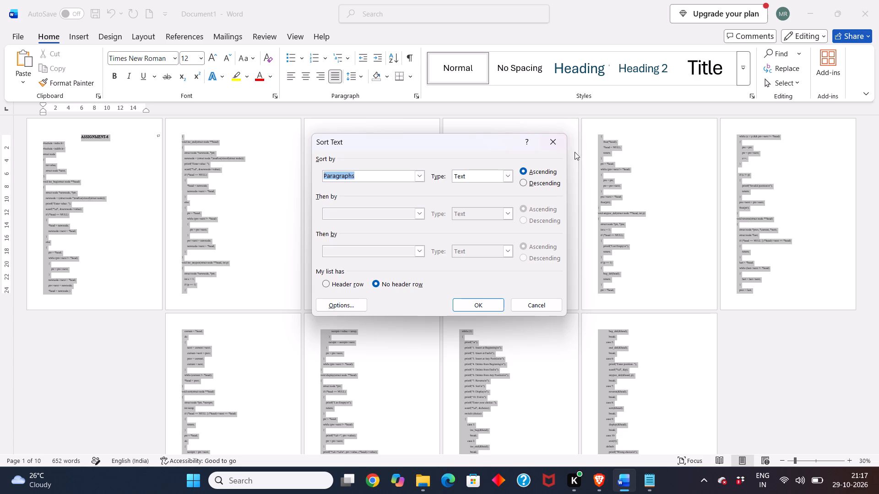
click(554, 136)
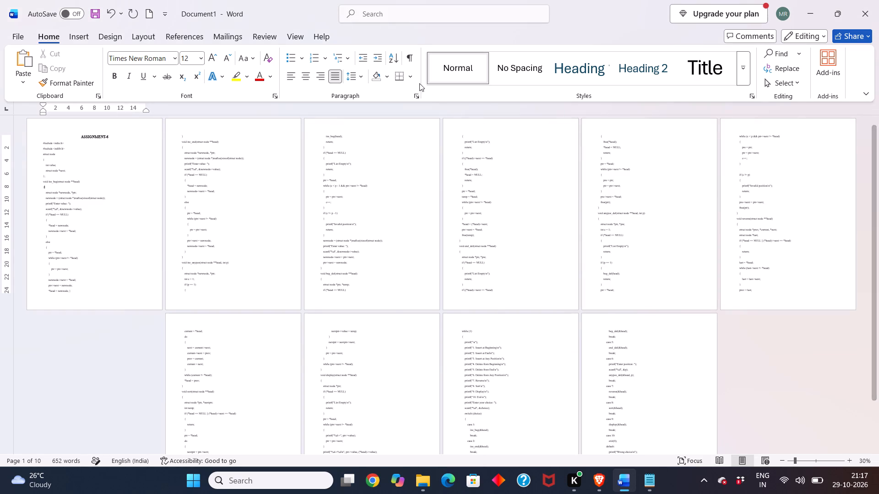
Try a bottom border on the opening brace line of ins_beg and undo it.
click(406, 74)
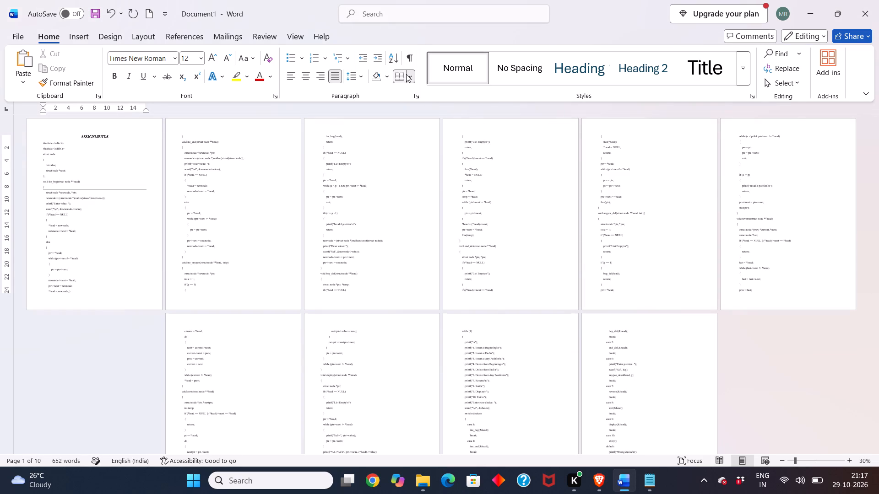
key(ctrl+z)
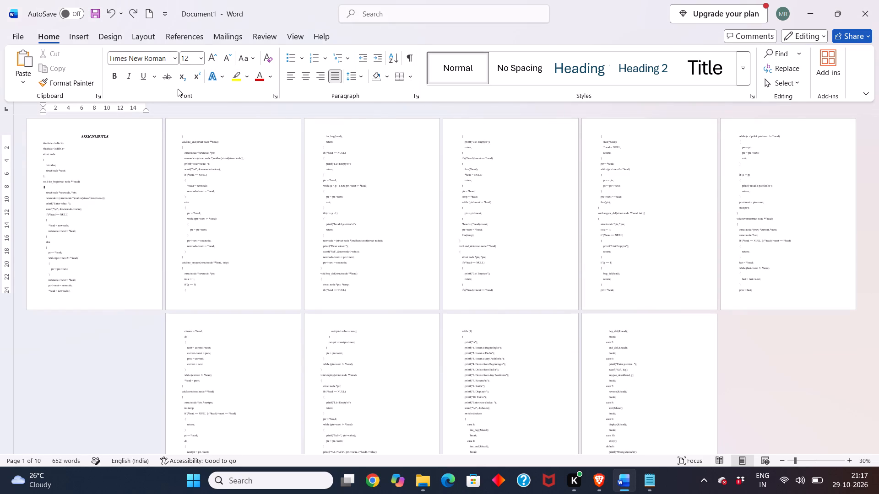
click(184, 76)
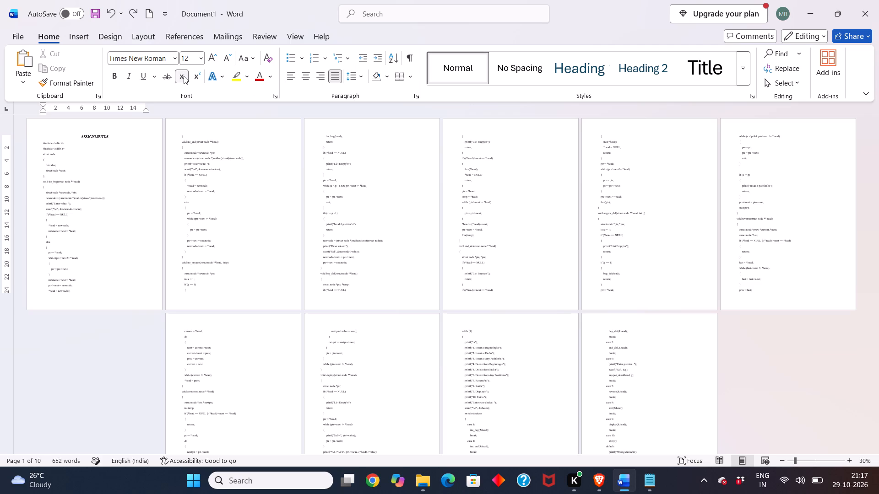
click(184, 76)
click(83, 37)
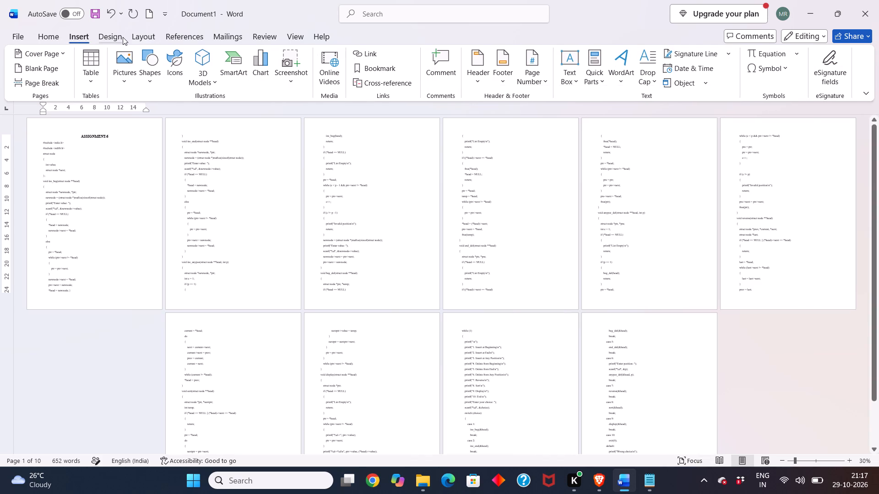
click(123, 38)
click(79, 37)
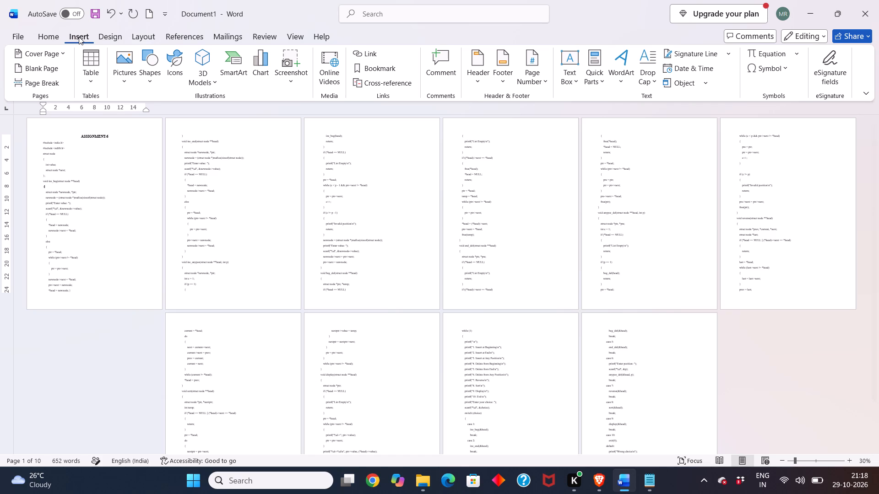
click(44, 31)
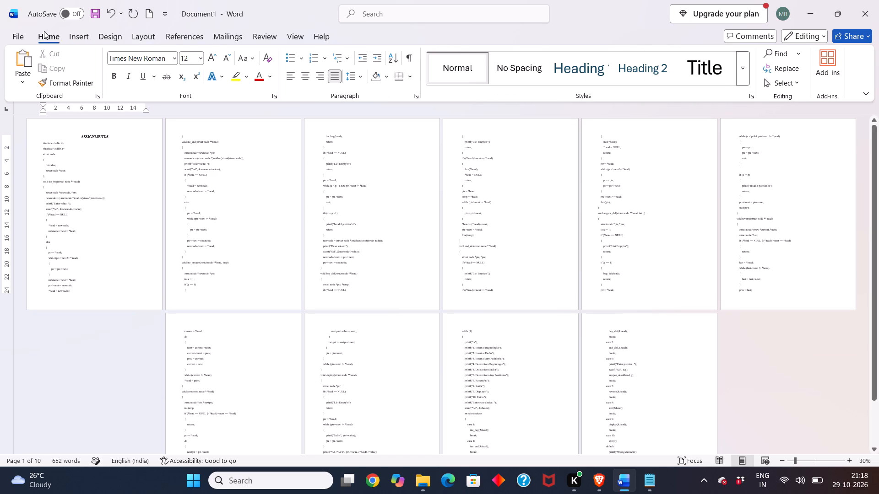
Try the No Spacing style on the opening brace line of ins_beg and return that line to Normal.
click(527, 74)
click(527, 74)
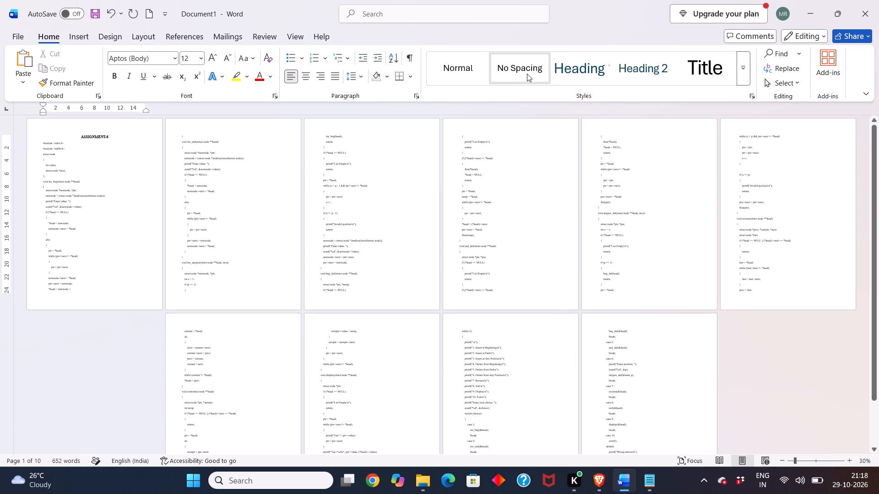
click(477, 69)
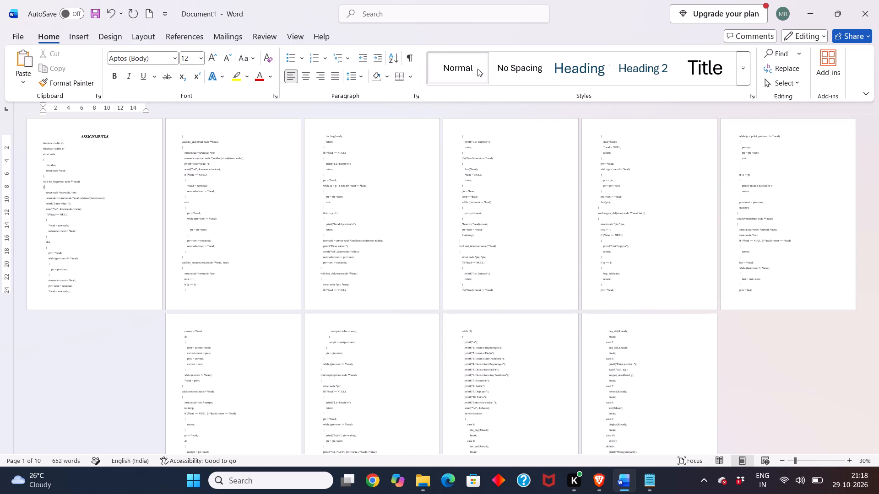
Apply the No Spacing style to the entire Assignment 6 document.
click(109, 197)
key(ctrl+a)
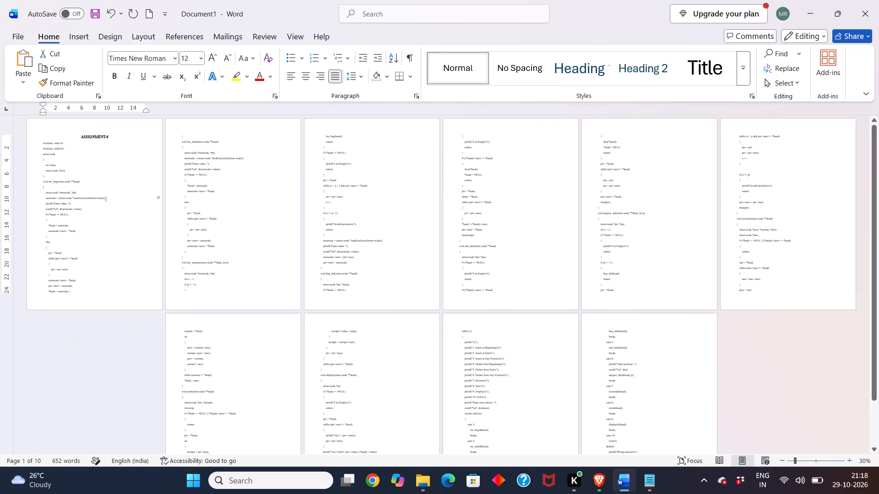
click(513, 60)
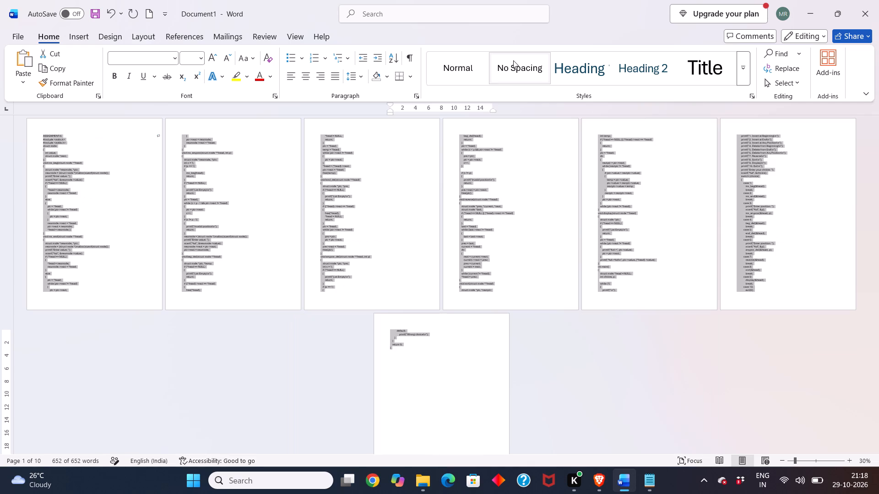
click(258, 217)
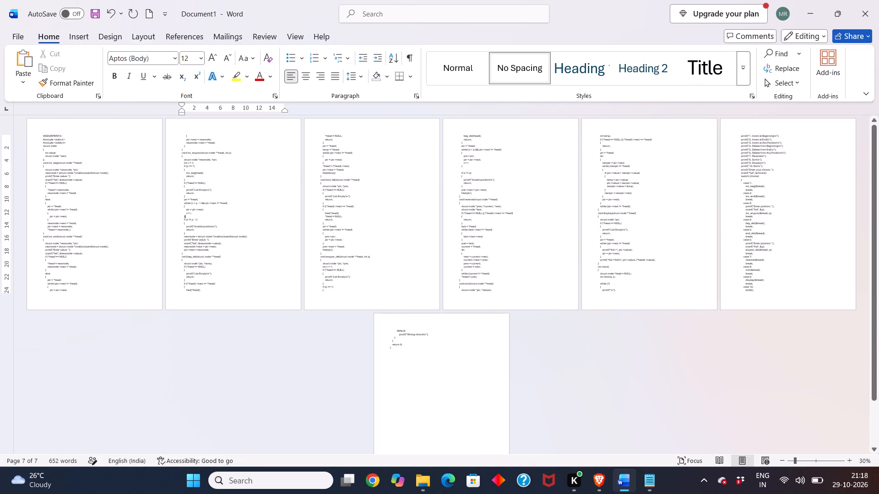
Examine the layout and page breaks of the restyled Assignment 6 code across all pages.
scroll(258, 217, up, 3)
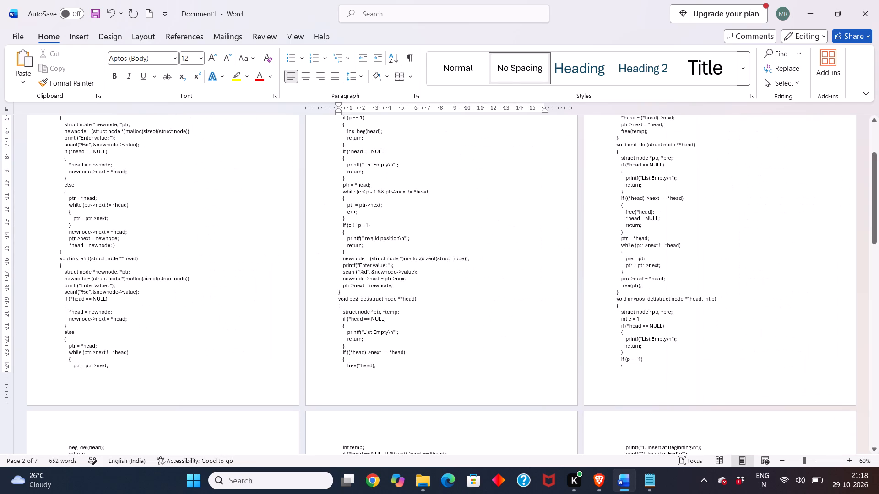
scroll(258, 217, up, 5)
scroll(258, 217, down, 5)
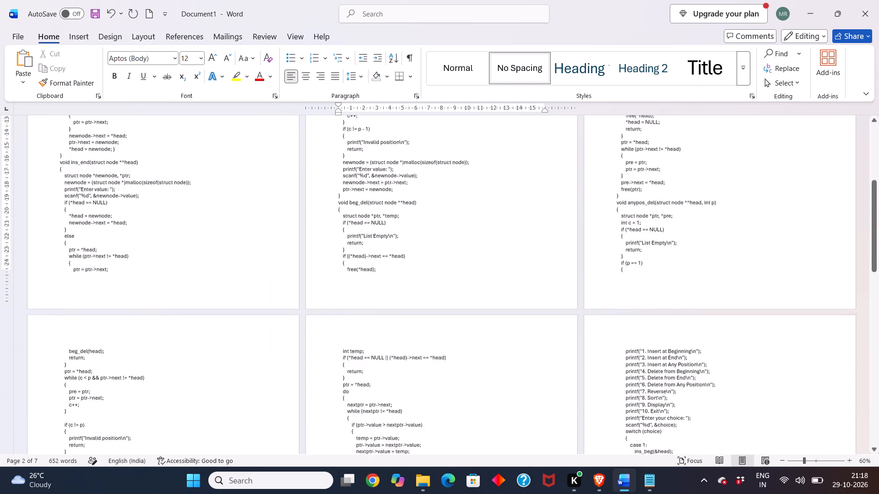
scroll(258, 217, down, 5)
scroll(258, 217, up, 9)
scroll(258, 217, down, 2)
ctrl+scroll(258, 217, down, 3)
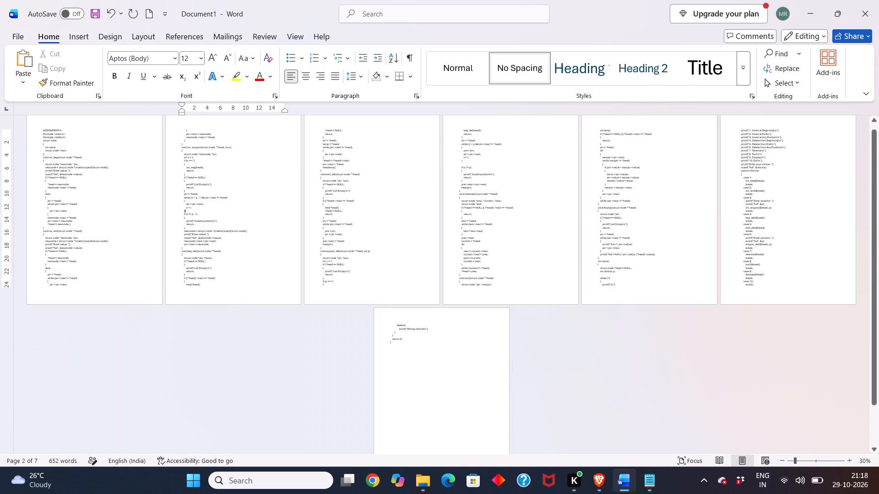
scroll(258, 217, down, 1)
ctrl+scroll(222, 301, up, 2)
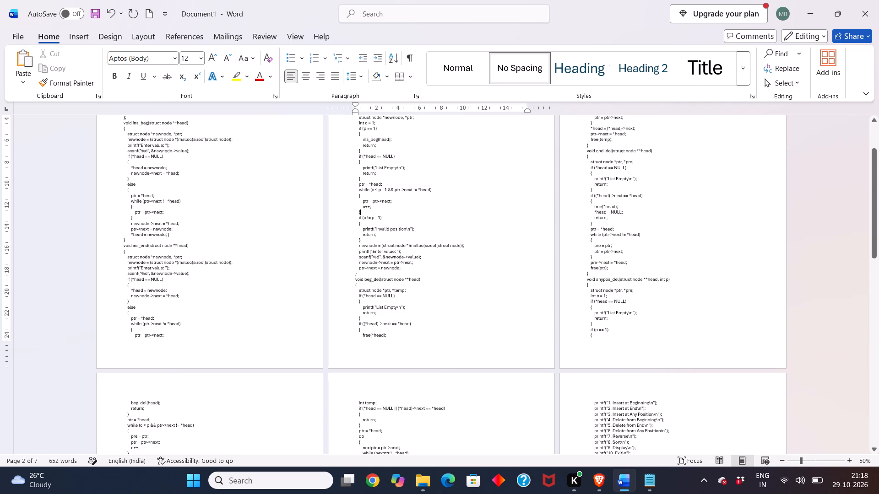
ctrl+scroll(222, 301, up, 2)
scroll(222, 301, up, 7)
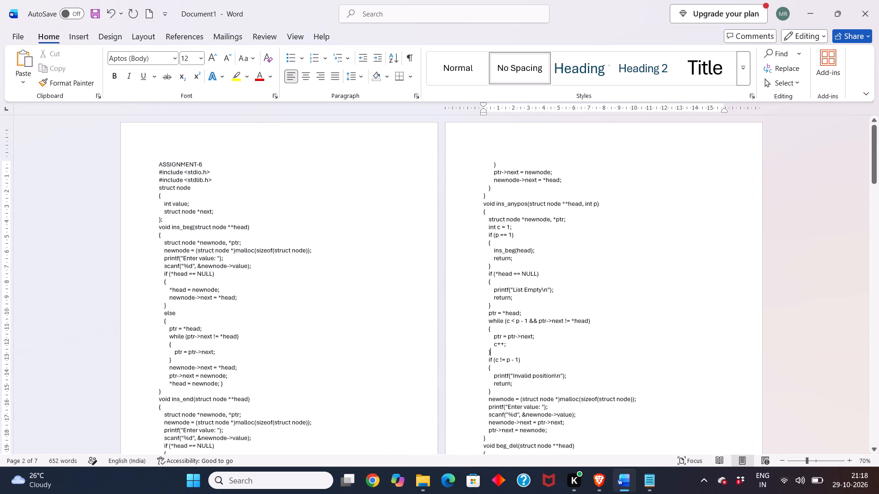
scroll(222, 301, up, 13)
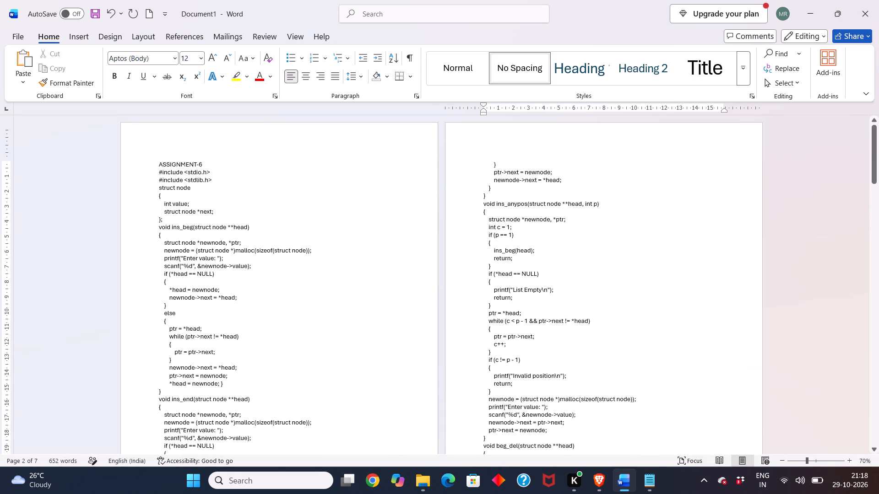
Center, bold and underline the ASSIGNMENT-6 heading on the first page.
drag(158, 161, 204, 160)
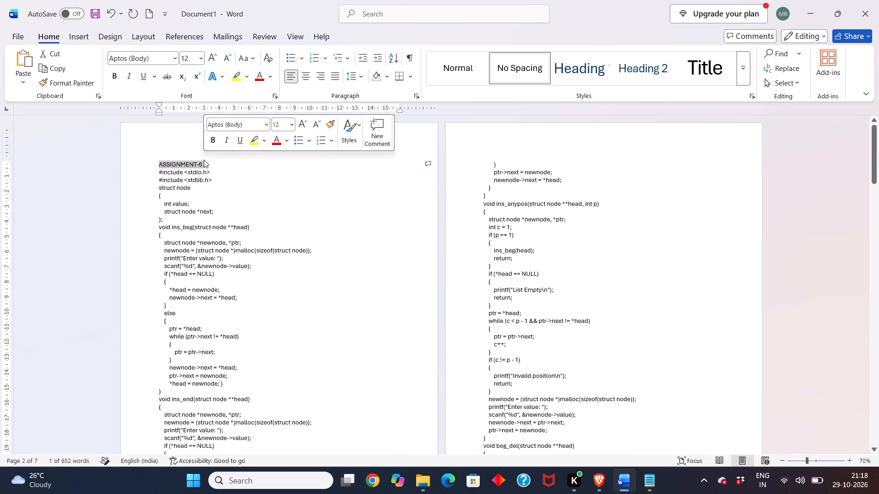
click(300, 75)
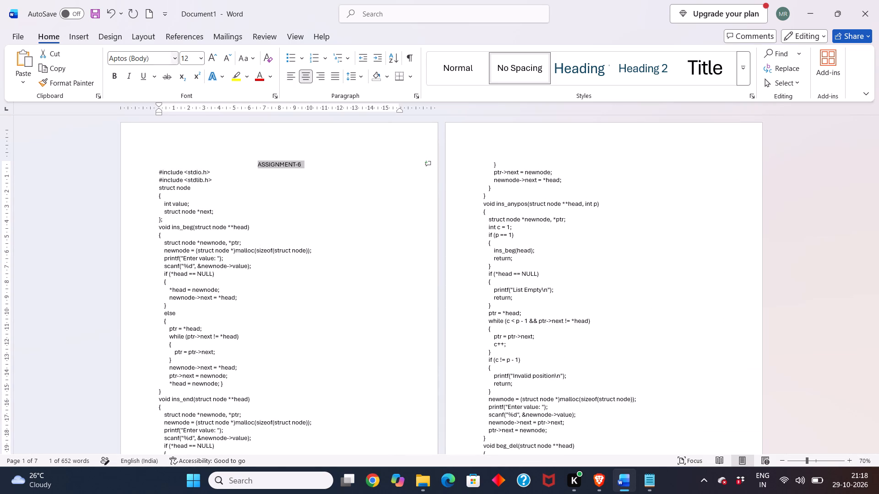
click(119, 74)
click(148, 74)
click(362, 221)
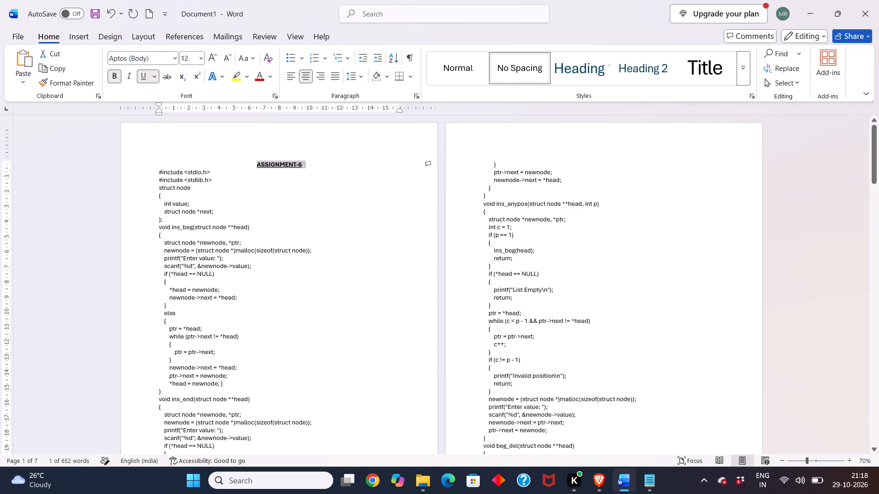
Add seven blank lines after the final closing brace of the Assignment 6 code and insert a page break.
scroll(362, 221, down, 1)
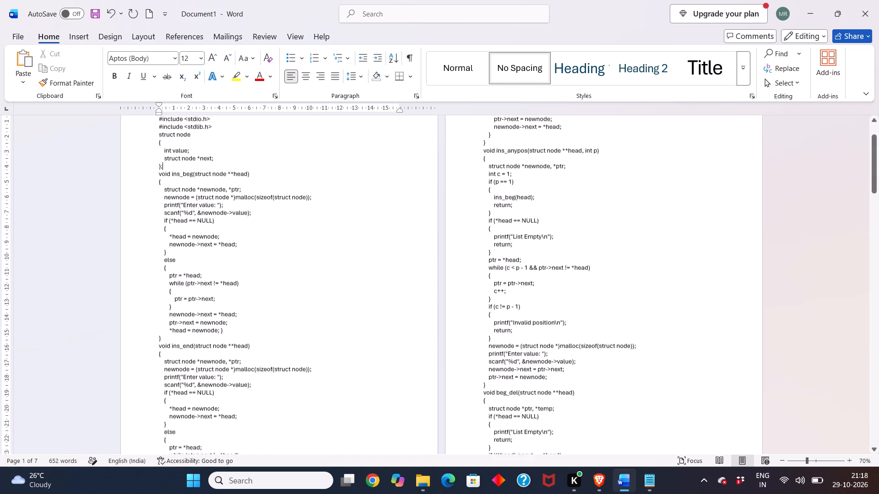
scroll(362, 221, down, 7)
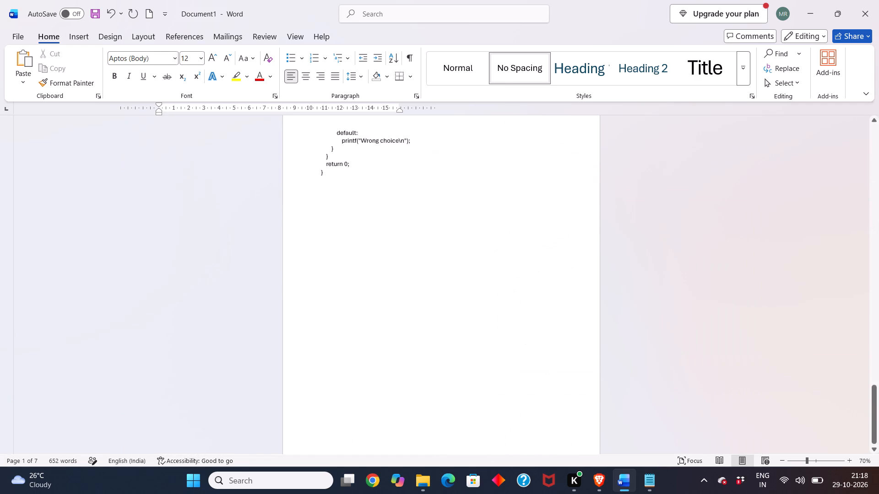
scroll(362, 221, down, 2)
scroll(362, 221, up, 1)
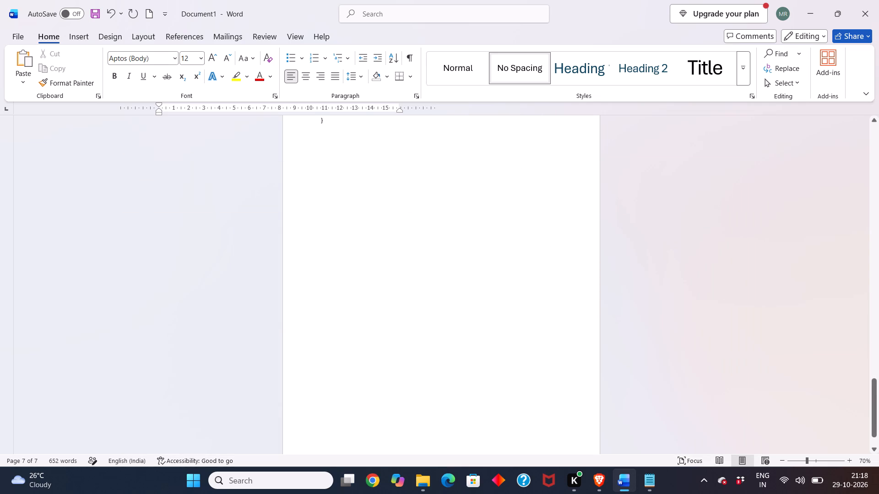
scroll(362, 221, up, 2)
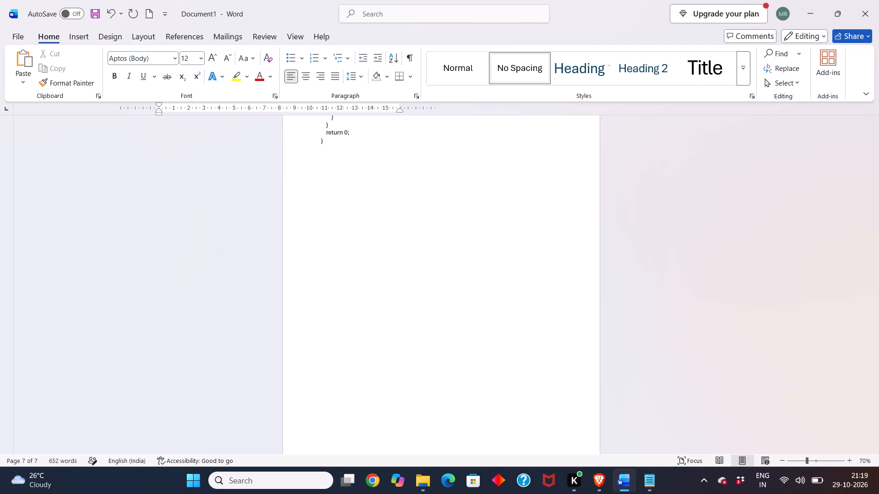
scroll(362, 221, up, 3)
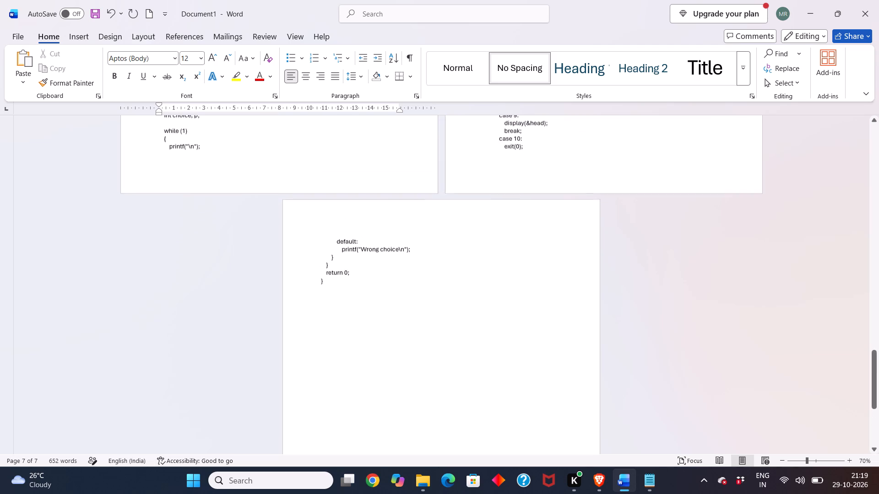
scroll(362, 221, up, 1)
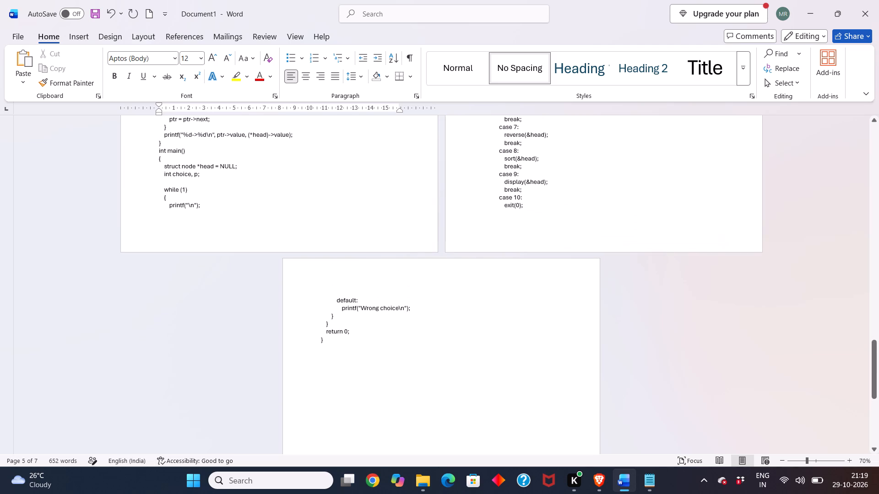
scroll(362, 221, down, 3)
click(320, 369)
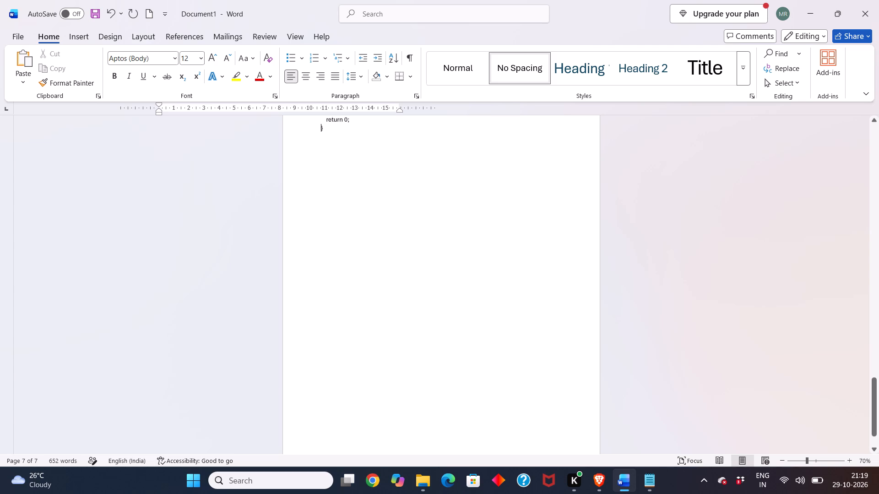
key(Return)
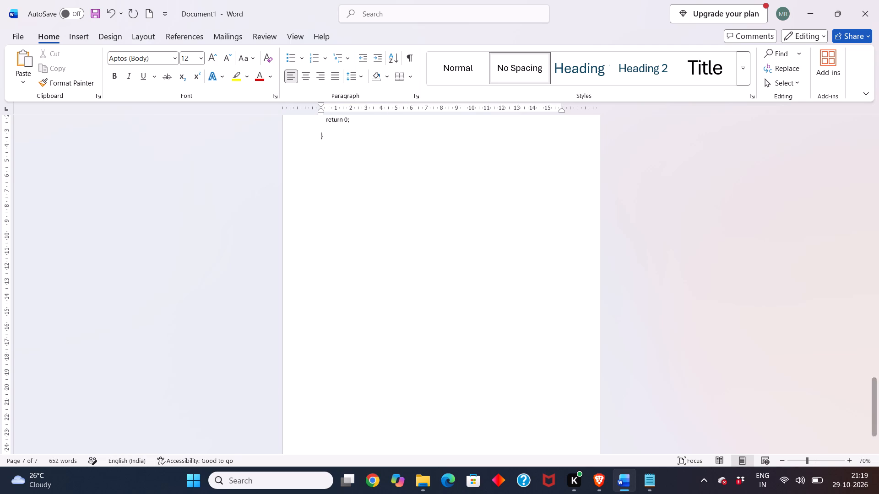
key(BackSpace)
key(Right)
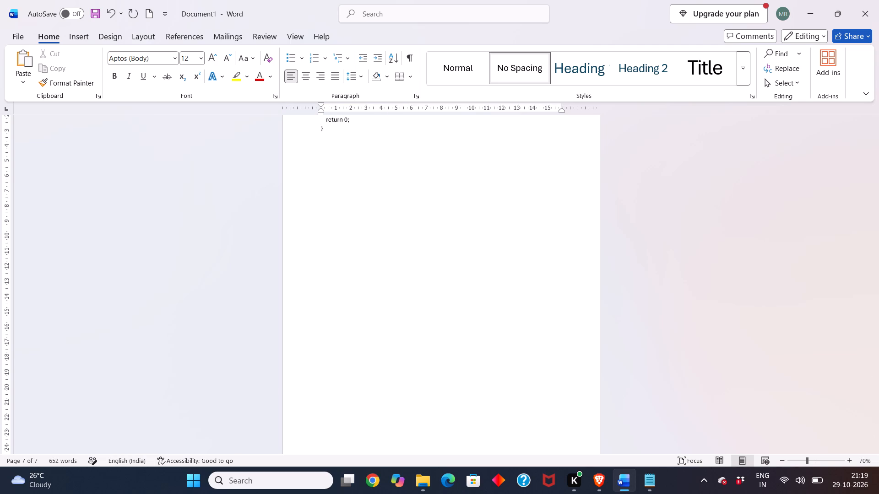
key(Return)
key(Return)
key(Return)
key(Return)
key(Return)
key(Return)
key(Return)
key(ctrl+Return)
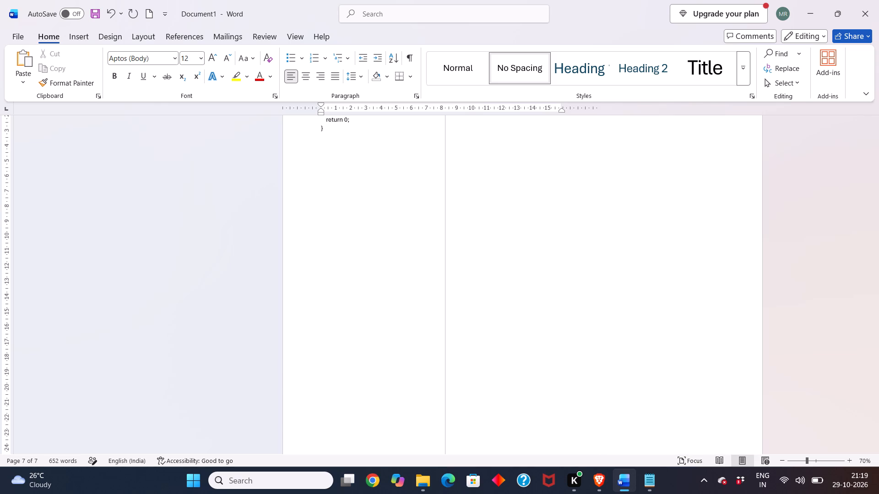
Enter the centered heading ASSIGNMENT-7 at the start of the new page.
scroll(320, 369, up, 1)
scroll(511, 273, up, 2)
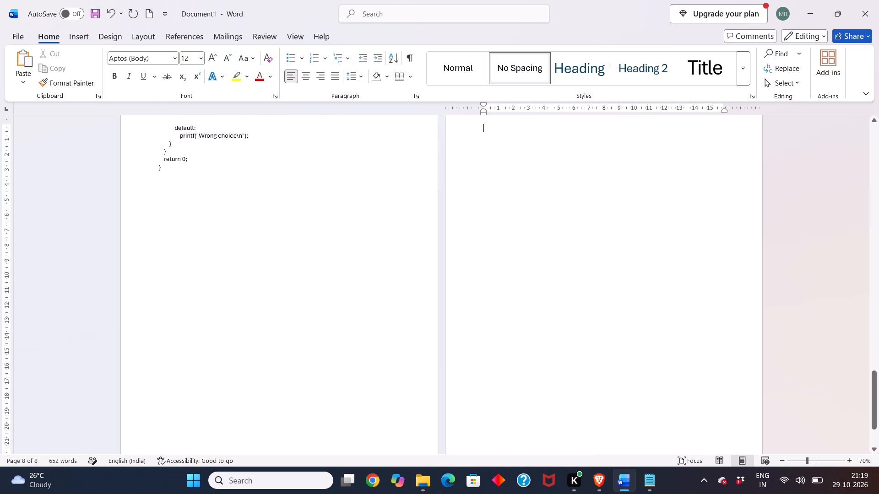
scroll(511, 273, up, 3)
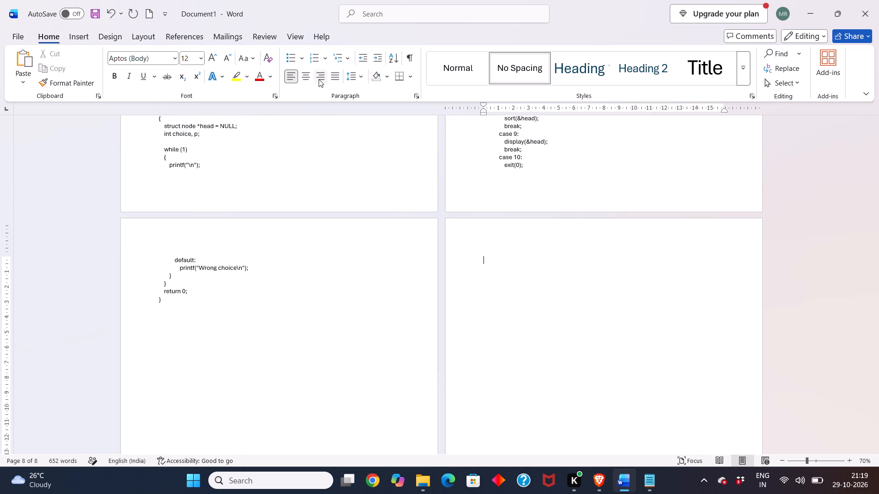
click(307, 76)
text(ASS)
text(IGNMENT)
key(minus)
key(7)
Format the ASSIGNMENT-7 heading as 16 pt Times New Roman, bold and underlined.
scroll(279, 147, up, 14)
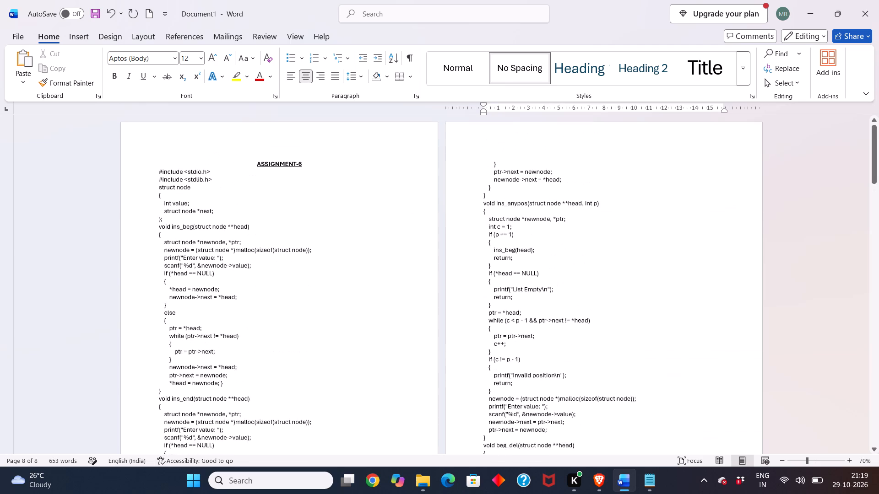
scroll(279, 147, up, 1)
scroll(279, 147, down, 7)
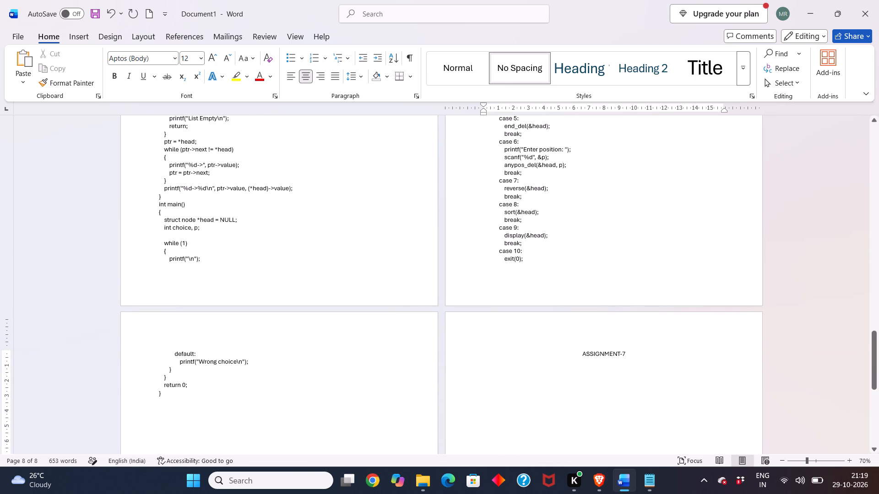
drag(627, 354, 585, 354)
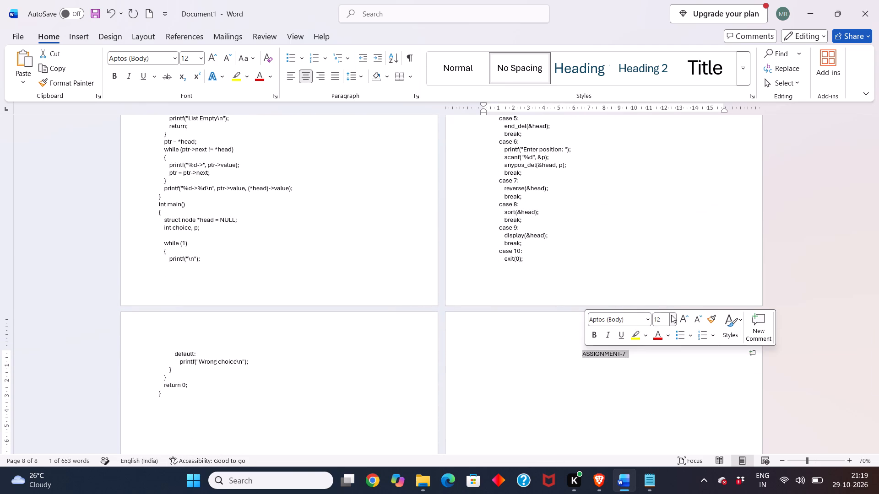
click(671, 315)
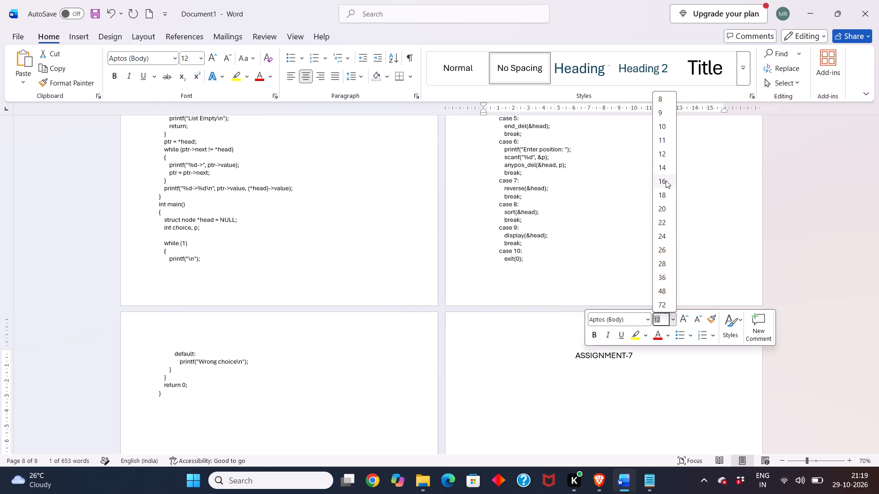
click(666, 180)
click(648, 317)
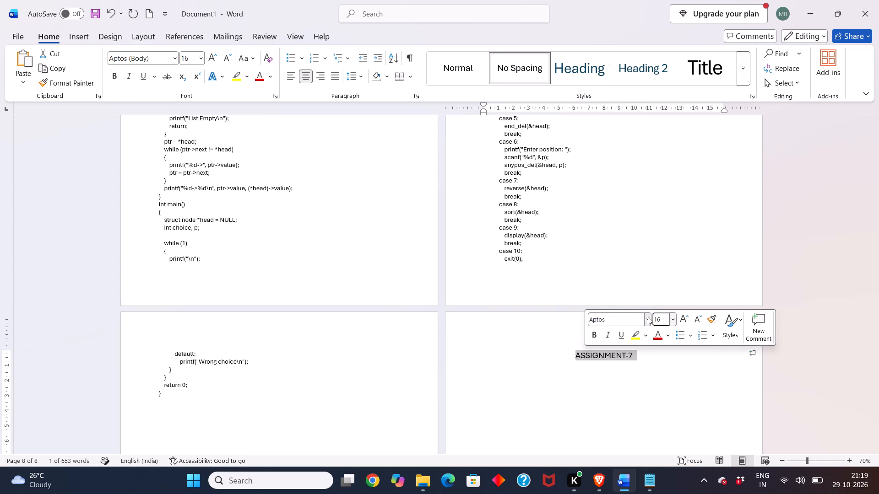
click(656, 70)
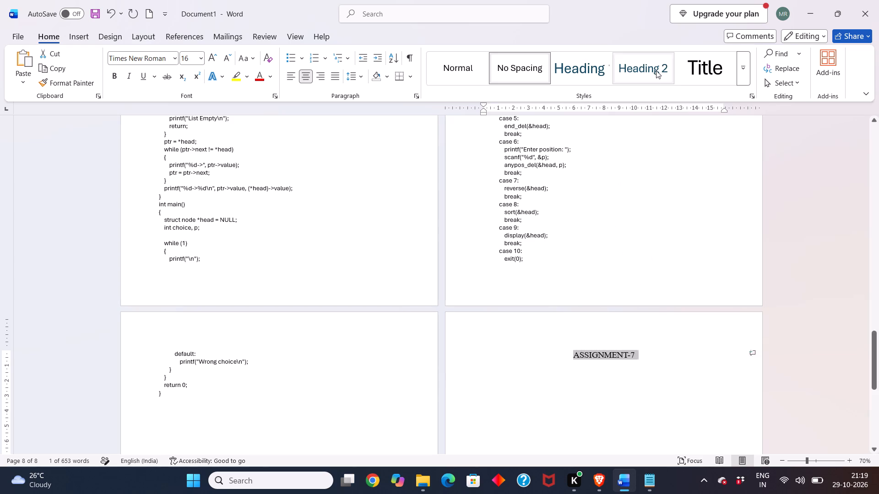
click(113, 77)
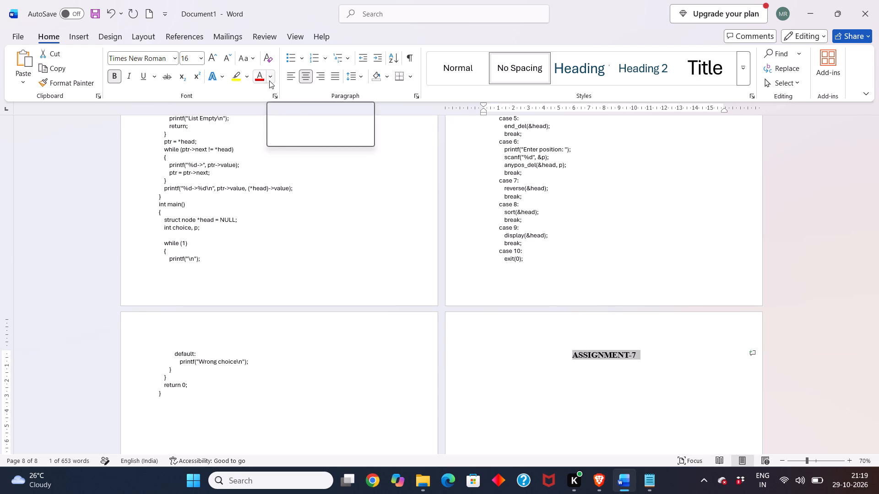
click(146, 71)
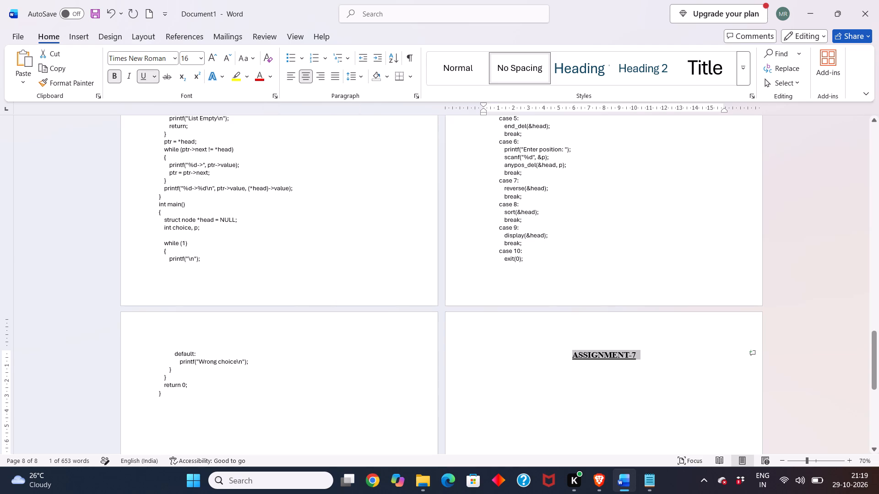
Start a new line below the ASSIGNMENT-7 heading, left-aligned at 12 pt without bold or underline.
click(671, 337)
key(Return)
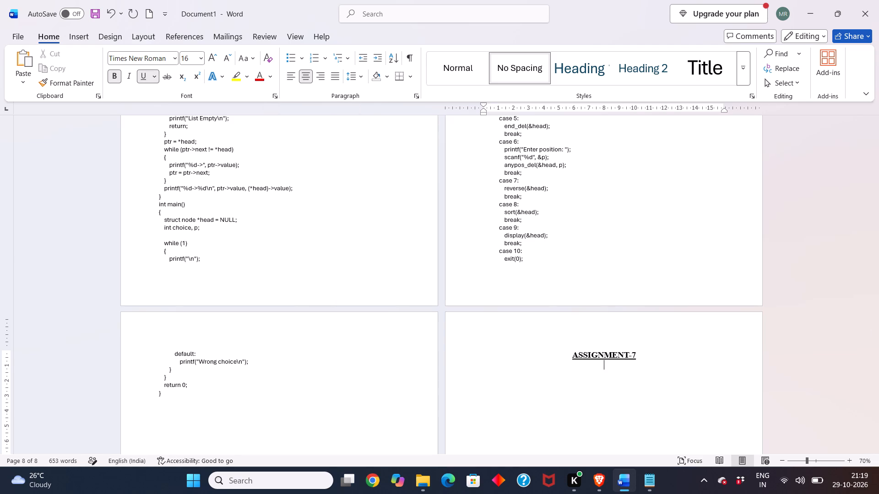
click(289, 76)
click(199, 58)
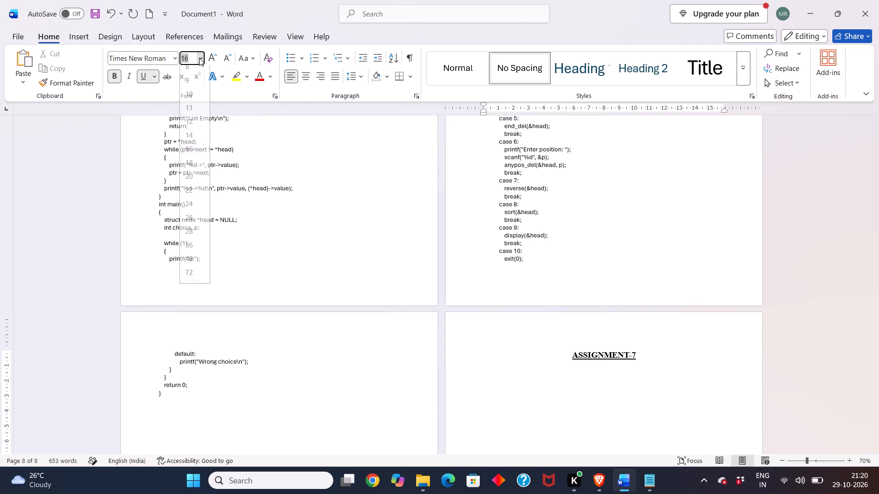
click(194, 124)
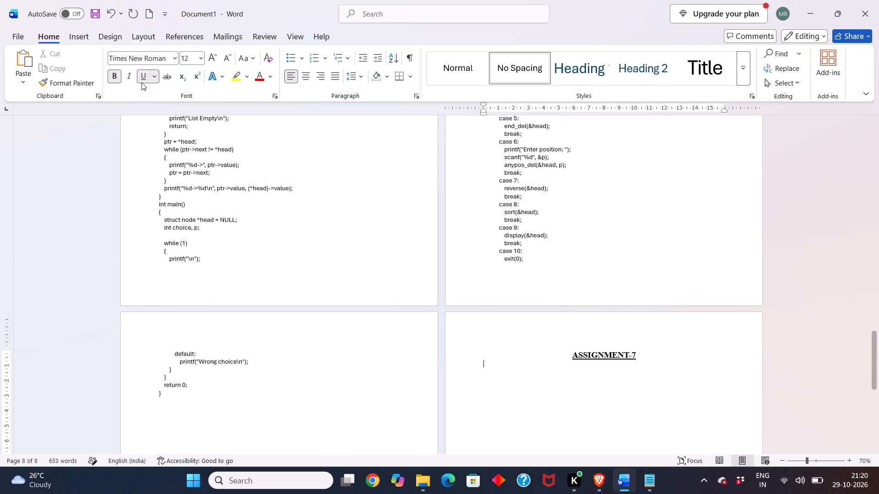
click(139, 76)
click(112, 73)
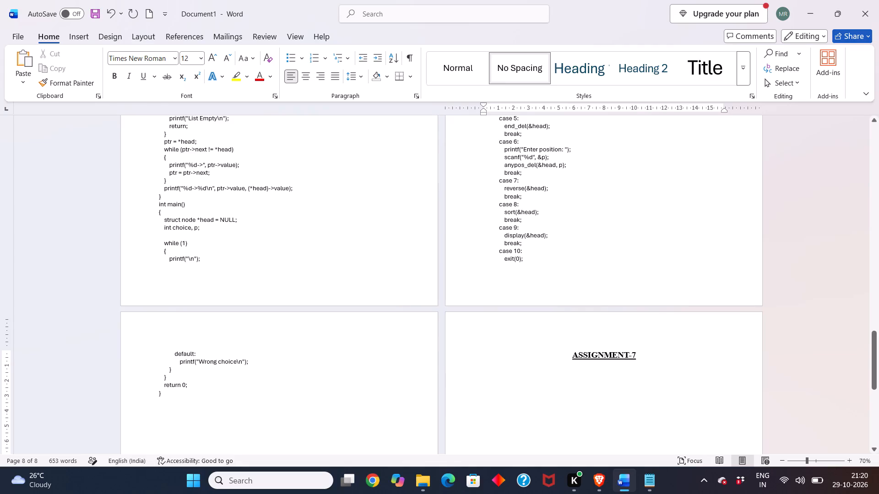
Turn on AutoSave by uploading the document to the personal OneDrive under the name DSA1.
click(68, 12)
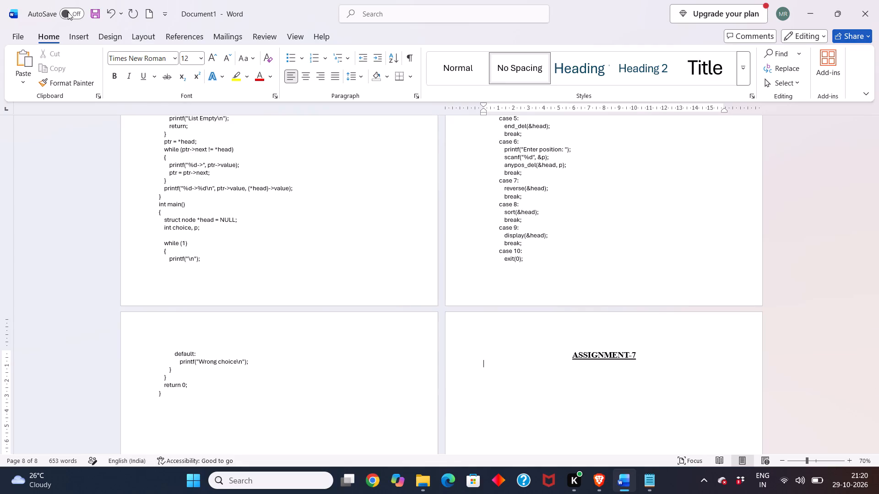
click(410, 179)
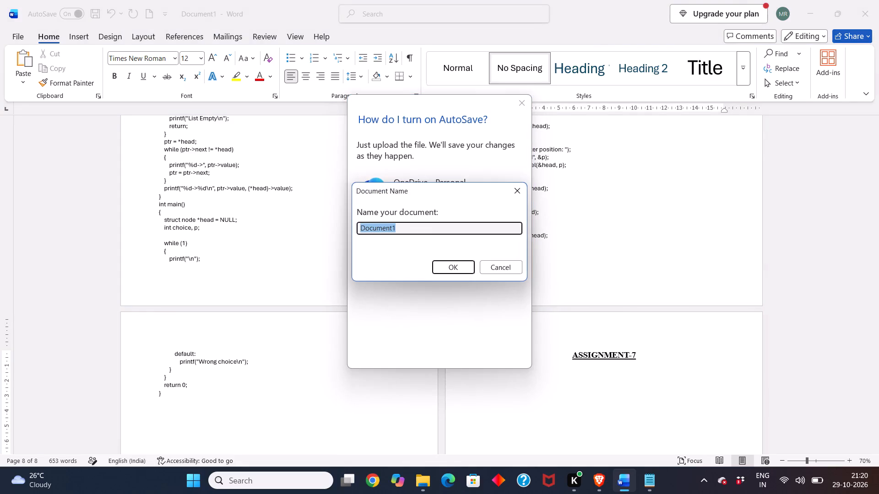
drag(418, 224, 356, 224)
text(DSA)
key(1)
key(Return)
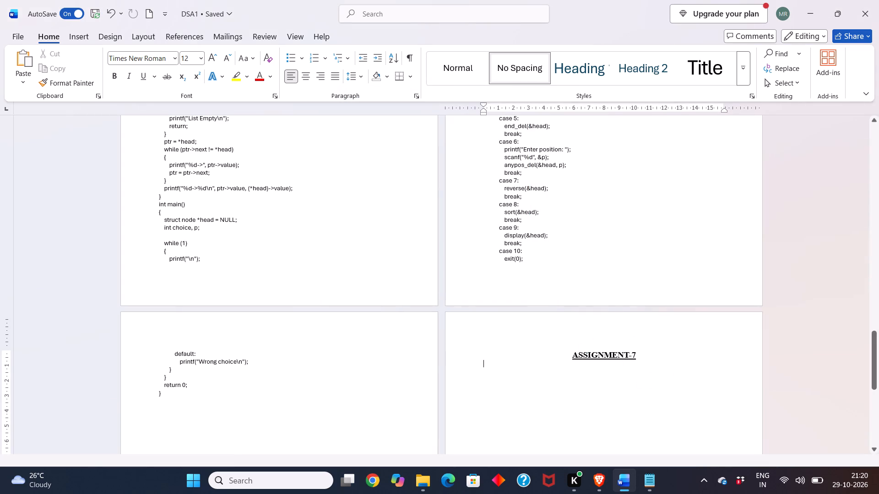
Copy the entire code of the assign7 file from the Downloads folder and paste it below the ASSIGNMENT-7 heading in Word.
scroll(602, 420, down, 1)
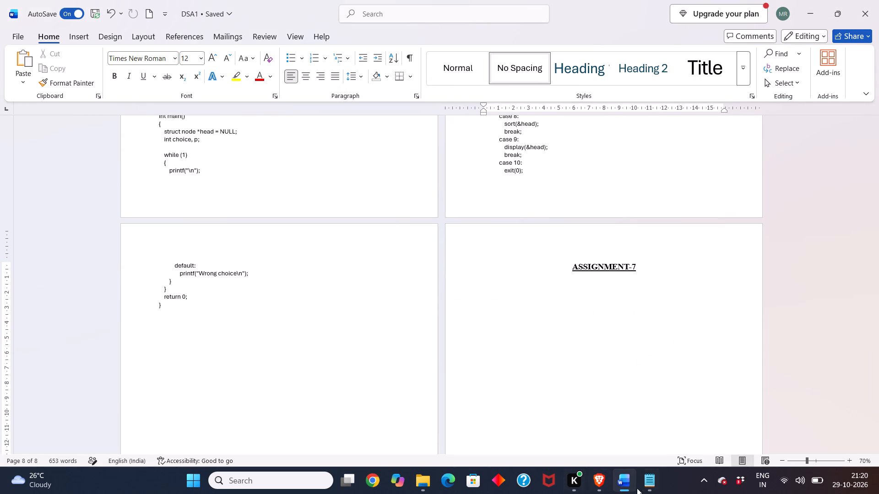
click(425, 478)
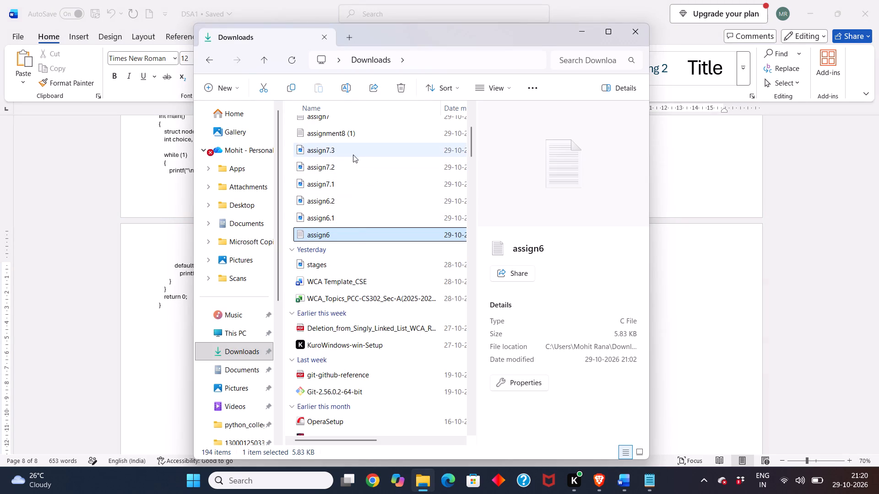
scroll(339, 226, up, 1)
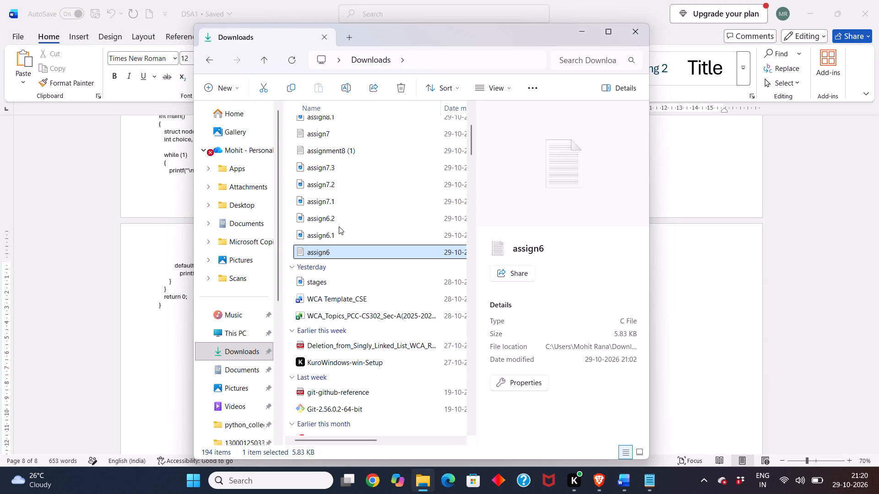
scroll(339, 226, up, 1)
double_click(339, 164)
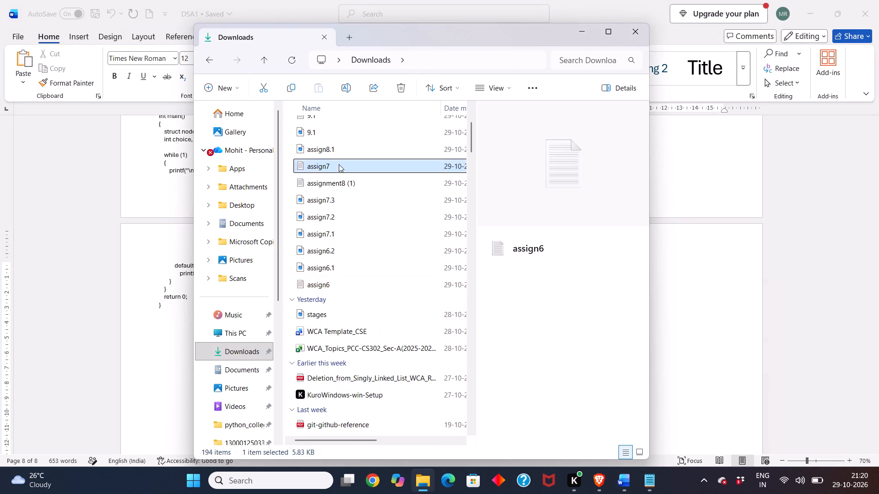
click(231, 282)
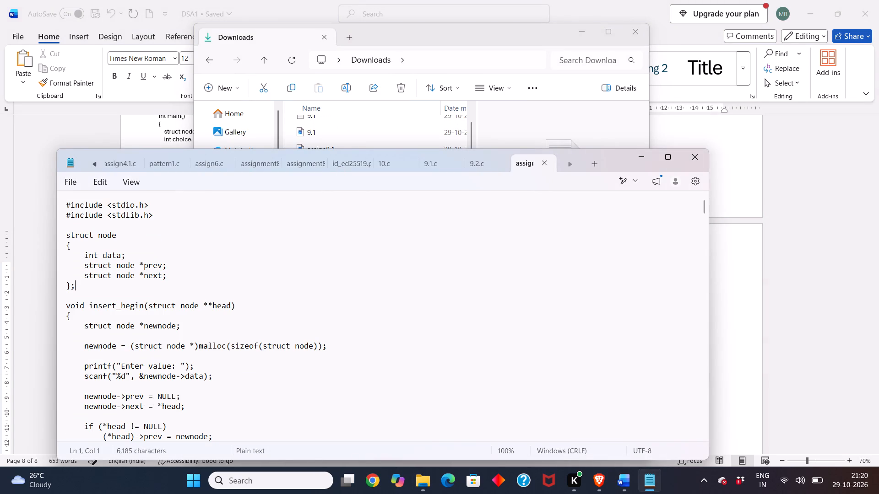
key(ctrl+a)
key(ctrl+c)
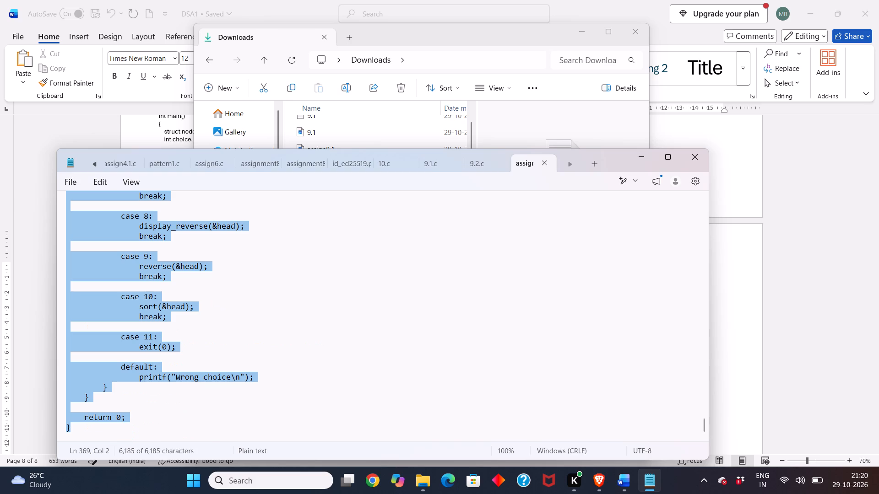
click(719, 233)
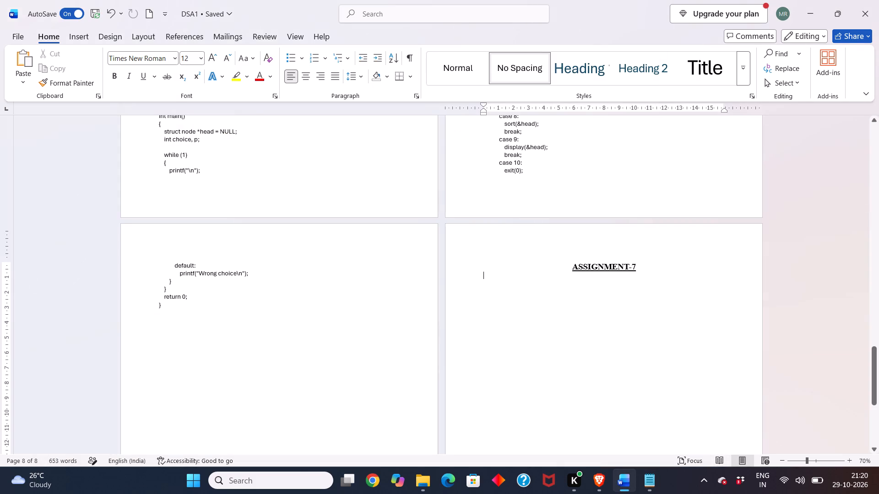
key(ctrl+v)
Look through the pasted Assignment 7 code and its page layout, from the ASSIGNMENT-7 heading to the end of the document.
scroll(463, 287, up, 2)
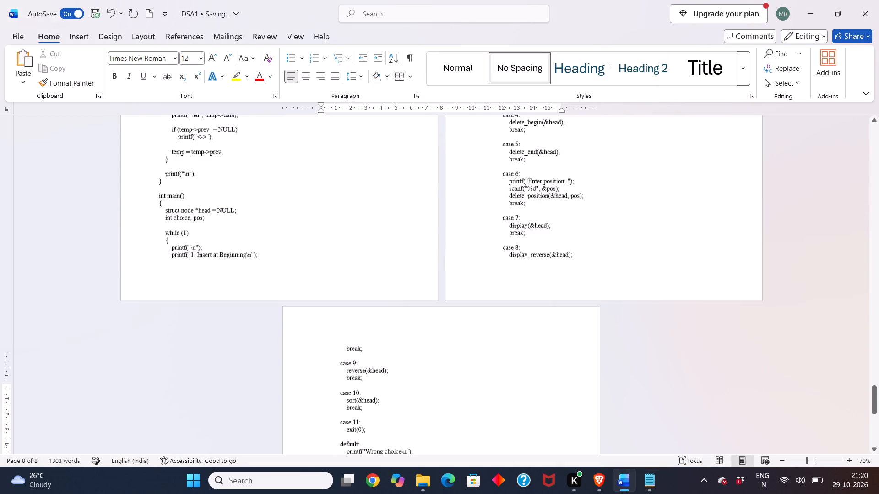
scroll(463, 287, up, 6)
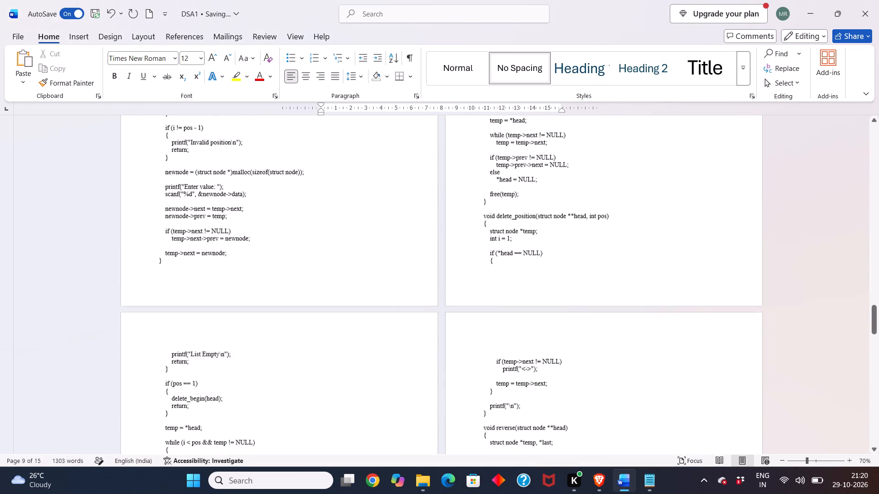
scroll(463, 287, up, 7)
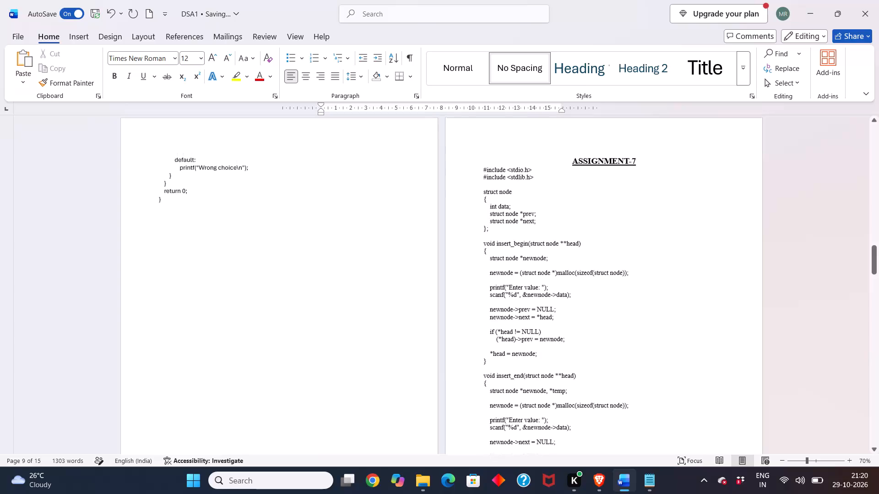
scroll(463, 287, down, 3)
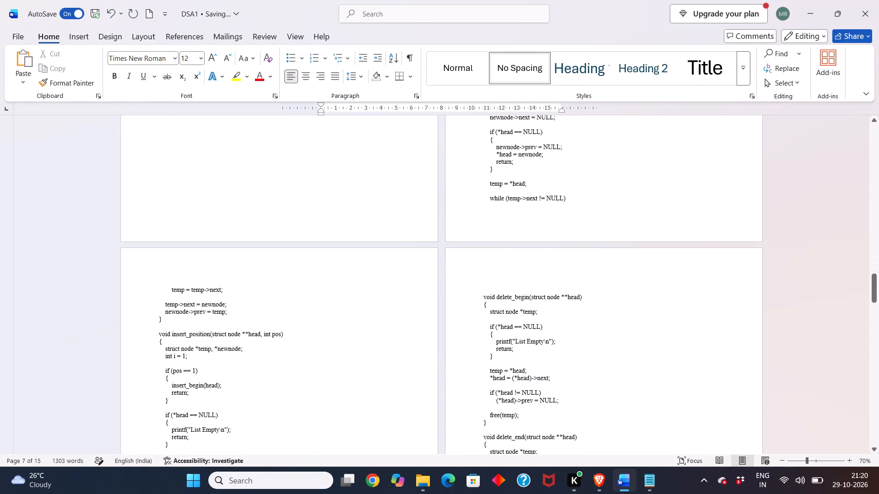
ctrl+scroll(618, 221, down, 12)
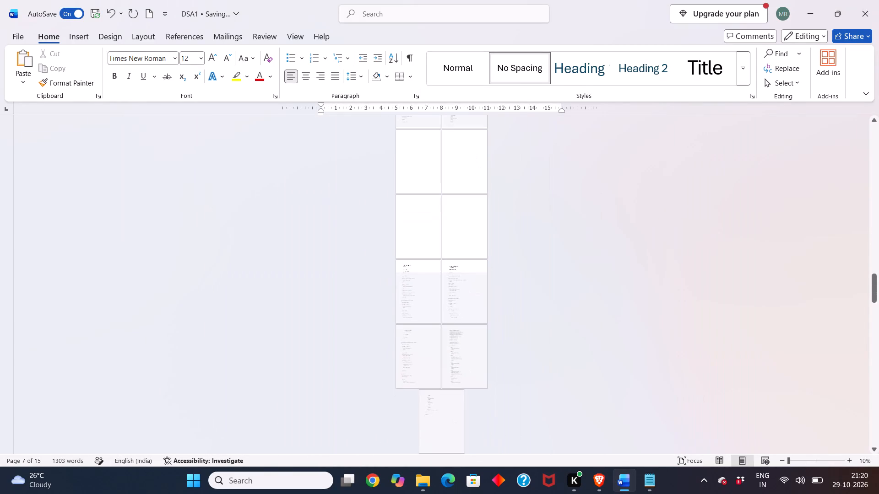
scroll(618, 221, right, 3)
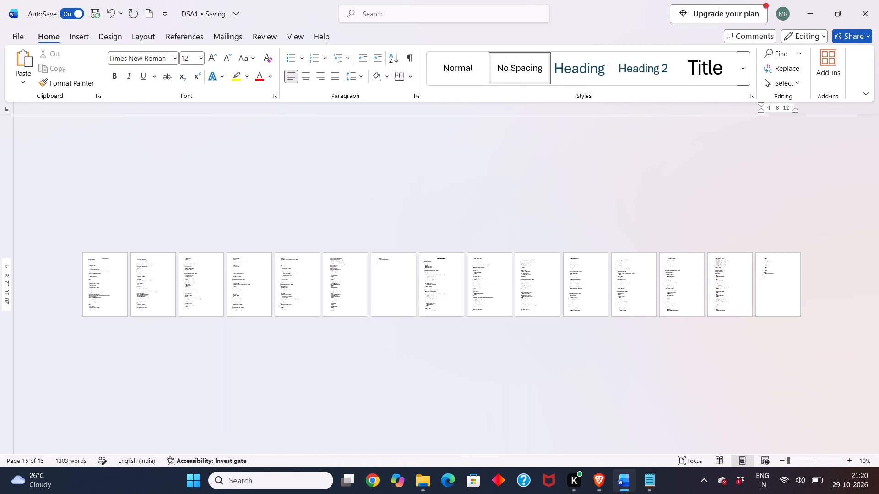
scroll(618, 221, right, 1)
ctrl+scroll(731, 290, up, 6)
scroll(731, 290, down, 7)
scroll(731, 290, up, 1)
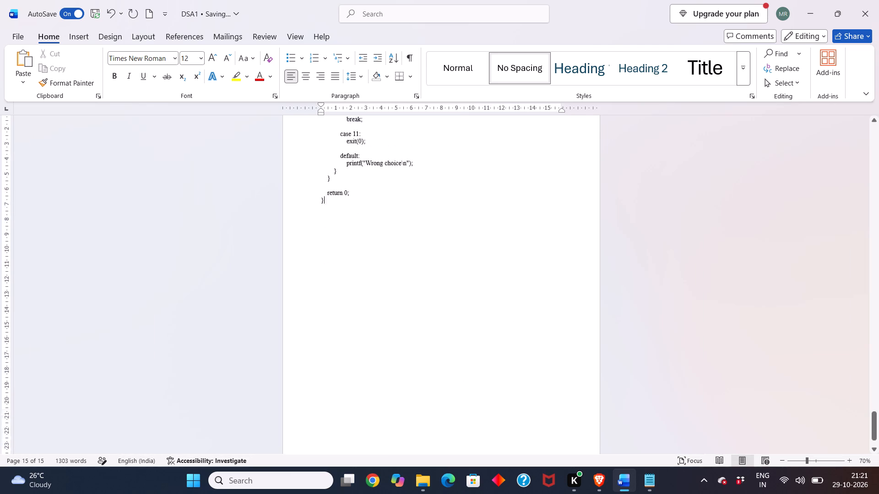
scroll(731, 290, up, 3)
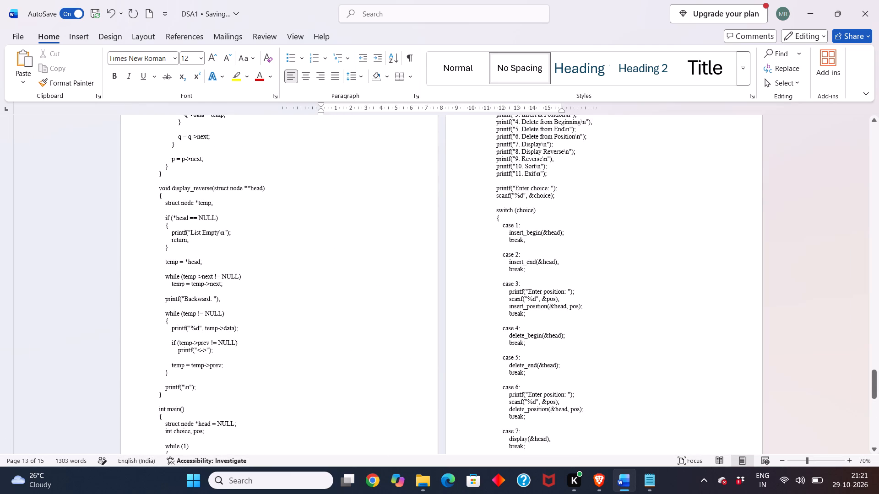
click(521, 277)
scroll(521, 277, up, 3)
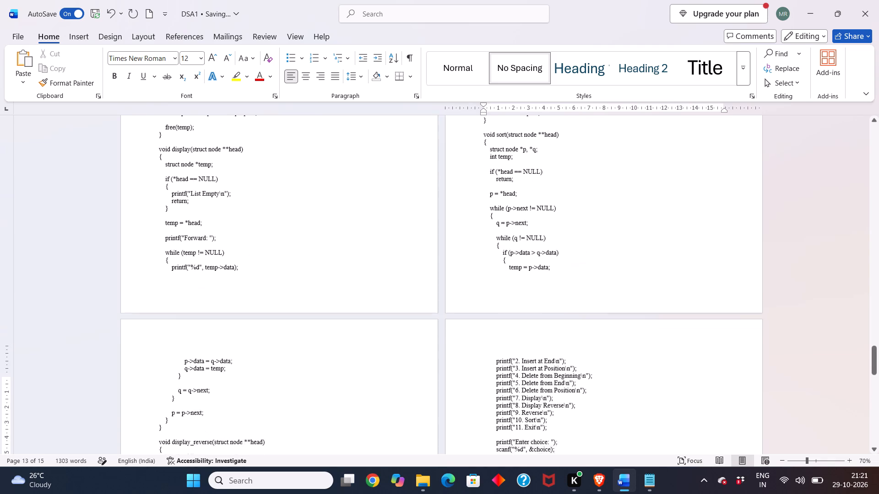
scroll(521, 277, up, 4)
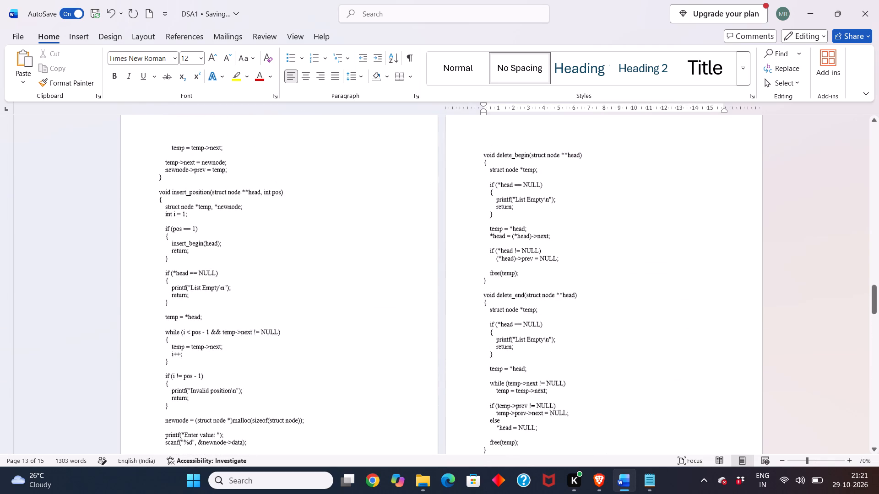
scroll(521, 277, up, 5)
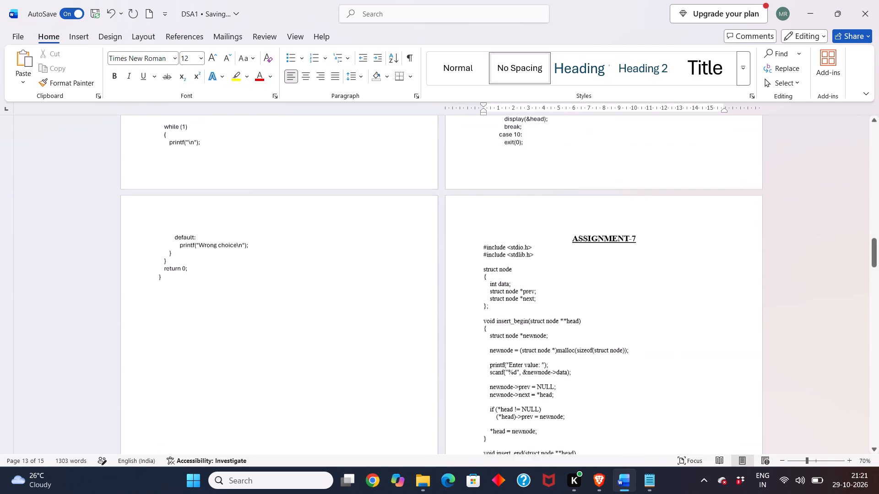
scroll(521, 277, up, 1)
Insert a line and a page break after the end of the Assignment 7 code to start a new page.
scroll(521, 277, down, 18)
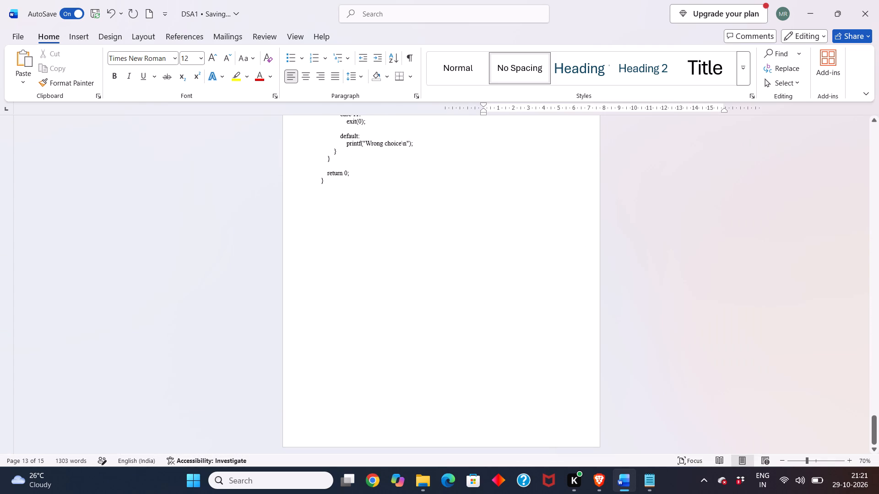
click(352, 268)
key(Return)
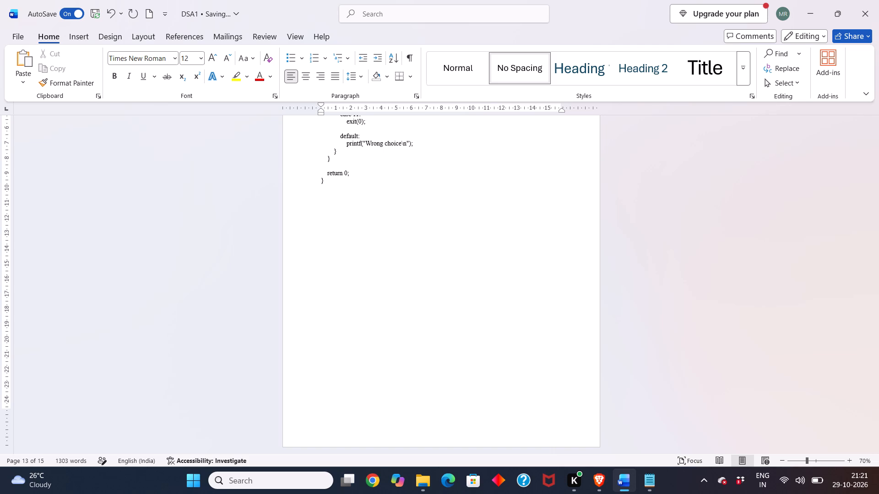
key(ctrl+Return)
Enter the centered heading ASSIGNMENT-8 on the new page in 16 pt Times New Roman, bold and underlined.
scroll(515, 205, up, 1)
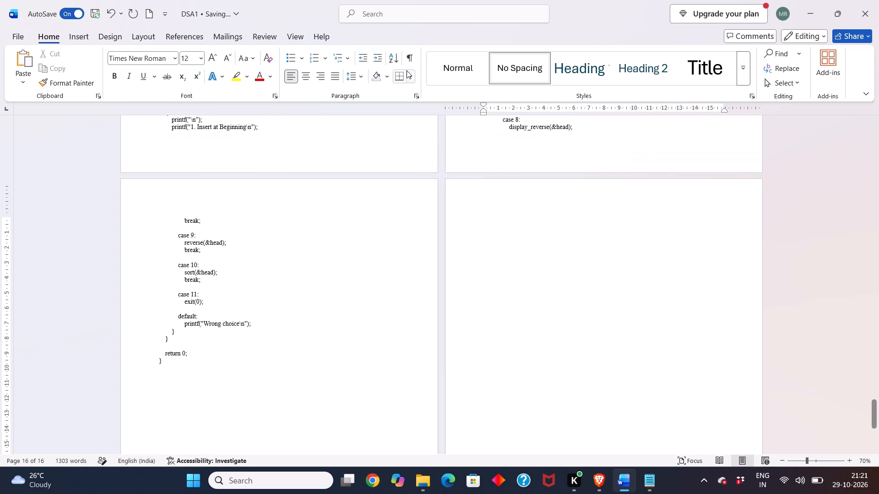
click(307, 73)
click(204, 57)
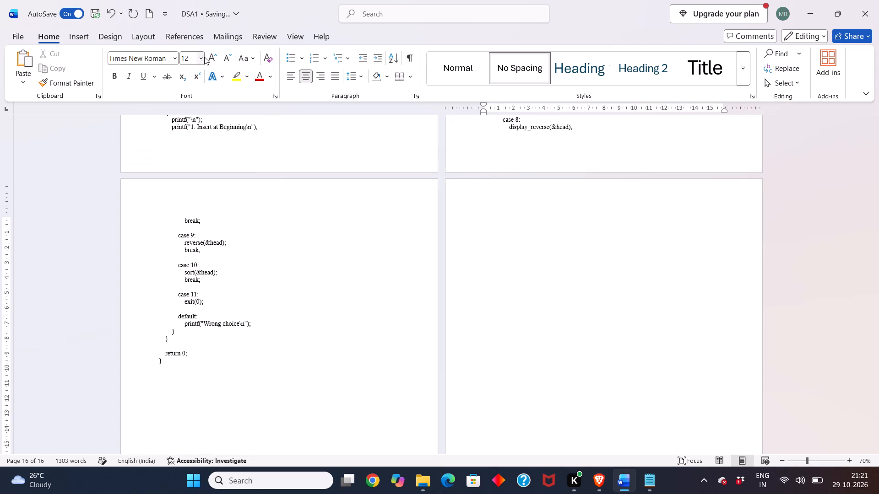
click(201, 58)
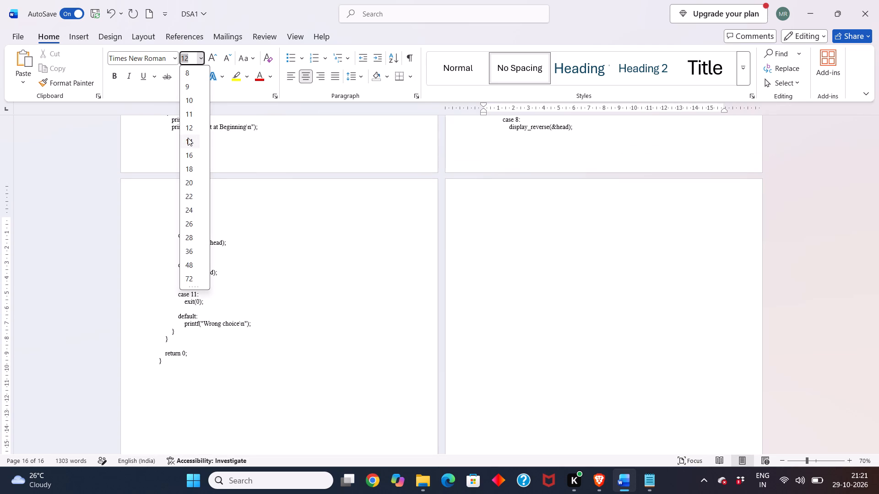
click(188, 156)
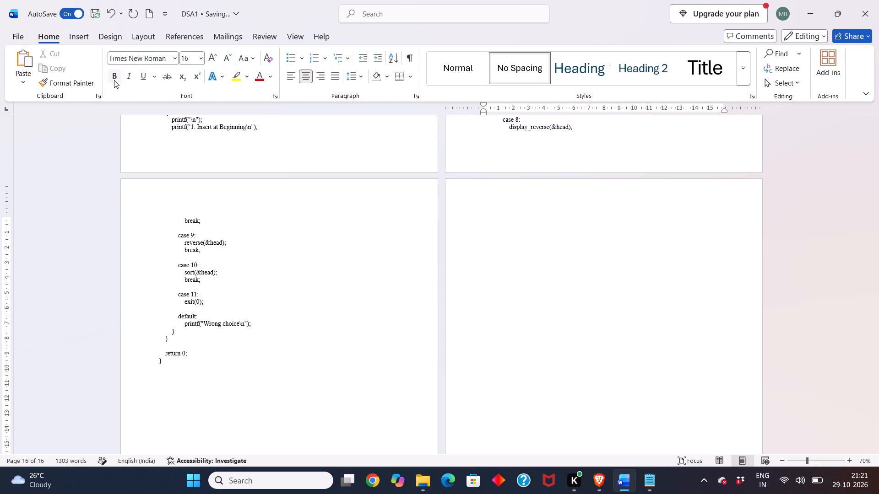
click(114, 80)
click(146, 77)
text(ASSIGNMENT)
key(minus)
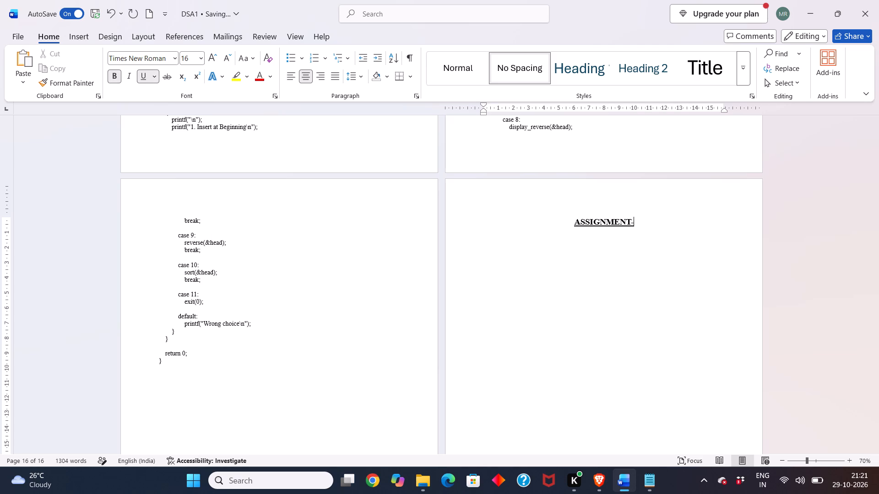
key(8)
Start left-aligned 12 pt text without bold or underline below the ASSIGNMENT-8 heading, leaving one blank line under the heading.
key(Return)
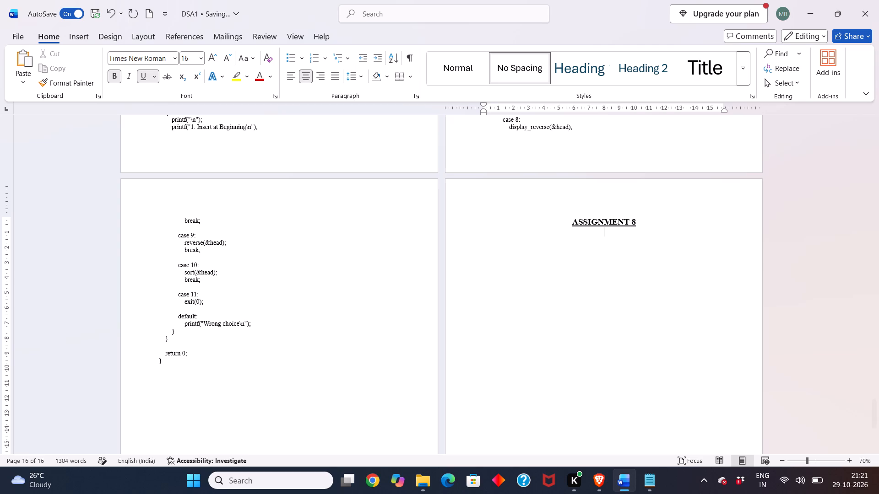
click(293, 72)
click(145, 75)
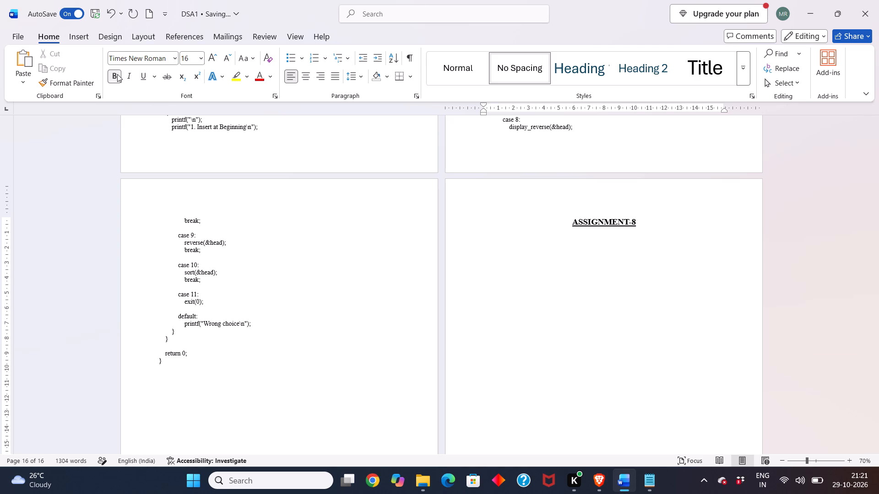
click(117, 74)
click(204, 60)
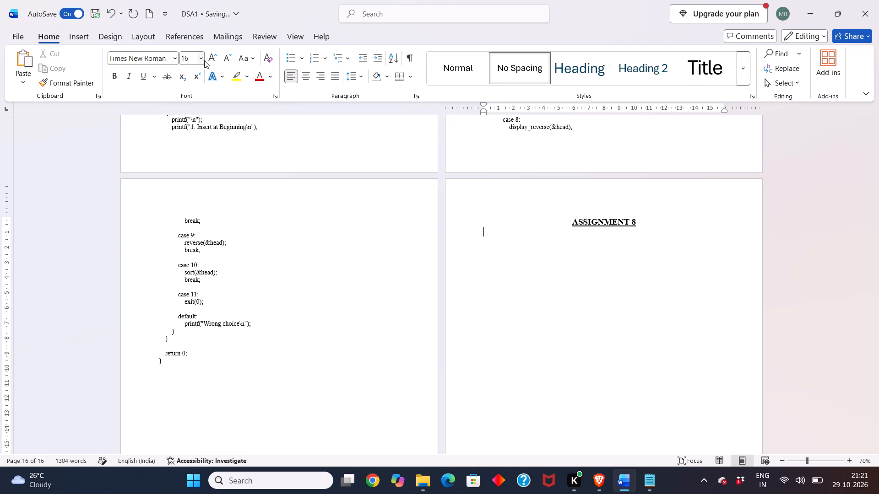
click(201, 59)
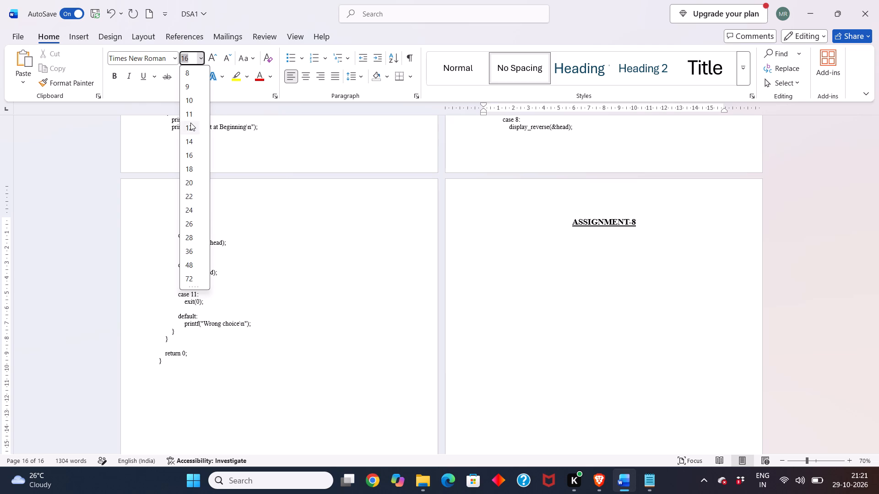
click(190, 123)
click(193, 125)
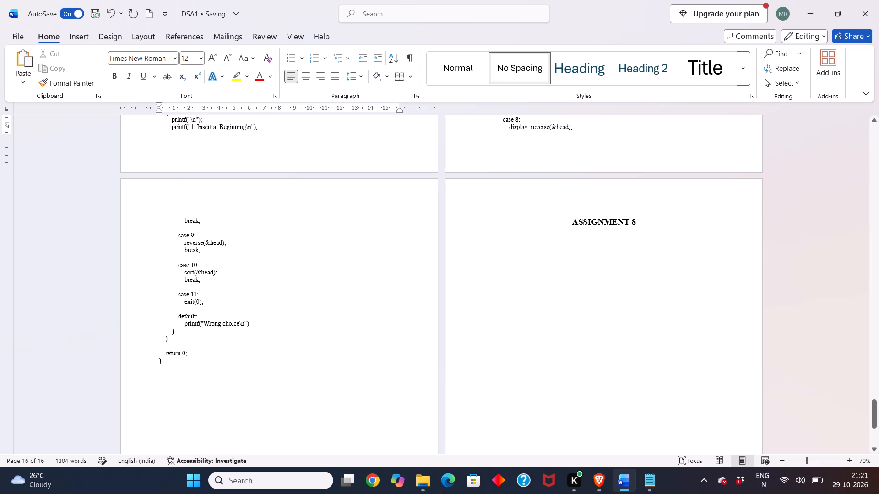
click(555, 247)
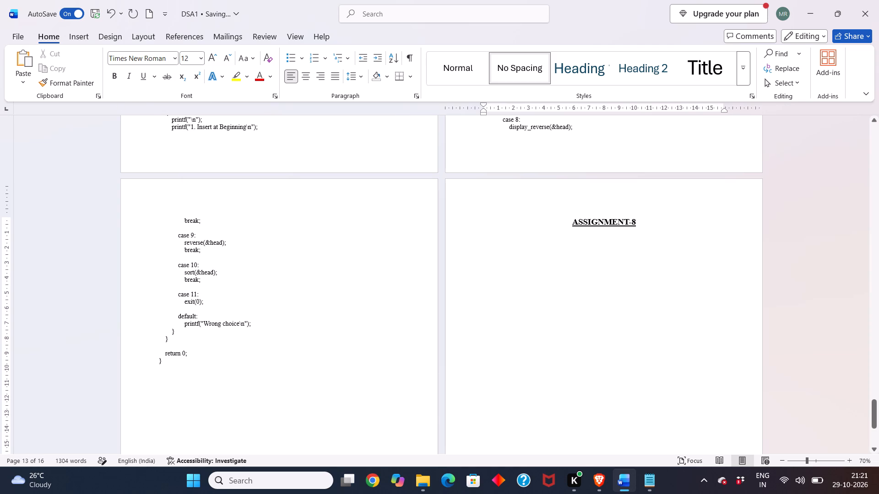
key(Return)
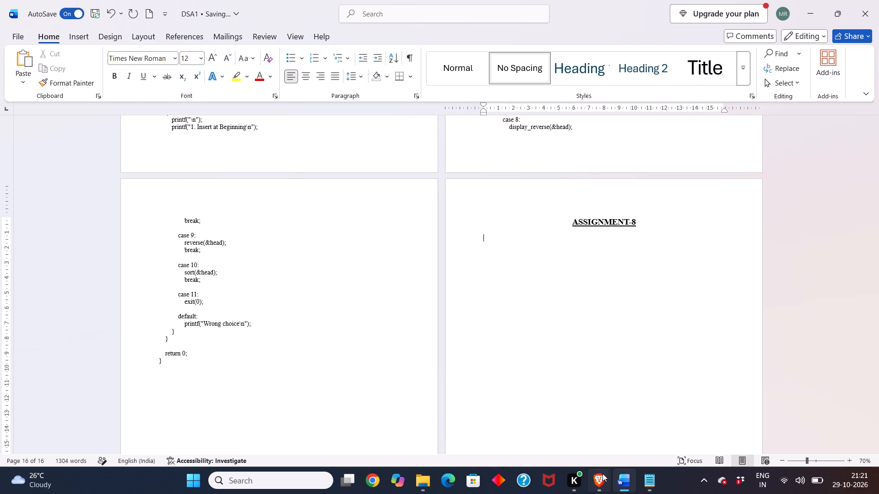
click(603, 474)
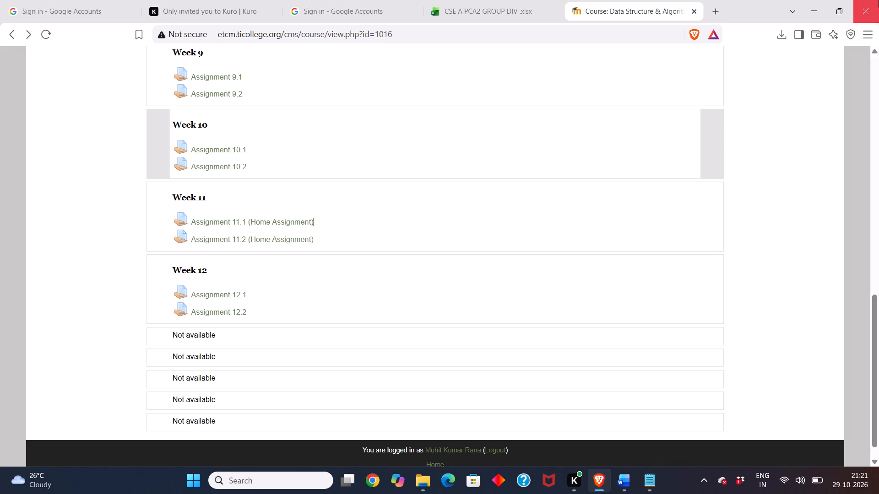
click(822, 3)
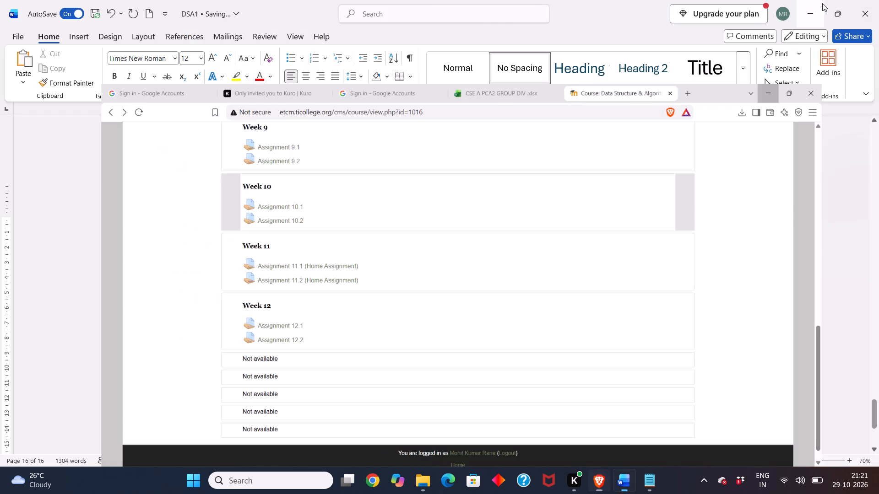
Copy all the code from the assignment8 (1) file in Downloads and paste it below the ASSIGNMENT-8 heading in DSA1.
click(418, 486)
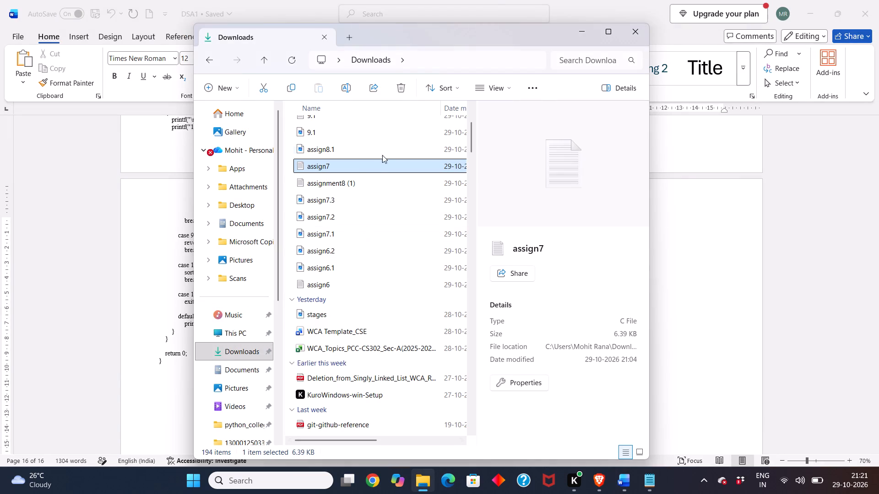
double_click(380, 145)
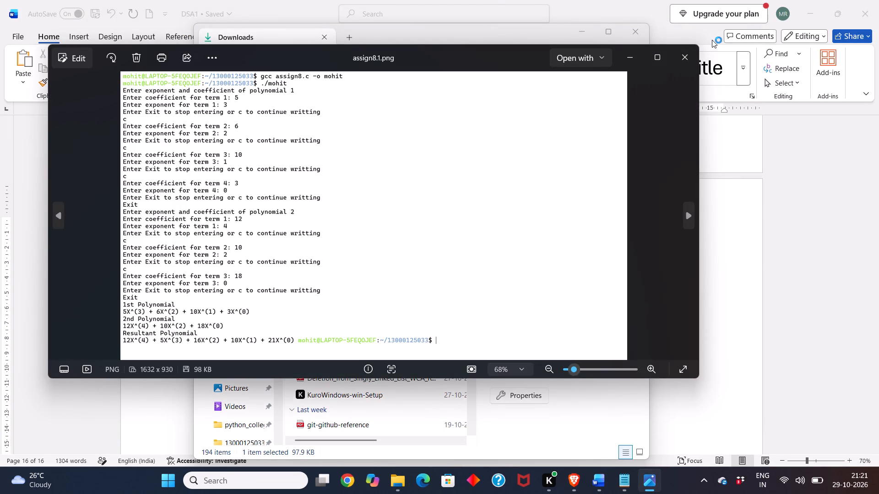
click(691, 53)
scroll(371, 164, up, 1)
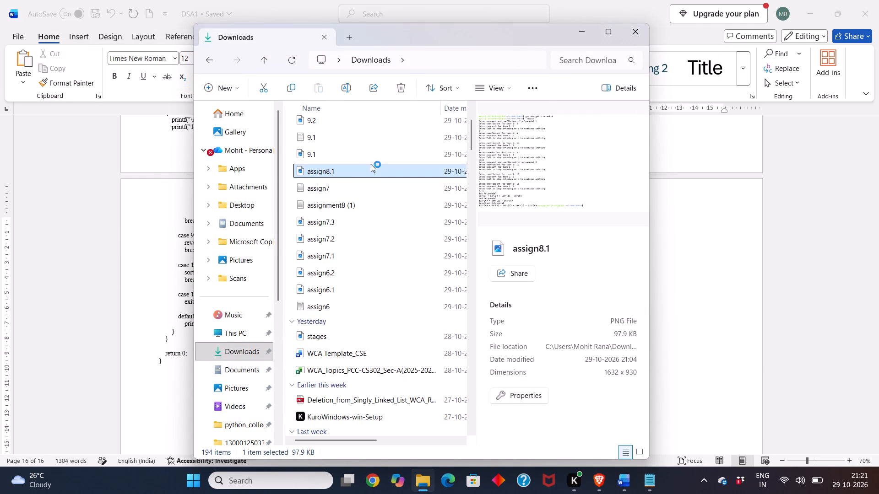
scroll(371, 164, up, 1)
double_click(346, 215)
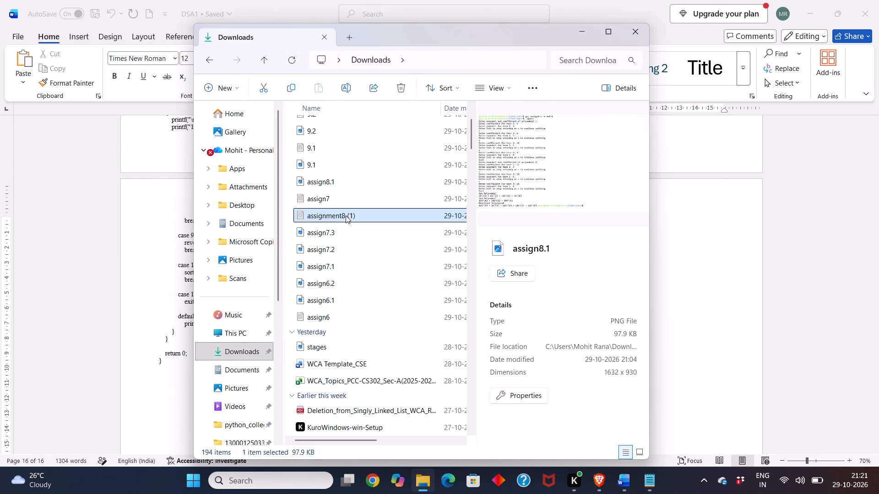
click(309, 231)
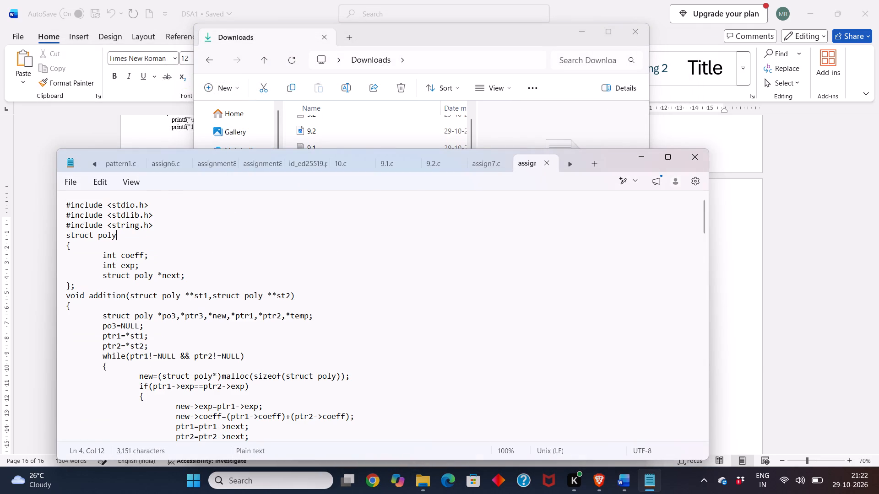
key(ctrl+a)
key(ctrl+c)
click(730, 209)
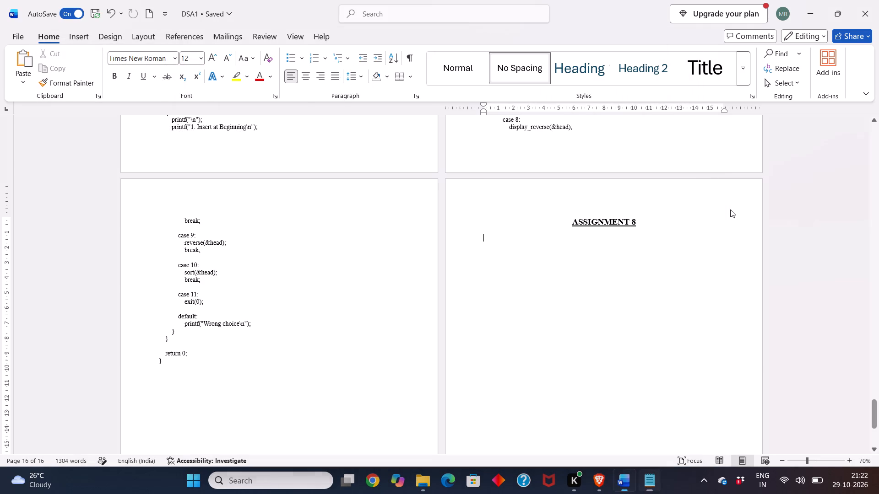
key(ctrl+v)
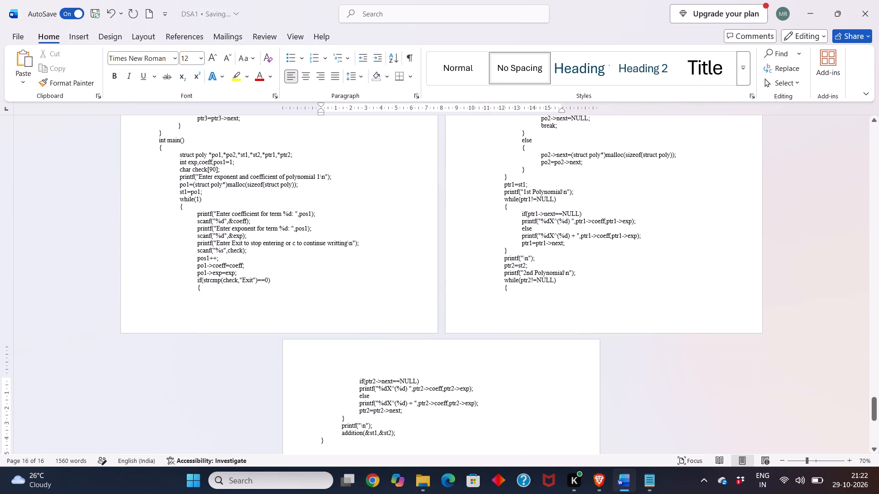
Look through the pasted Assignment 8 code back to its heading, and check the Downloads folder for the remaining assignment files.
scroll(572, 268, up, 2)
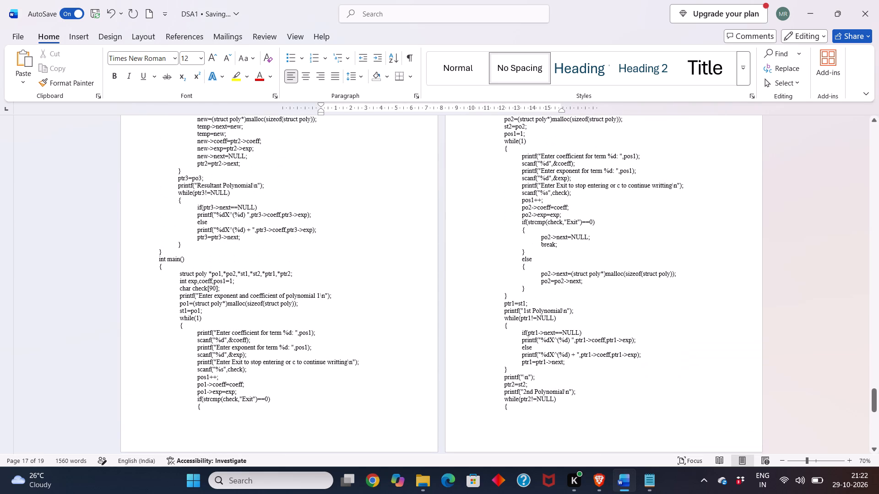
scroll(572, 268, up, 4)
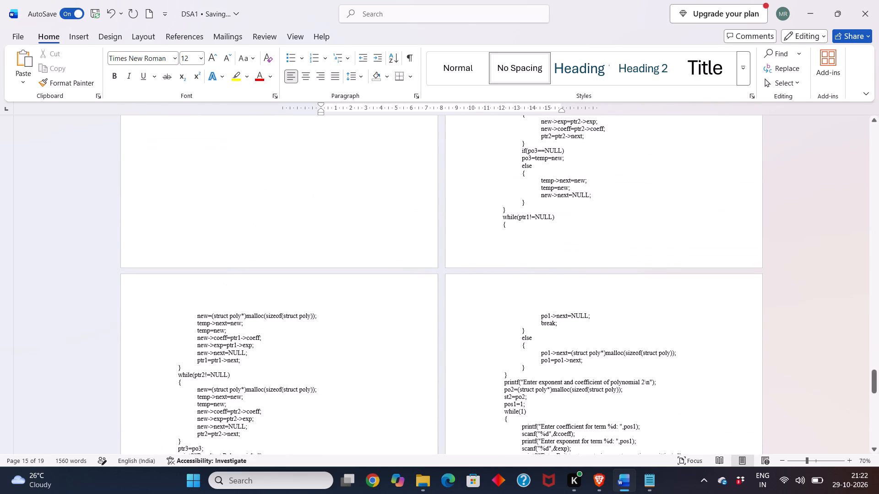
scroll(572, 268, up, 4)
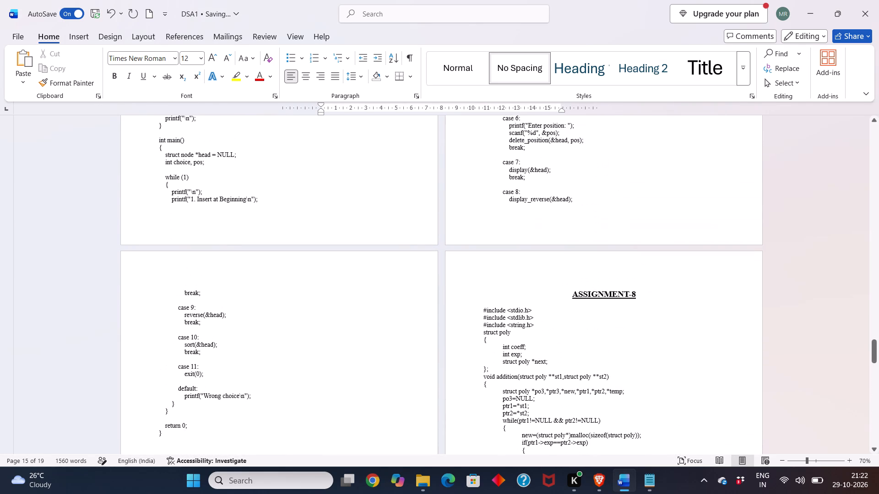
click(418, 477)
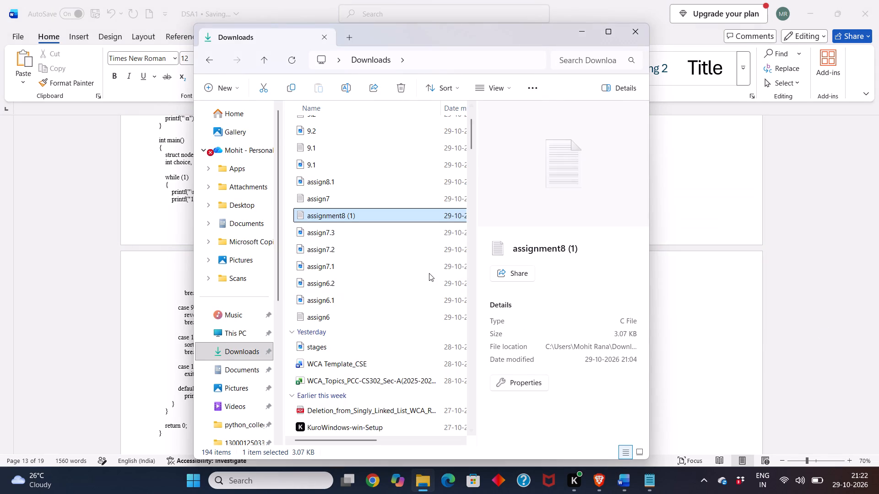
scroll(429, 273, up, 2)
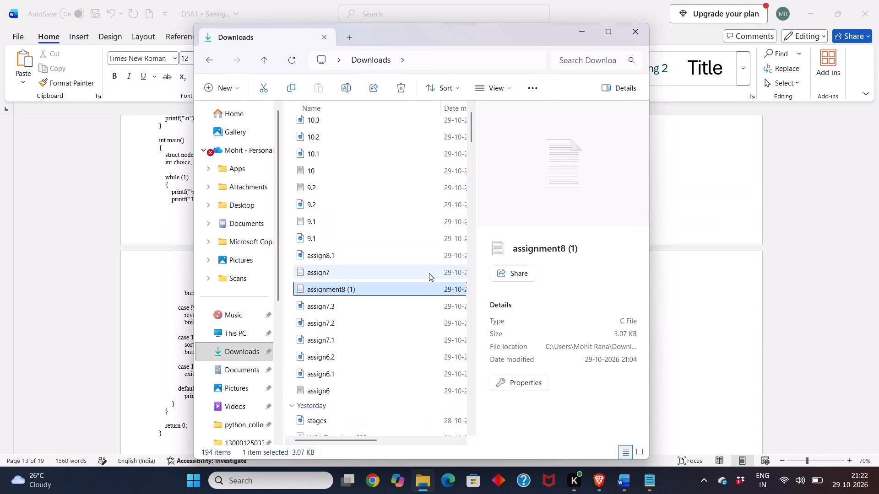
scroll(429, 273, up, 1)
click(794, 301)
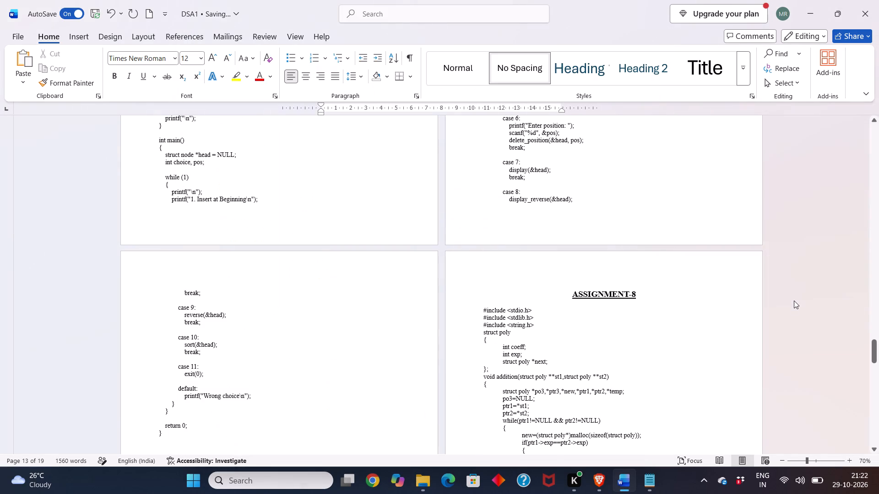
Insert a line and a page break after the end of the Assignment 8 code to start a new page.
scroll(601, 319, down, 7)
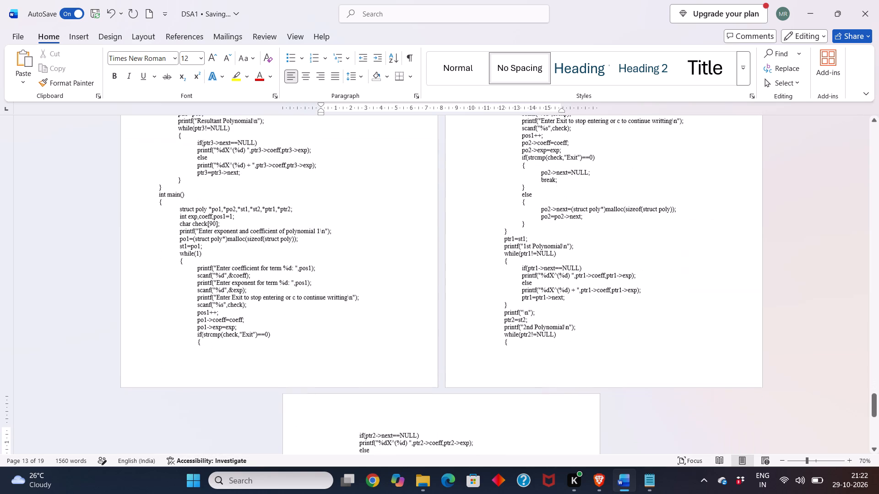
scroll(609, 244, down, 3)
scroll(371, 318, up, 1)
key(Return)
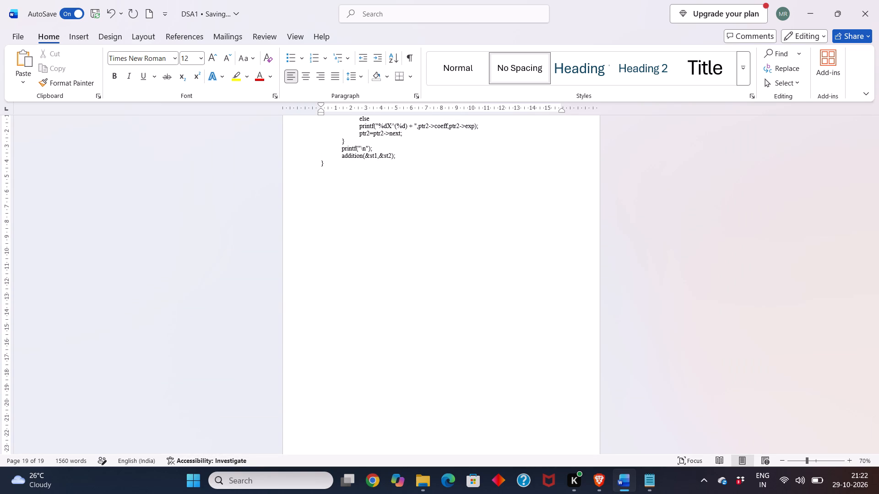
key(ctrl+Return)
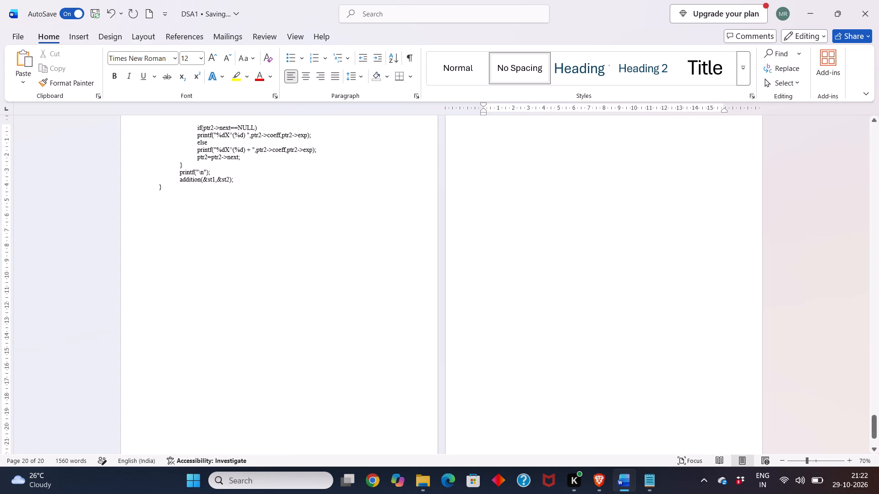
Enter the centered heading ASSIGNMENT-9.1 on the new page in 16 pt Times New Roman, bold and underlined.
scroll(572, 287, up, 3)
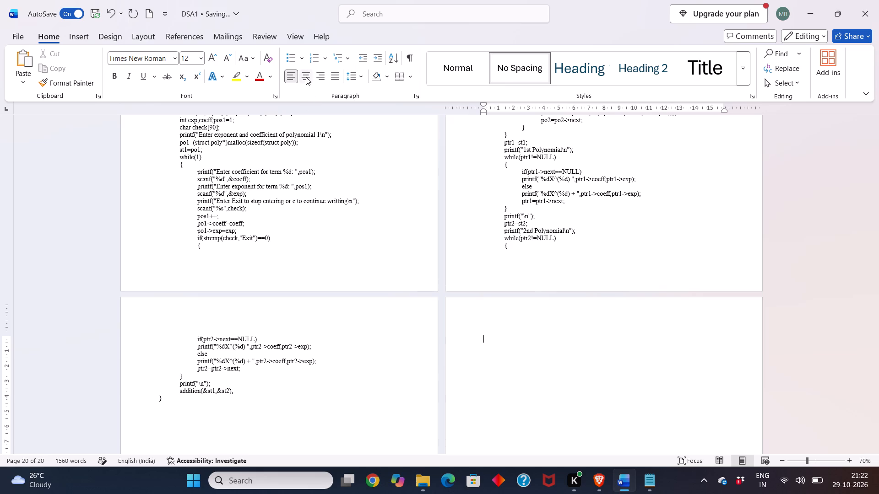
click(306, 77)
text(ASSI)
key(g)
text(NMENT)
text(-9.1)
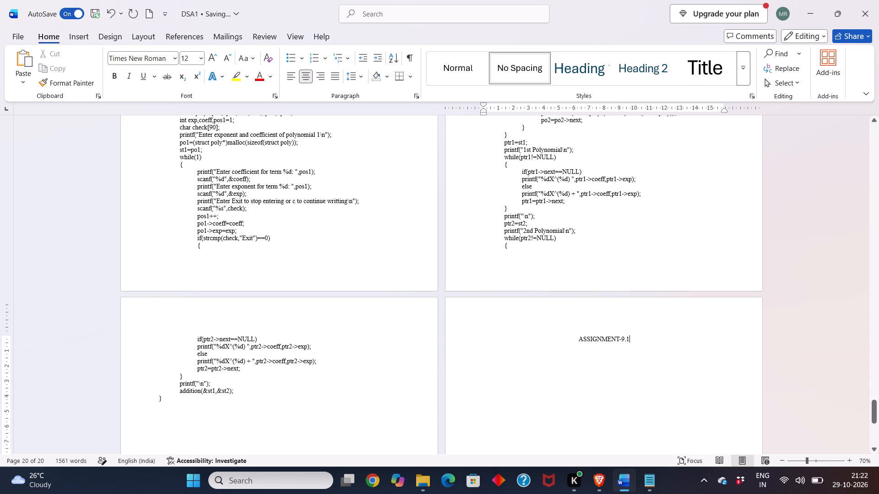
drag(632, 335, 572, 335)
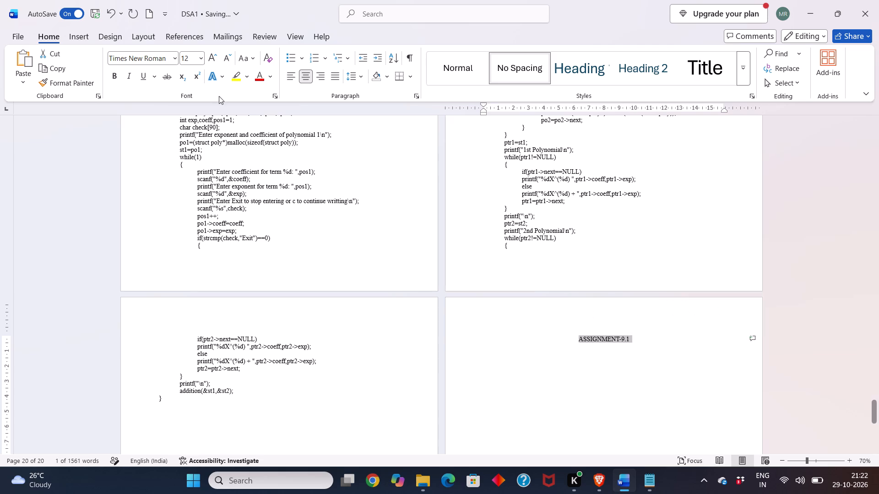
click(118, 75)
click(144, 76)
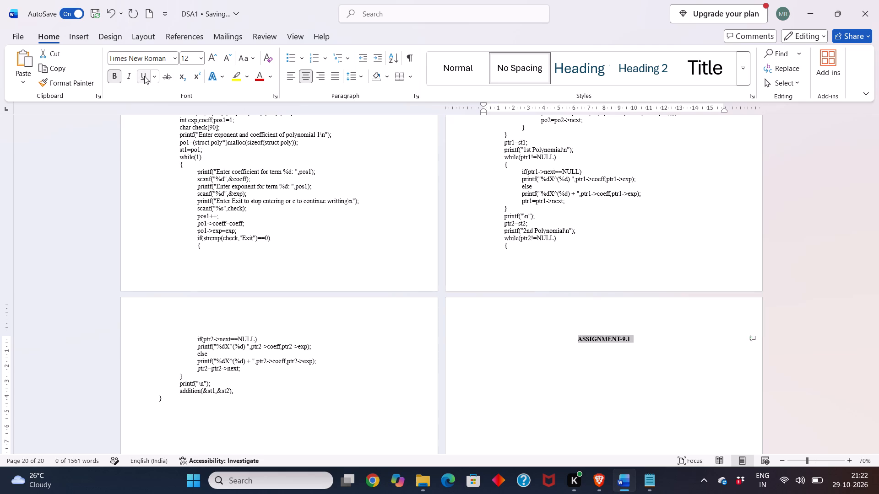
drag(201, 58, 186, 143)
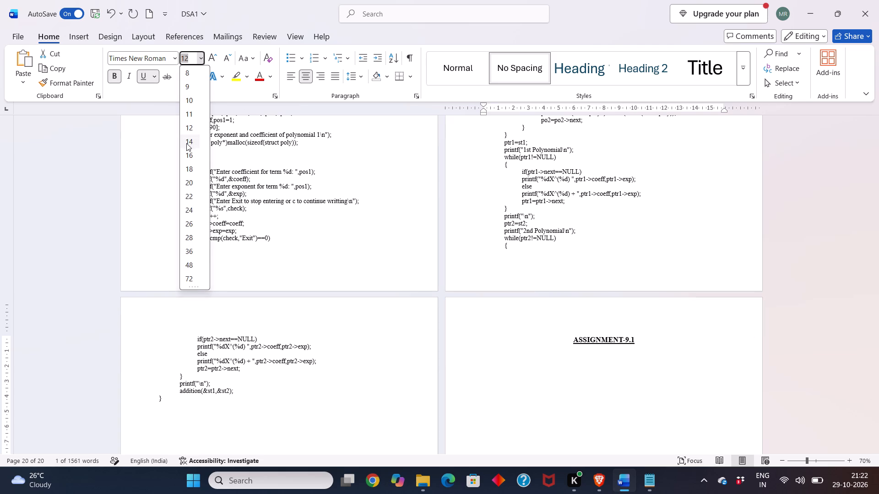
drag(186, 143, 189, 156)
click(189, 156)
Start a left-aligned 12 pt line without bold or underline directly below the ASSIGNMENT-9.1 heading.
click(681, 344)
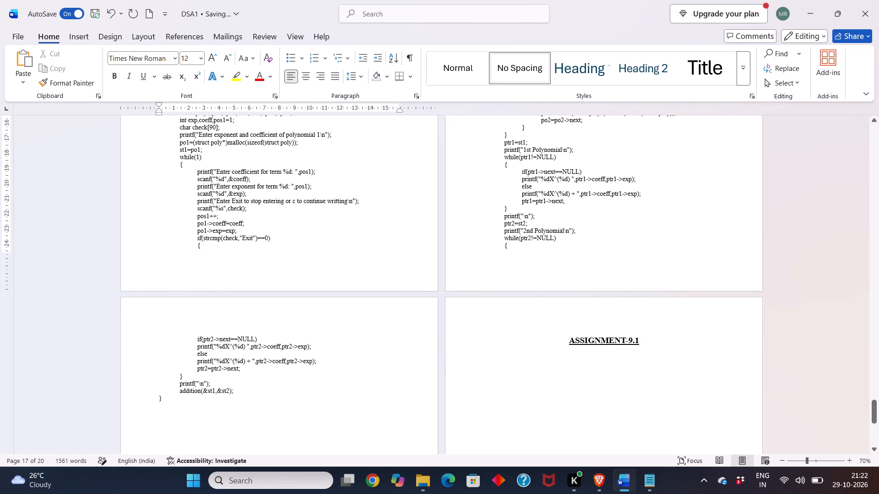
key(Return)
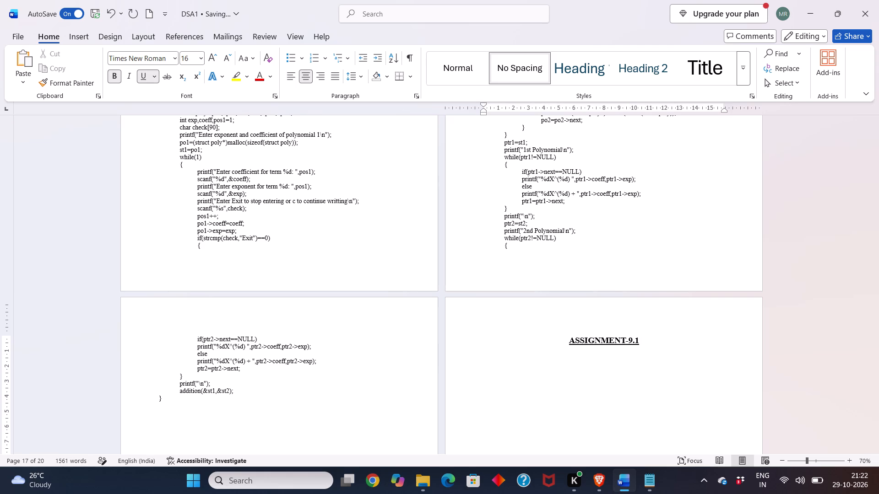
click(287, 79)
click(148, 73)
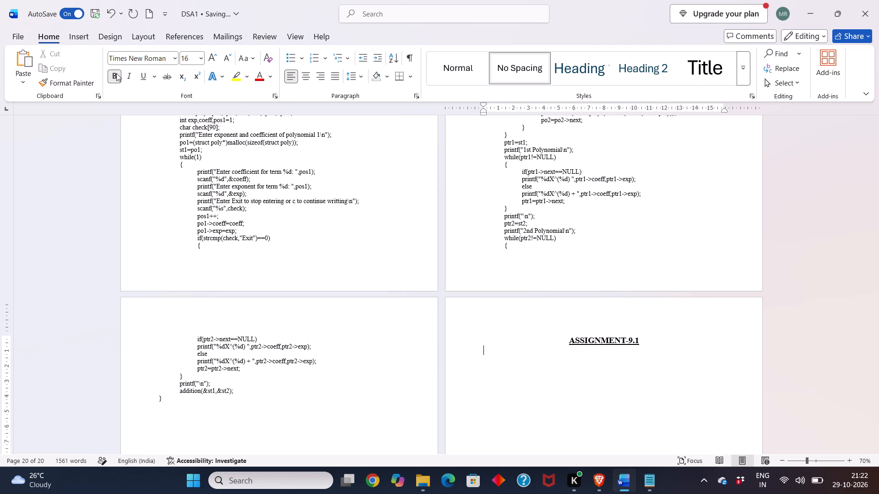
click(116, 73)
click(201, 62)
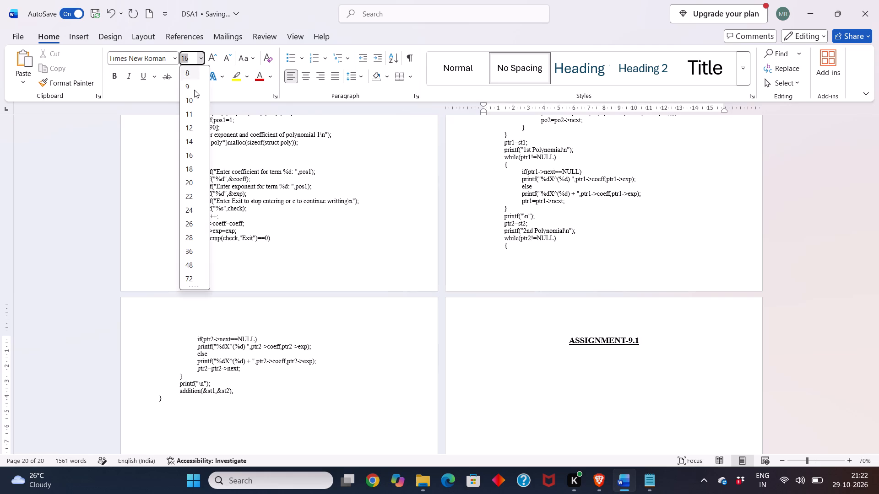
click(190, 129)
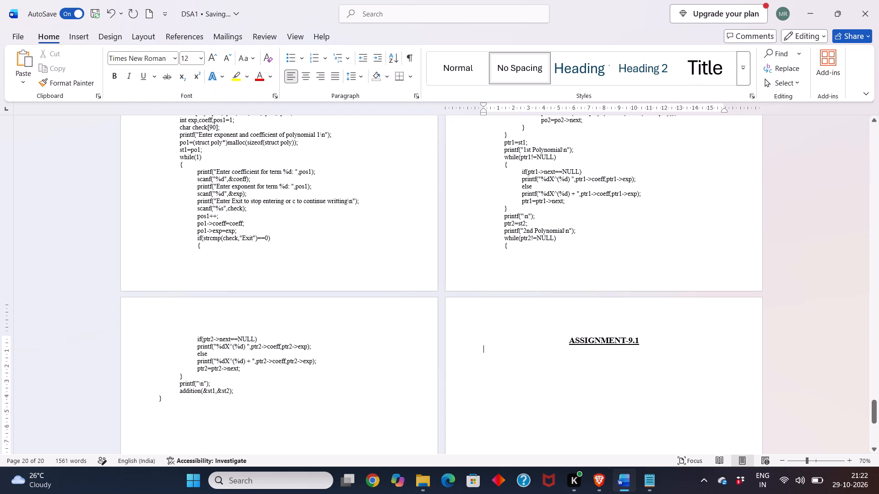
Copy all the code from the 9.1 C file in Downloads and paste it below the ASSIGNMENT-9.1 heading in DSA1.
click(431, 488)
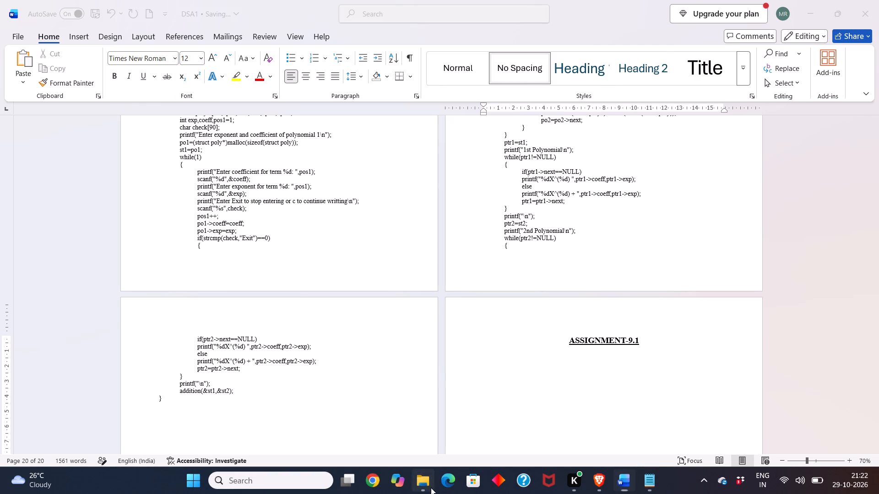
double_click(336, 242)
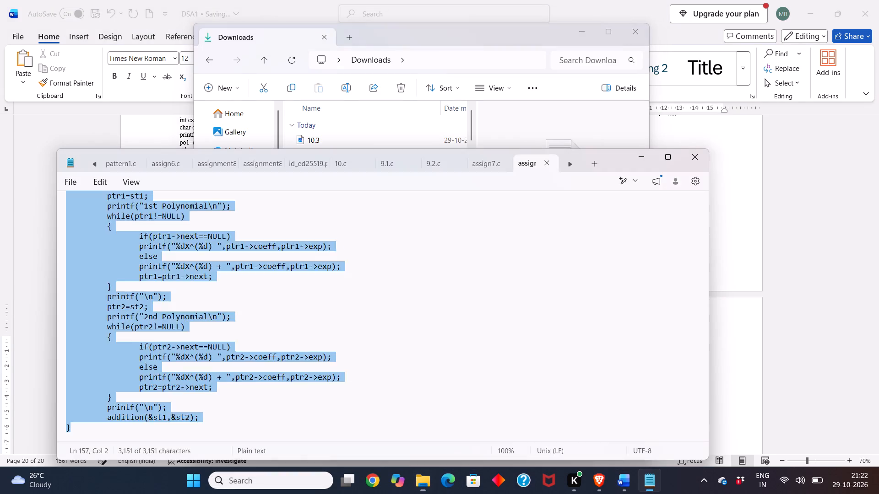
click(240, 261)
key(ctrl+a)
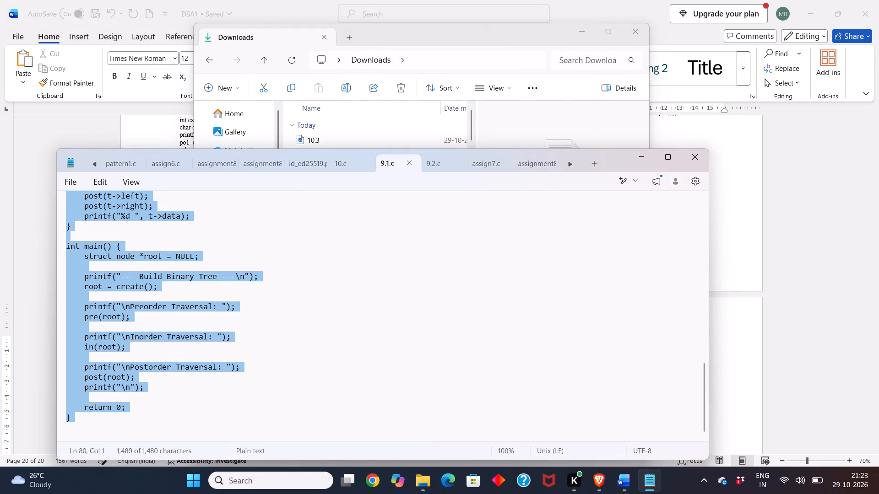
key(ctrl+c)
click(729, 219)
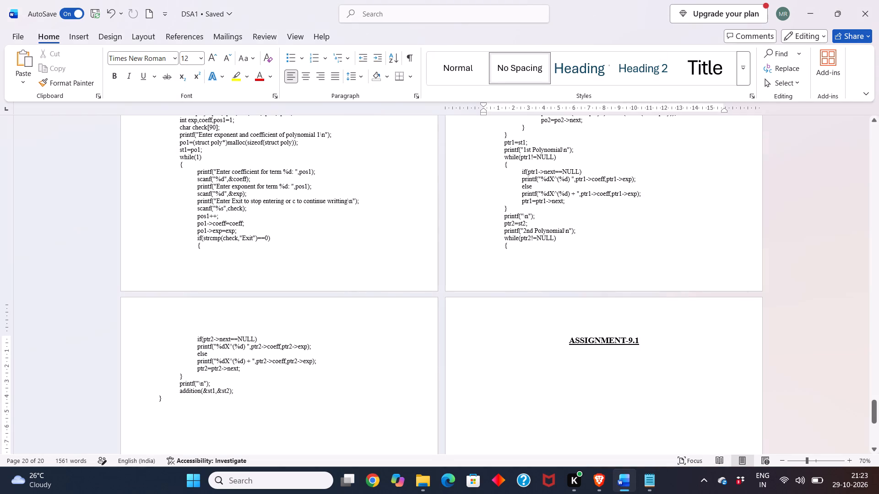
key(ctrl+v)
Insert a line and a page break after the end of the Assignment 9.1 code to start a new page.
scroll(519, 383, up, 4)
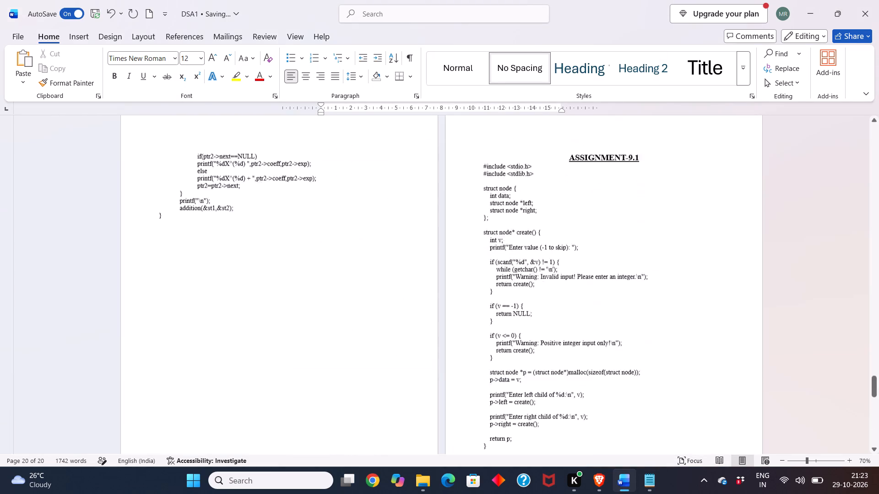
scroll(519, 383, up, 1)
scroll(519, 383, down, 5)
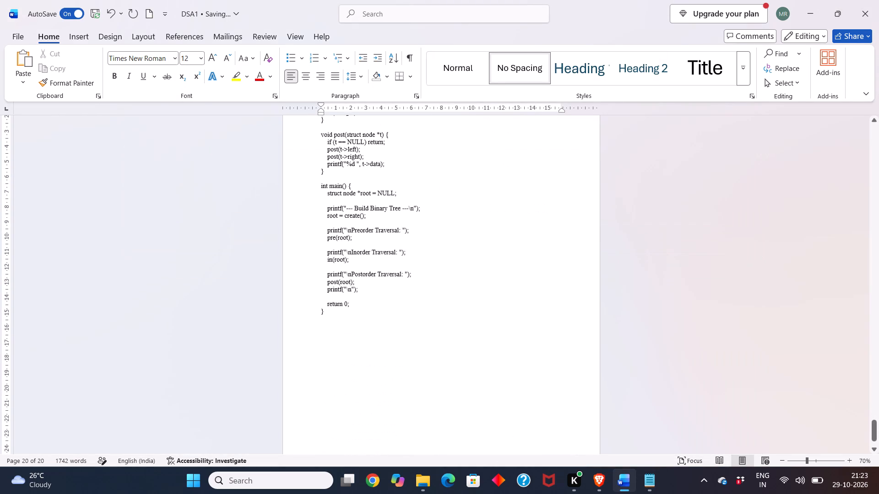
click(361, 311)
key(Return)
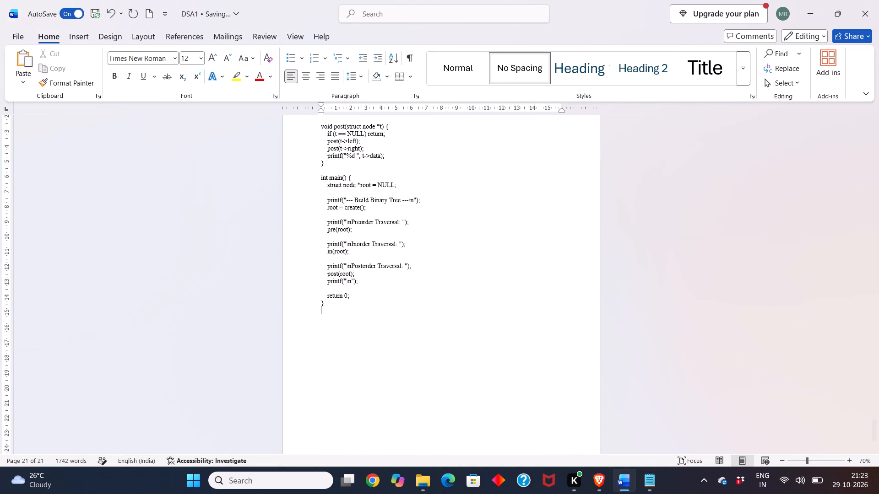
key(ctrl+Return)
Copy the ASSIGNMENT-9.1 heading and paste it centered at the top of the new blank page after the 9.1 code.
scroll(481, 225, up, 2)
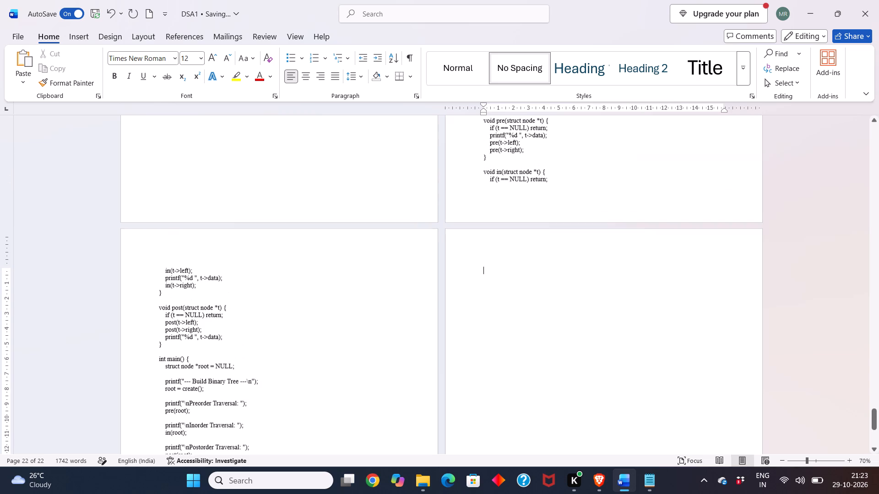
scroll(531, 240, up, 6)
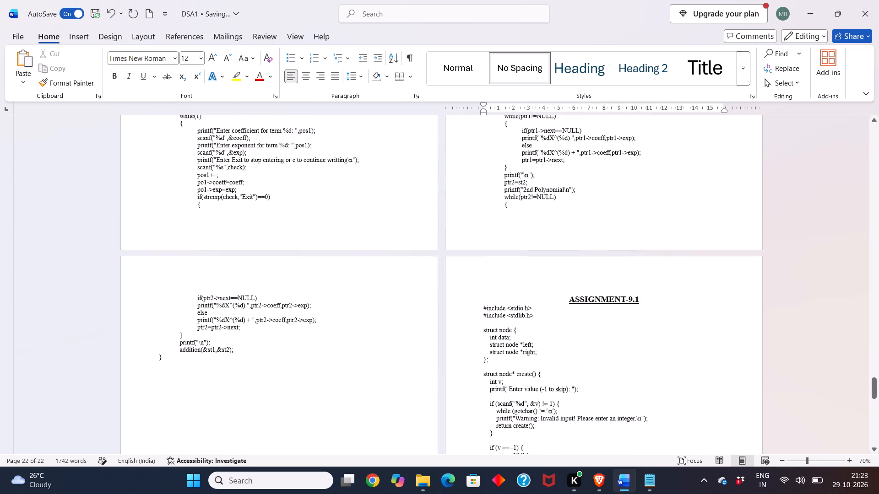
drag(656, 307, 579, 302)
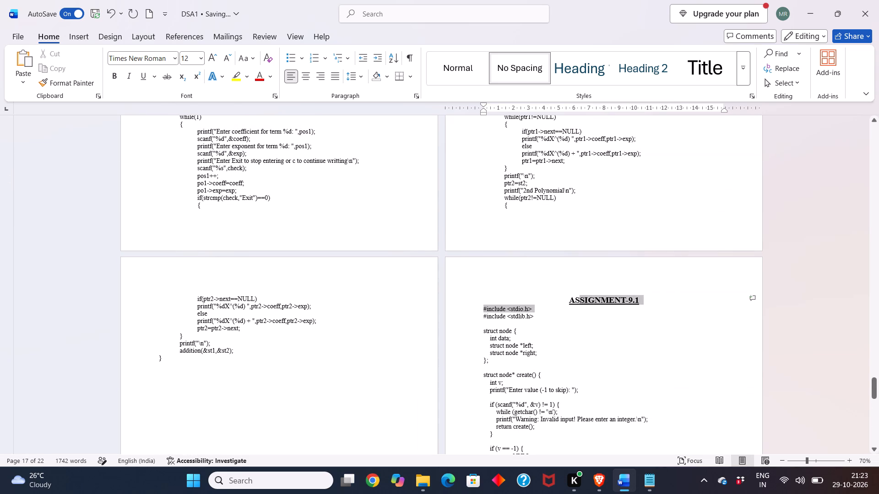
drag(579, 302, 569, 300)
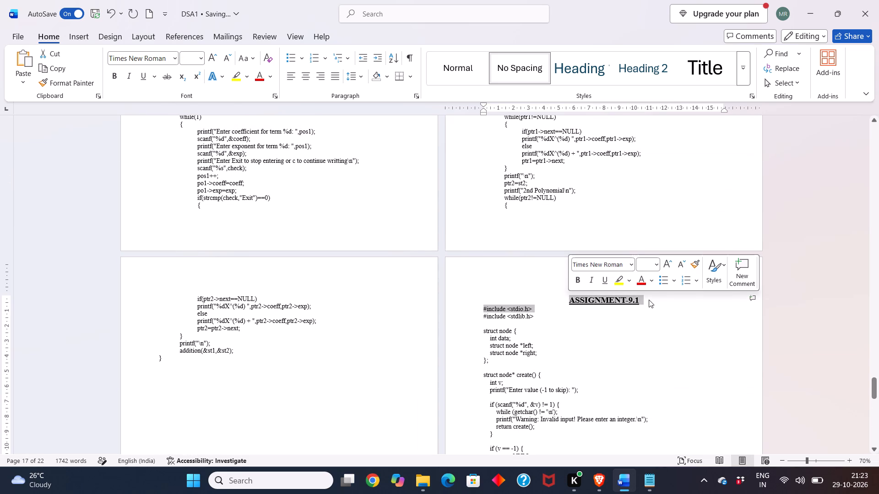
click(649, 300)
drag(645, 299, 573, 299)
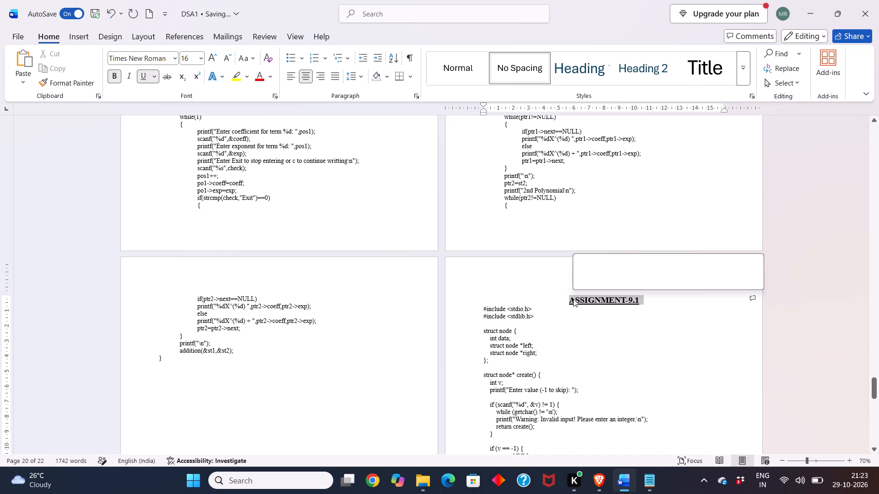
key(ctrl+c)
scroll(597, 425, down, 3)
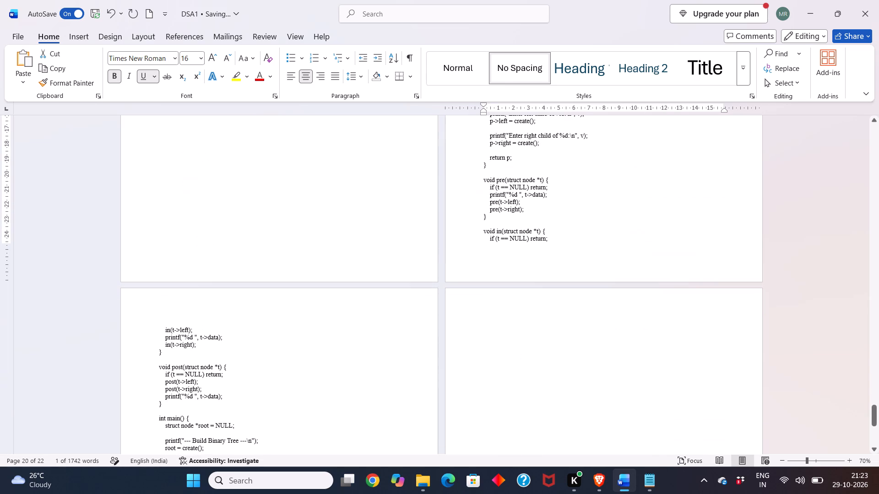
click(601, 332)
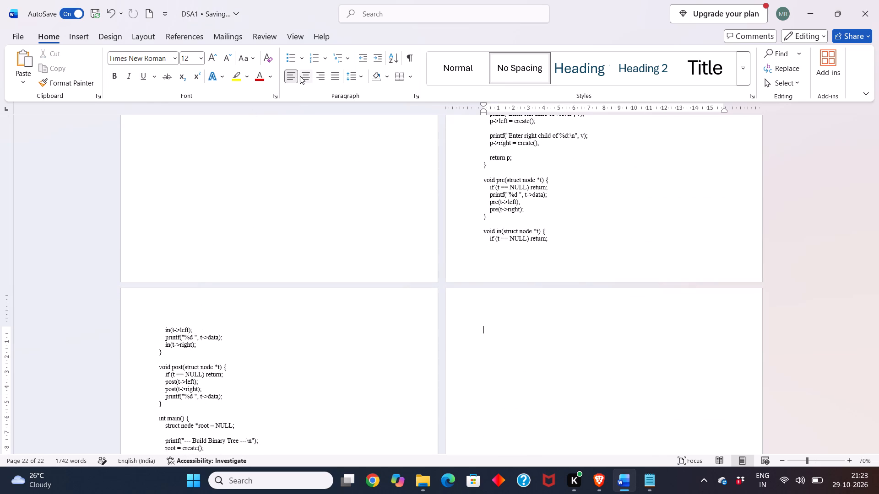
click(300, 76)
key(ctrl+v)
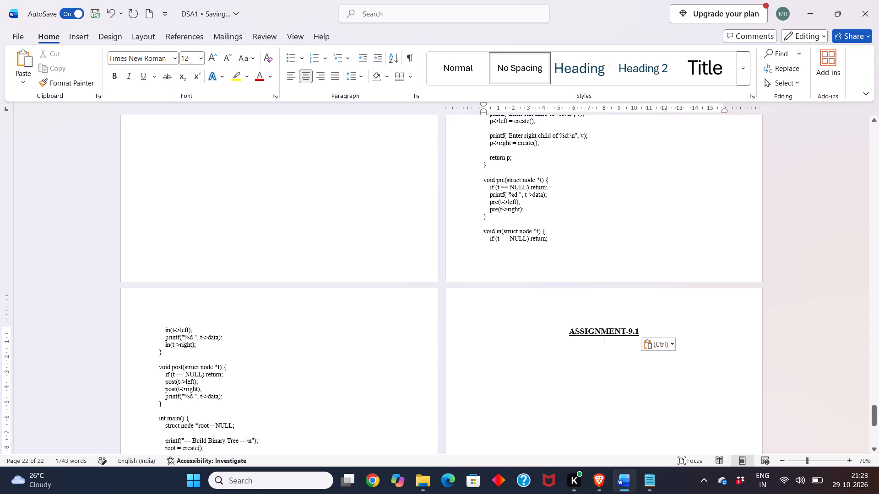
Left-align the line below the pasted heading and change the heading to ASSIGNMENT-9.2.
click(294, 72)
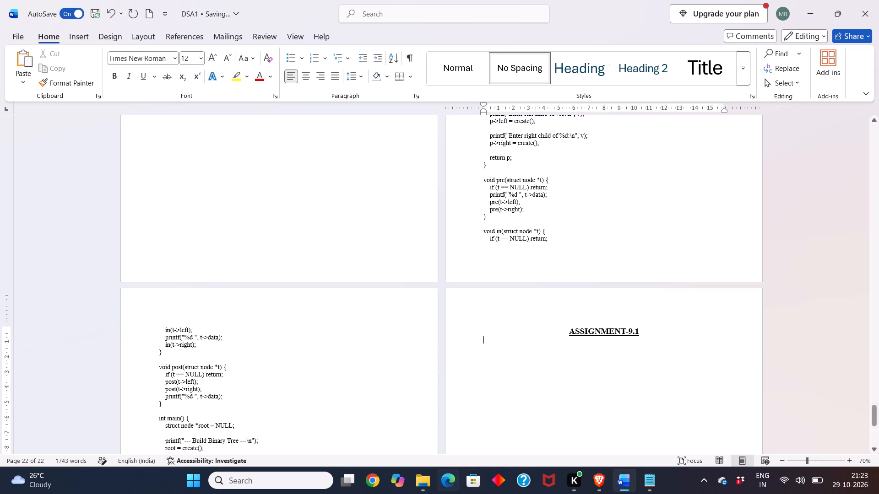
click(651, 337)
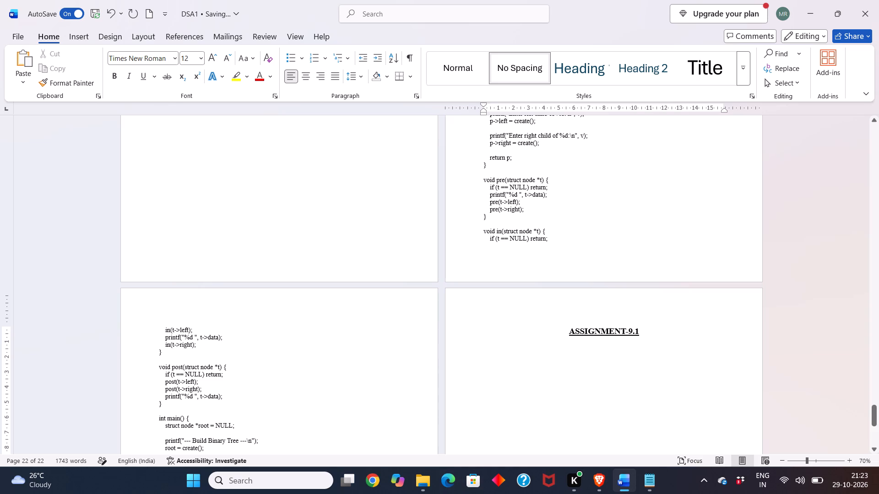
click(648, 332)
key(BackSpace)
key(2)
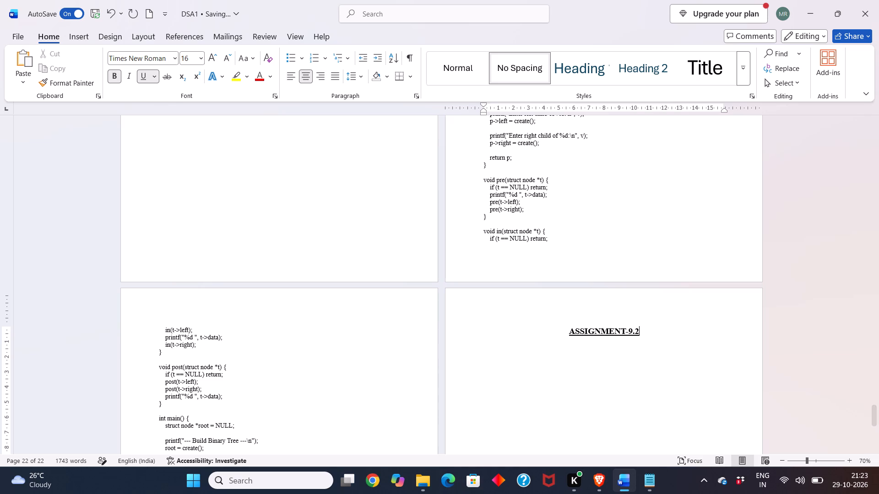
Copy all the code from the 9.2 C file in Downloads and paste it one blank line below the ASSIGNMENT-9.2 heading in DSA1.
click(544, 366)
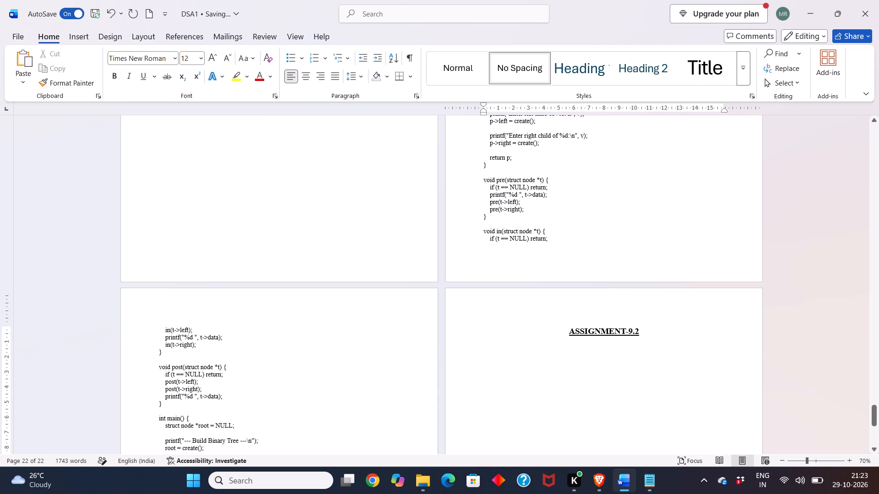
click(416, 474)
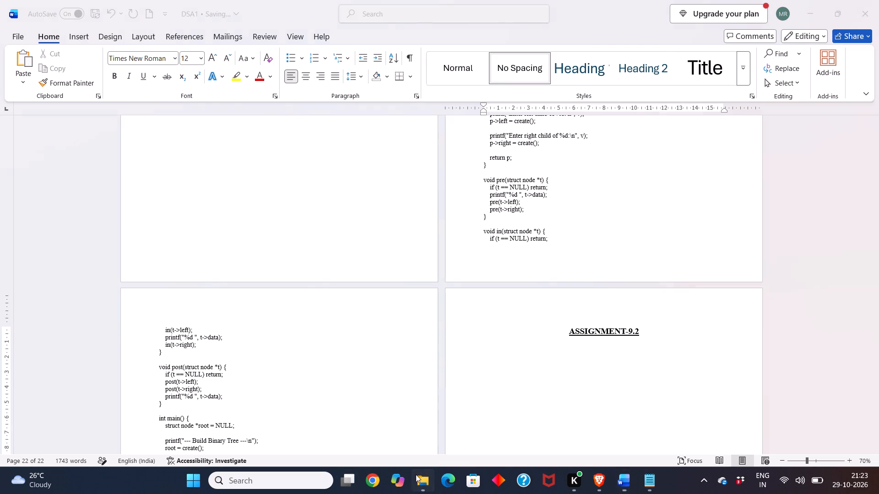
double_click(352, 212)
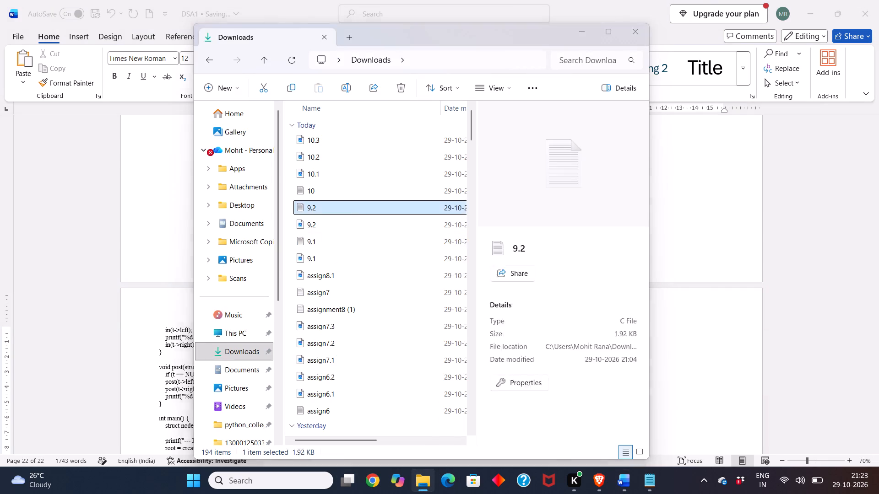
click(339, 265)
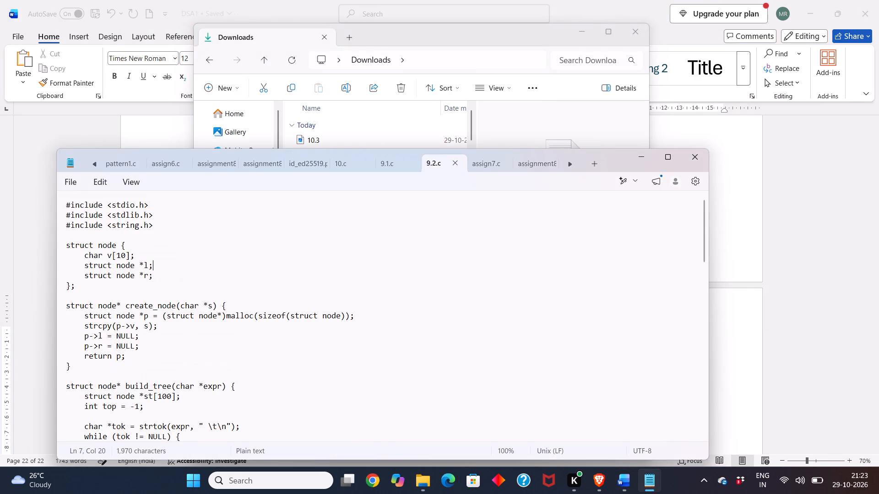
key(ctrl+a)
key(ctrl+c)
click(748, 301)
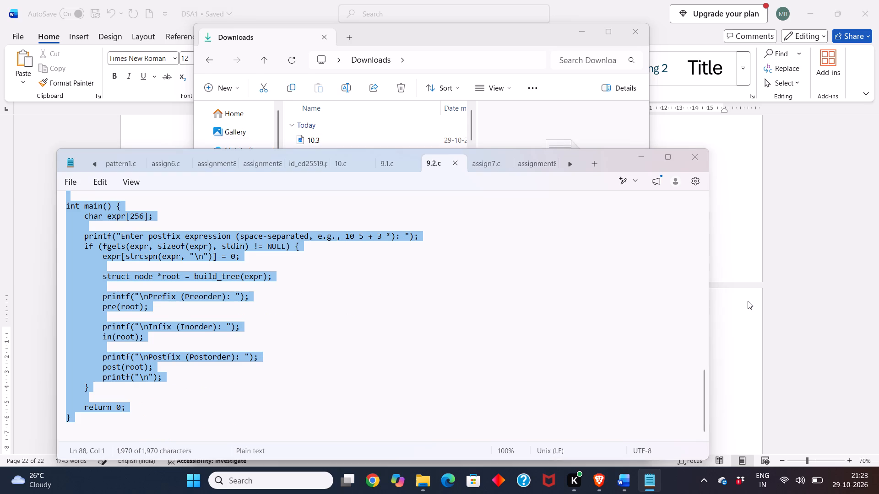
key(Return)
key(ctrl+v)
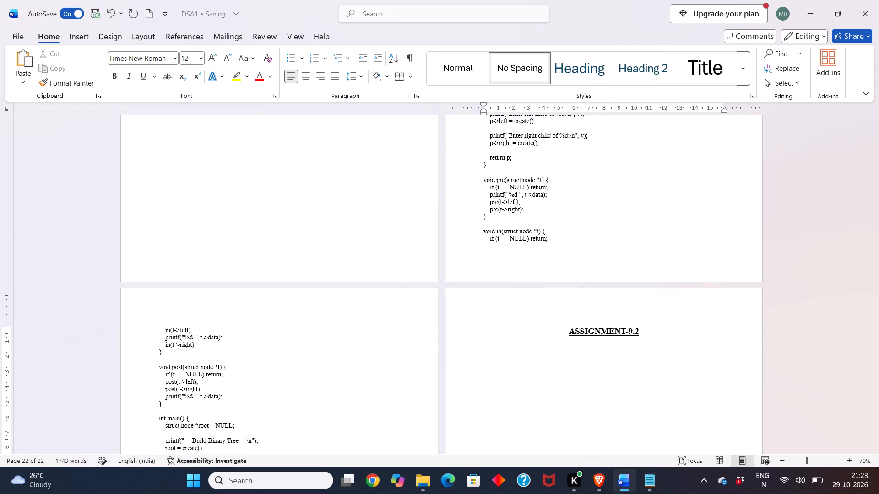
Insert a line and a page break after the end of the Assignment 9.2 code to start a new page.
scroll(414, 280, up, 3)
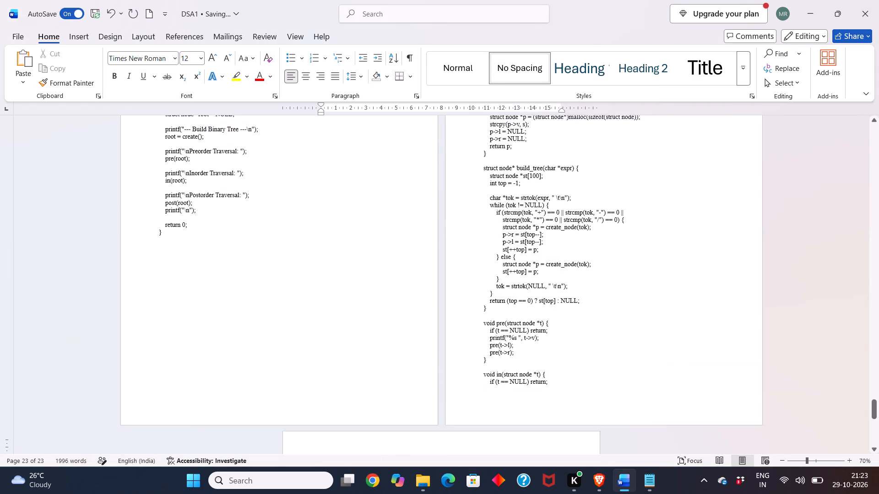
scroll(414, 280, up, 2)
scroll(414, 280, down, 6)
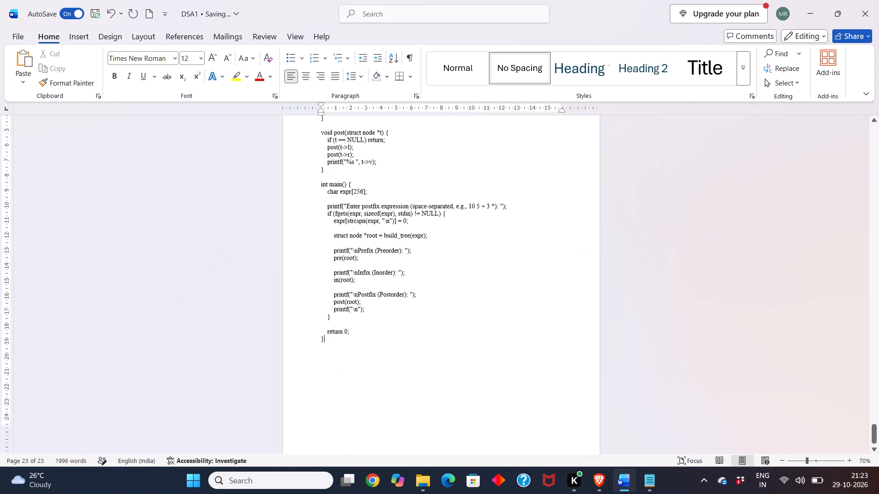
scroll(414, 280, down, 1)
key(Return)
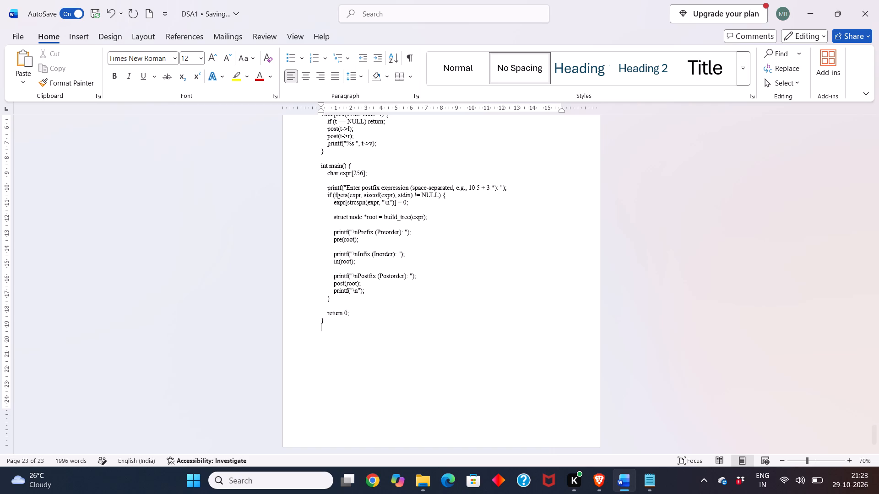
key(ctrl+Return)
Copy the ASSIGNMENT-9.2 heading and paste it centered at the top of the new blank page after the 9.2 code.
scroll(562, 244, up, 1)
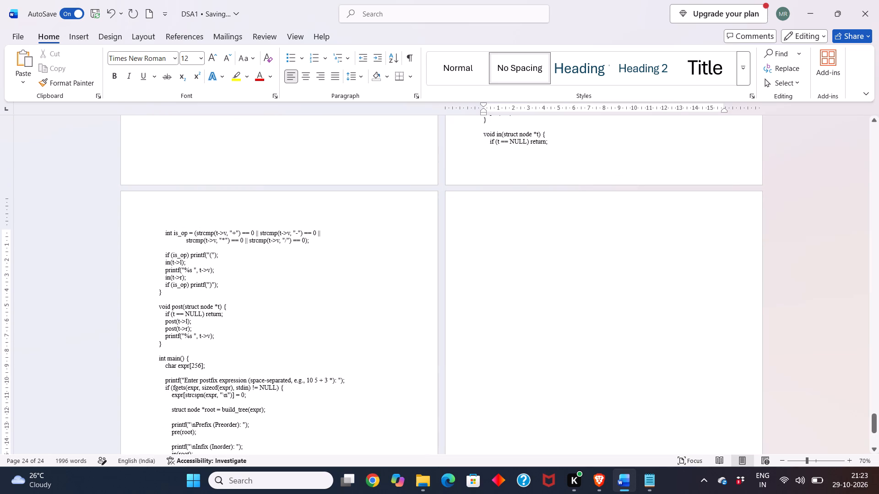
scroll(570, 220, up, 4)
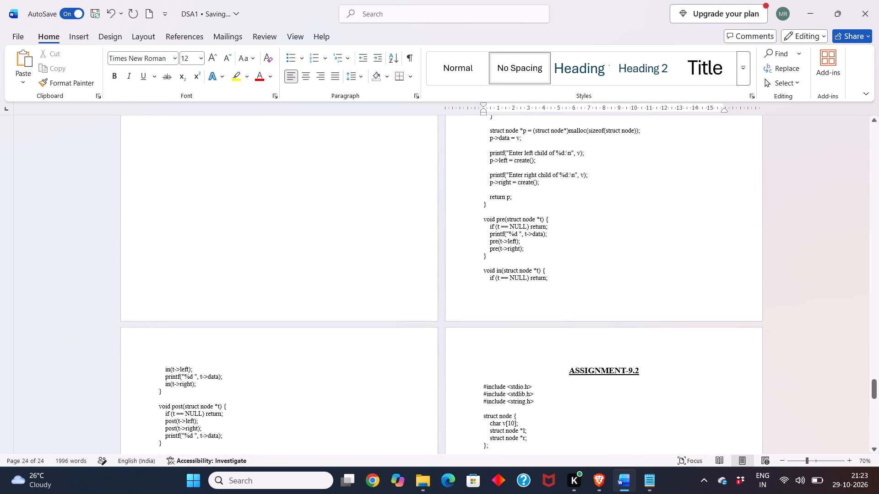
drag(650, 374, 569, 363)
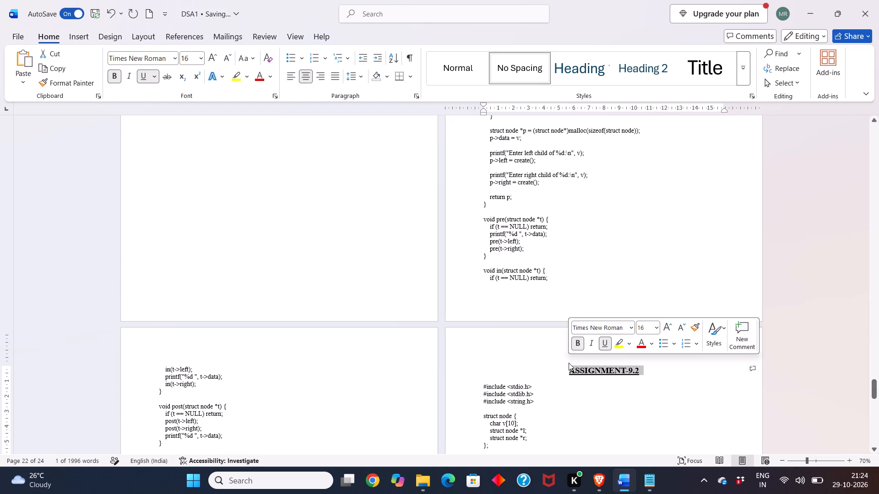
key(ctrl+c)
scroll(639, 452, down, 6)
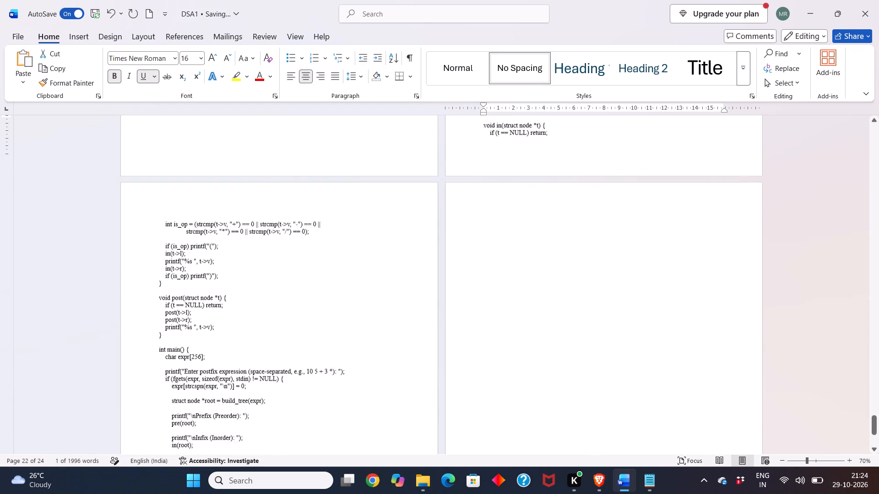
click(589, 265)
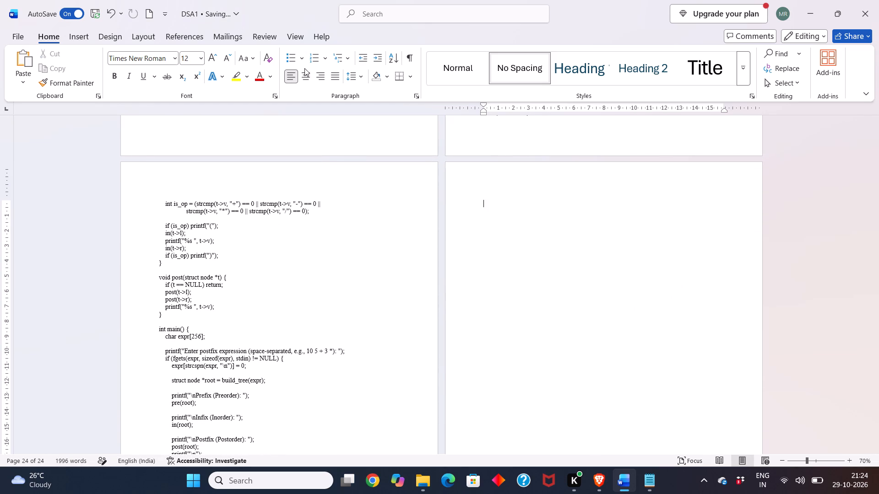
click(310, 70)
key(ctrl+v)
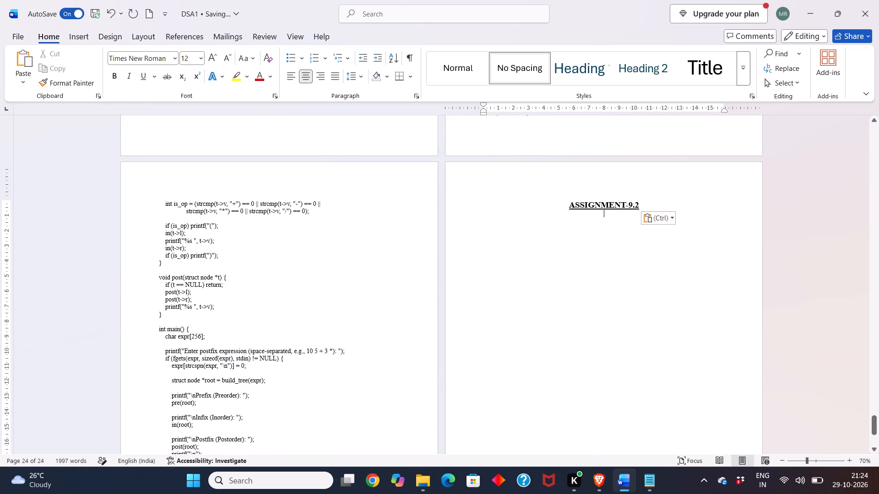
Change the pasted heading on the last page to ASSIGNMENT-10.1.
click(419, 481)
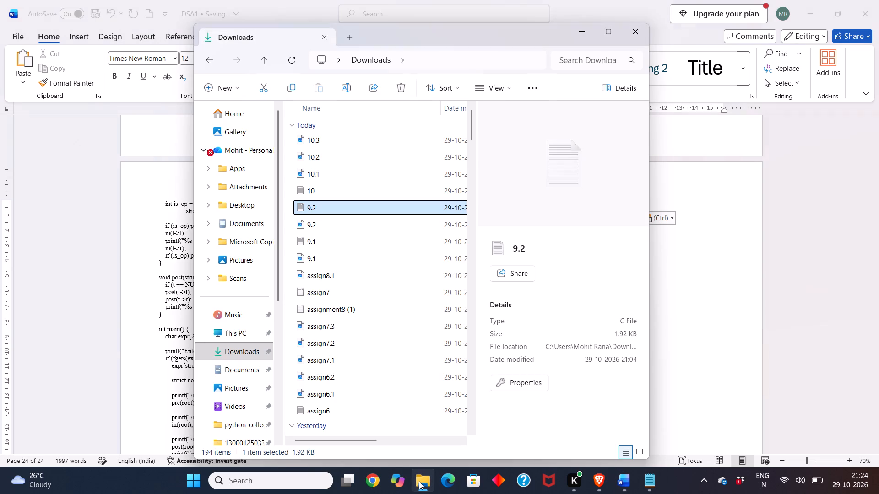
click(722, 237)
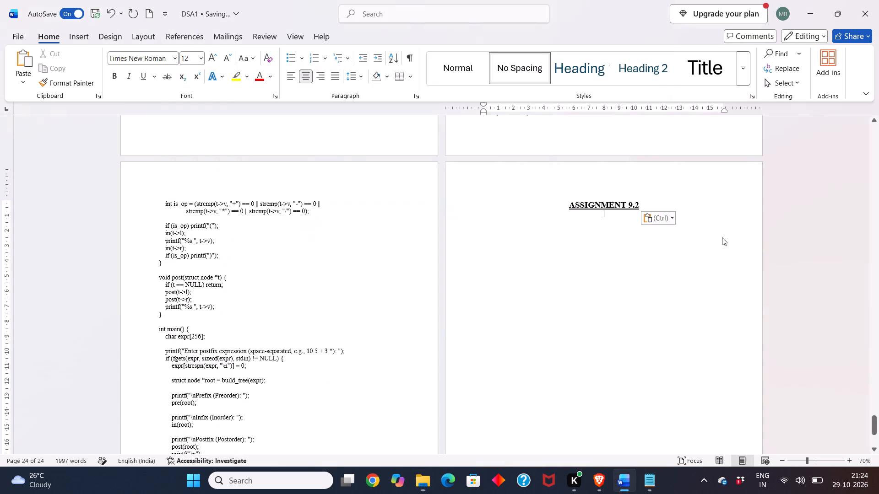
click(639, 204)
key(BackSpace)
key(BackSpace)
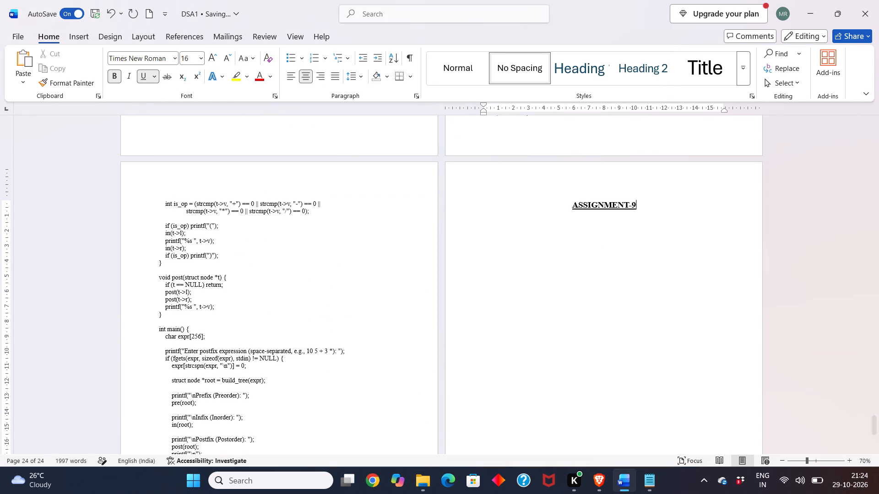
key(BackSpace)
text(10.1)
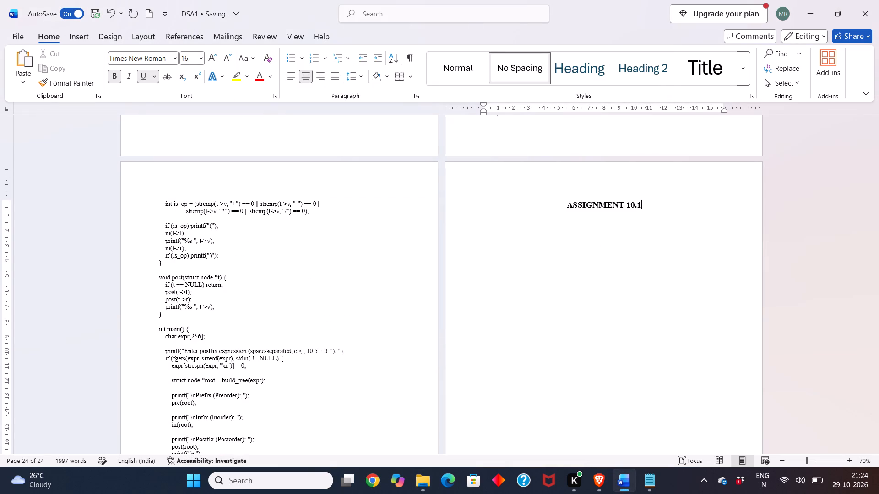
Left-align the line below the ASSIGNMENT-10.1 heading and start another line beneath it.
click(602, 240)
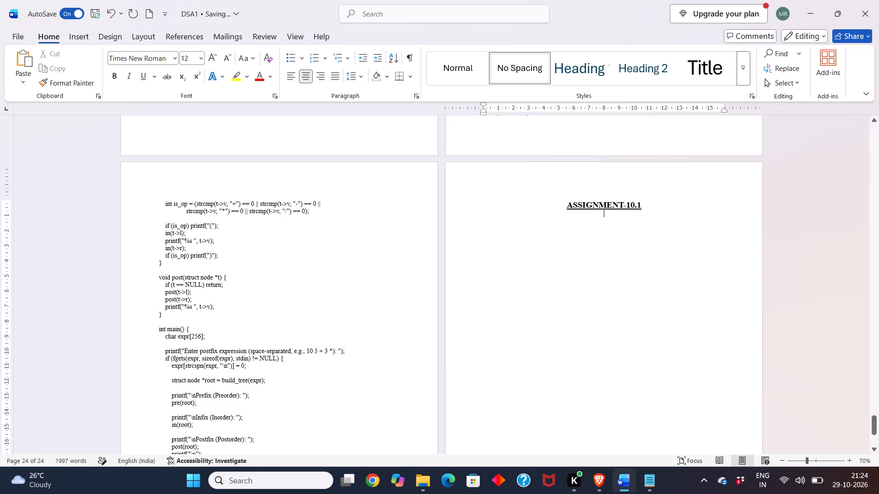
click(285, 73)
key(Return)
Copy all the code from the 10 C file in Downloads and paste it below the ASSIGNMENT-10.1 heading.
click(423, 486)
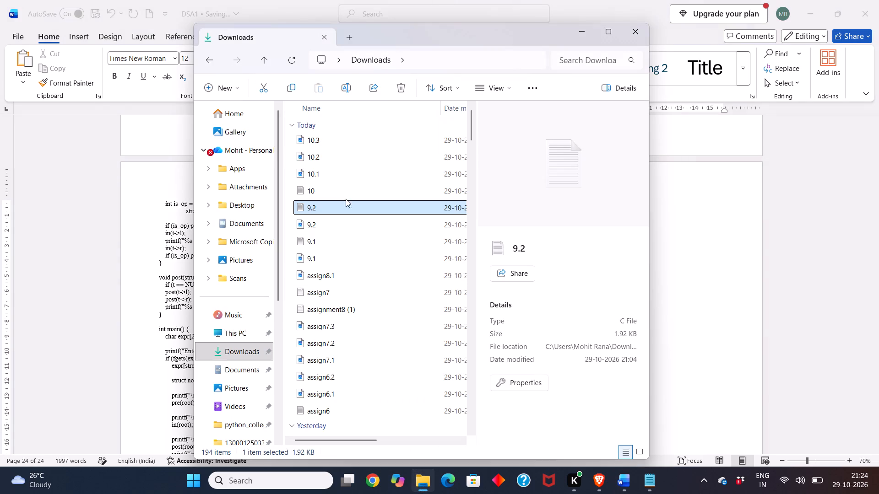
double_click(352, 194)
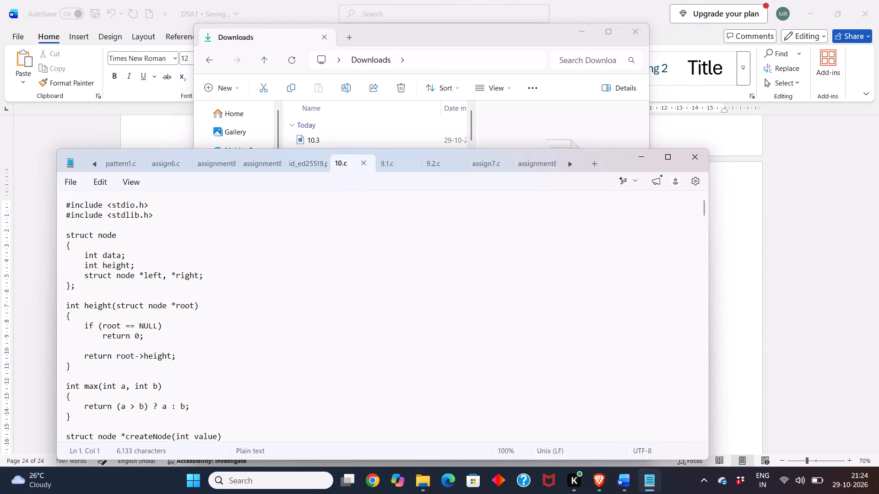
click(350, 257)
key(ctrl+a)
key(ctrl+c)
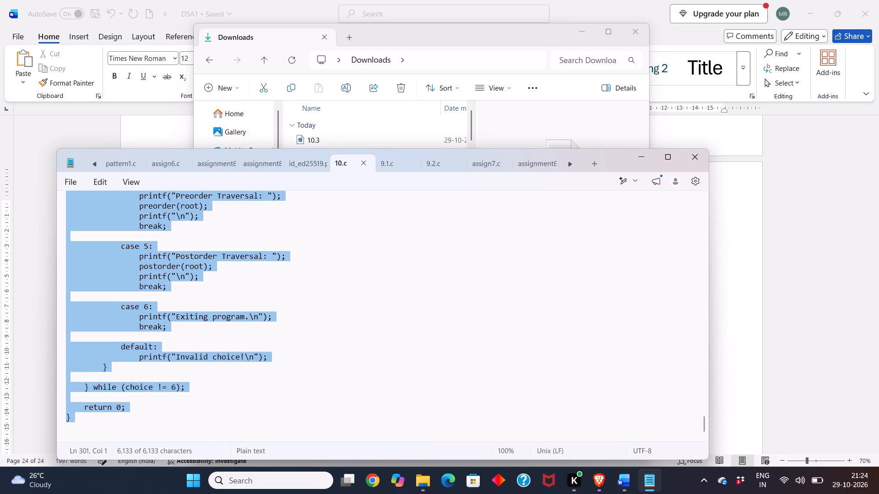
click(760, 192)
key(ctrl+v)
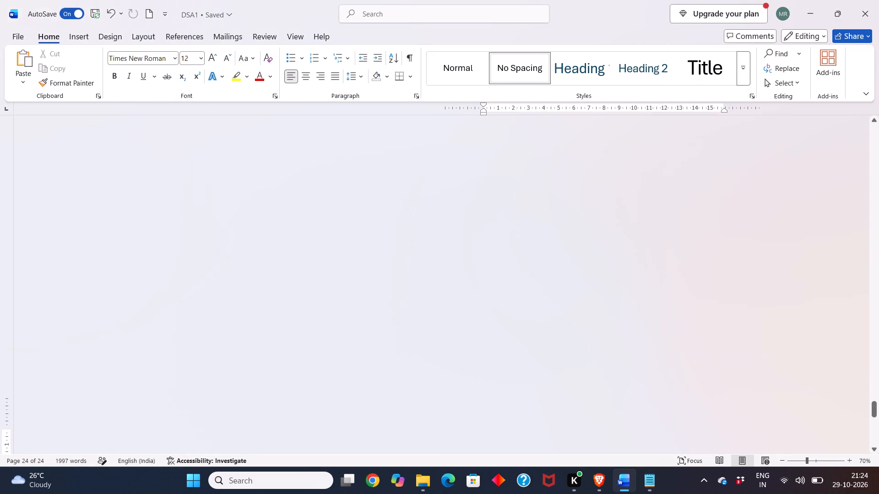
Review the pasted Assignment 10.1 code from its heading through to the final lines on the last page.
scroll(578, 288, down, 1)
scroll(578, 288, up, 1)
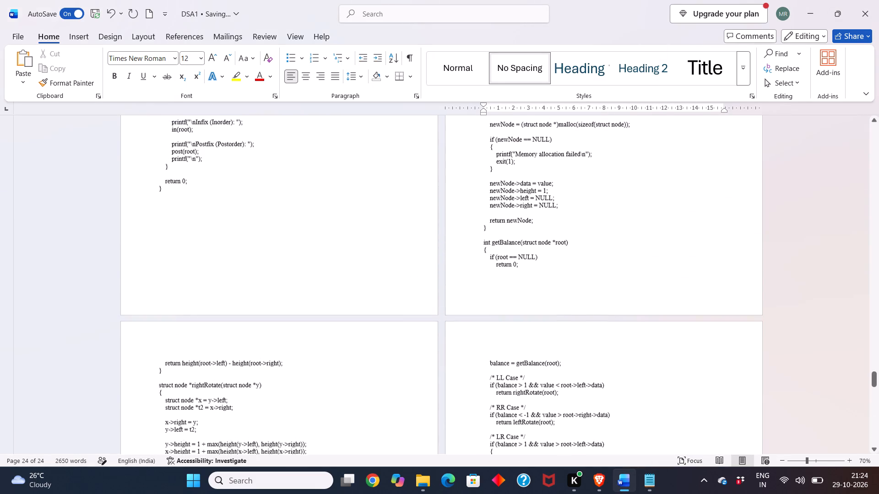
scroll(578, 288, up, 1)
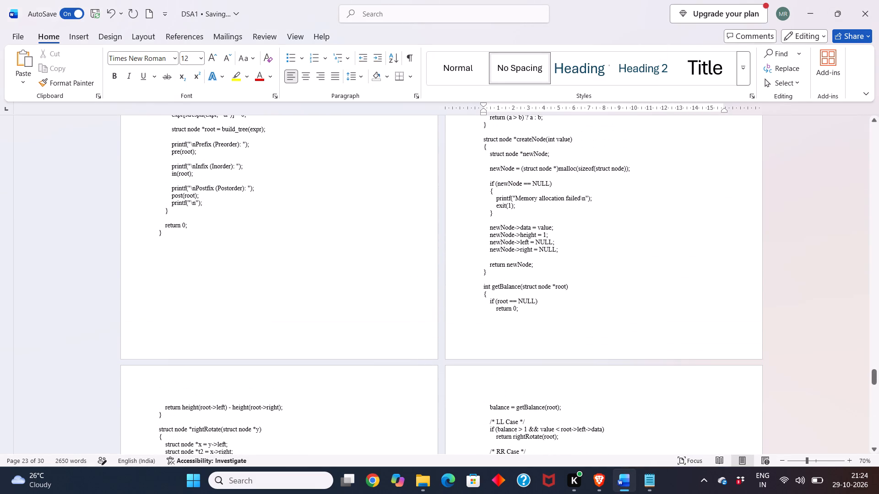
scroll(578, 288, up, 3)
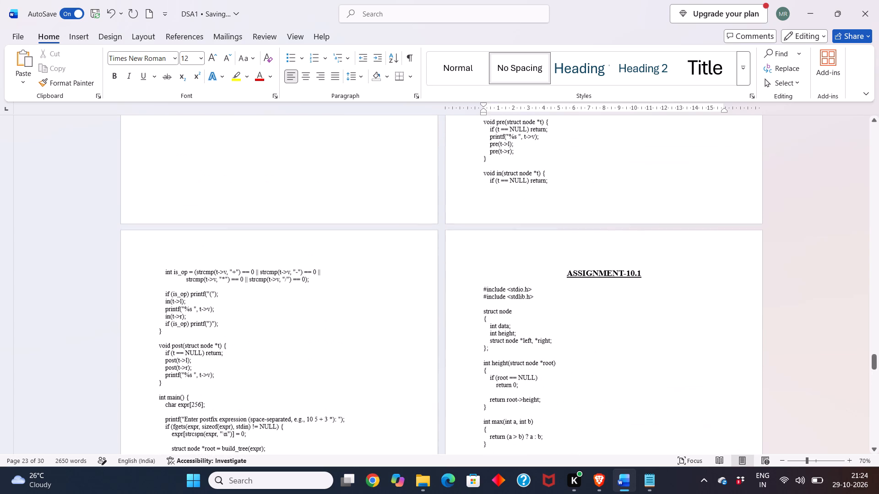
scroll(578, 288, down, 7)
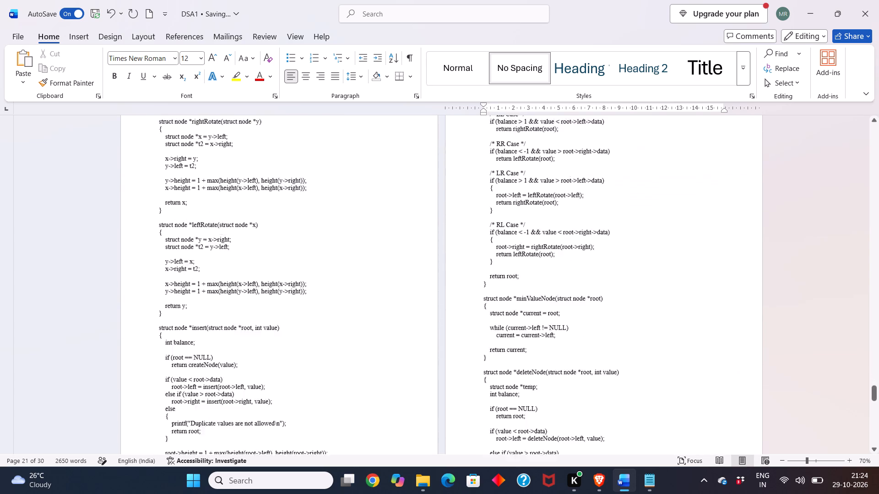
scroll(578, 288, down, 2)
scroll(578, 288, up, 4)
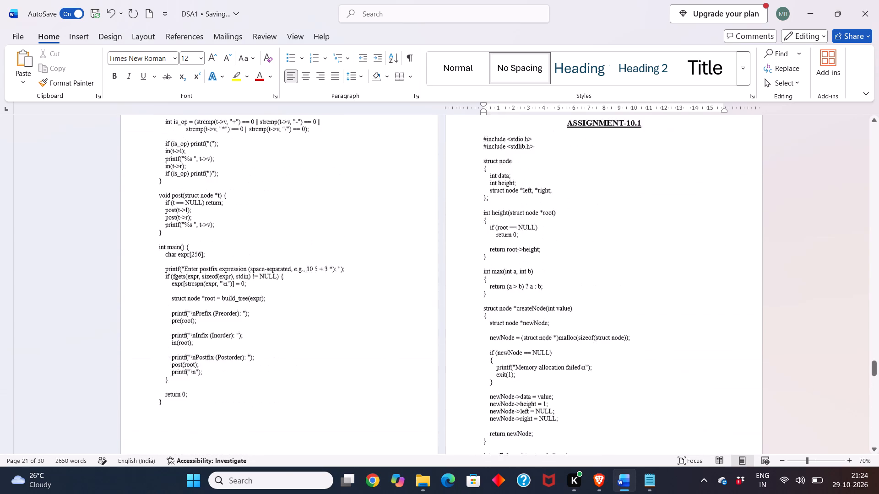
scroll(578, 288, down, 7)
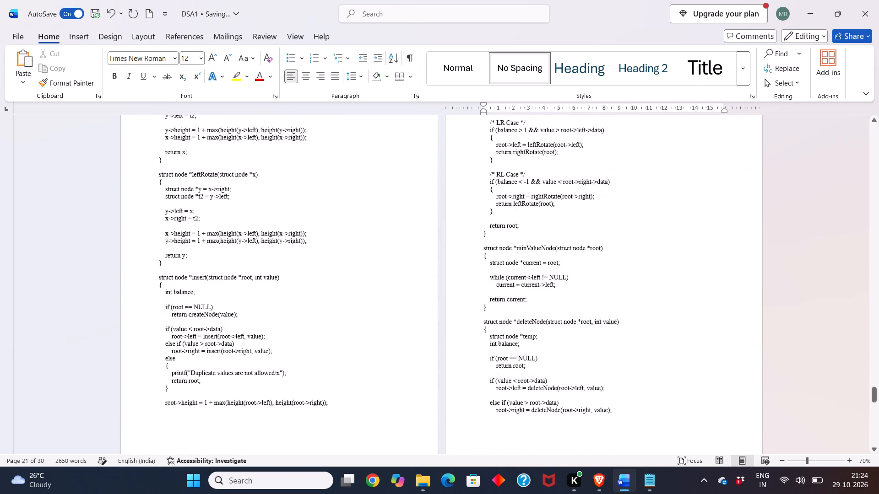
scroll(578, 288, down, 7)
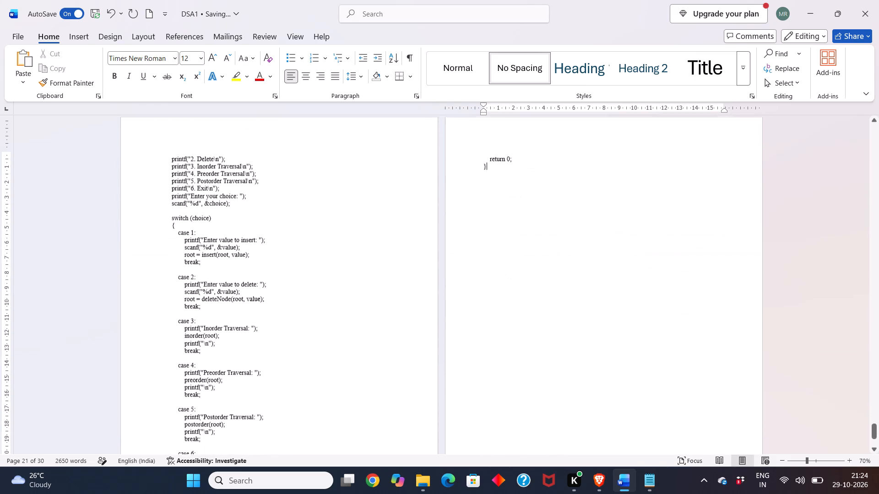
scroll(578, 288, down, 1)
scroll(578, 288, up, 1)
scroll(578, 288, down, 1)
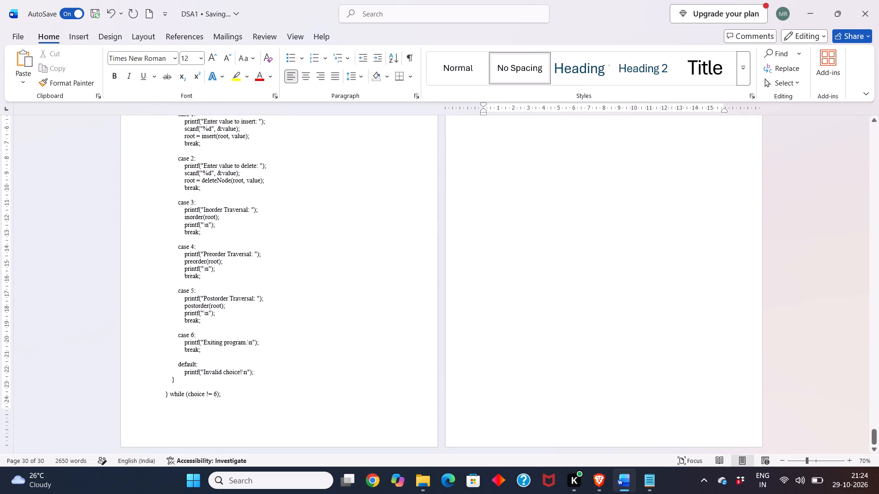
scroll(578, 288, down, 1)
scroll(578, 288, up, 2)
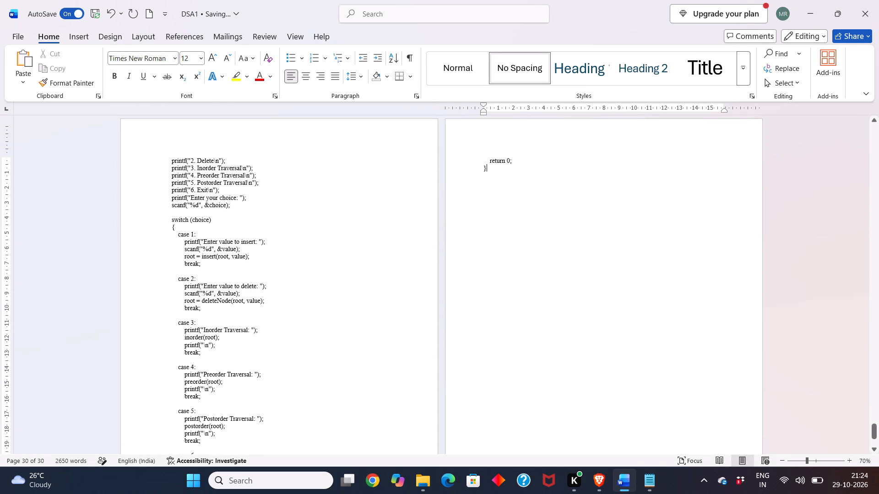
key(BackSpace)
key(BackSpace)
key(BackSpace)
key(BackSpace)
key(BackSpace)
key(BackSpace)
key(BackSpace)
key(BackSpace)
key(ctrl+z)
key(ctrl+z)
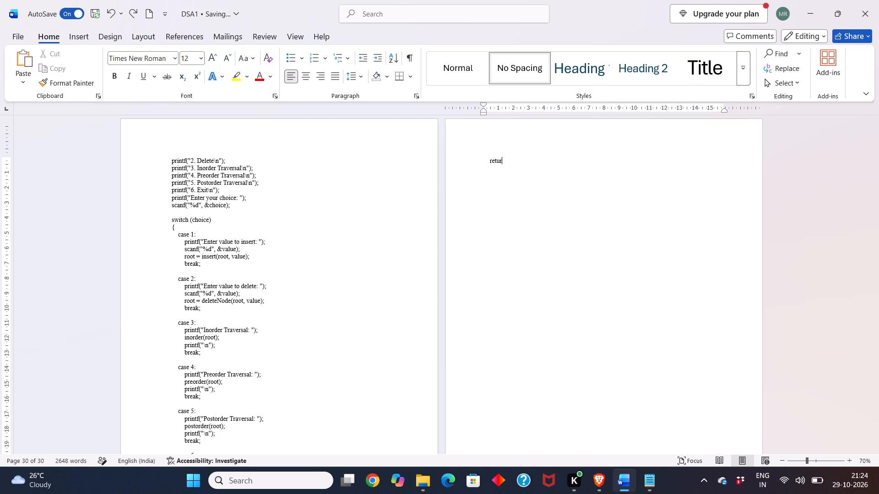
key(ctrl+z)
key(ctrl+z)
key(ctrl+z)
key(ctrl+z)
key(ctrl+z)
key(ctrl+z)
Delete the overflowing return 0; line and closing brace from the last page so that page is removed.
key(BackSpace)
key(BackSpace)
key(BackSpace)
key(BackSpace)
key(BackSpace)
key(BackSpace)
key(BackSpace)
key(BackSpace)
key(BackSpace)
key(BackSpace)
key(BackSpace)
key(BackSpace)
key(BackSpace)
key(BackSpace)
key(BackSpace)
key(BackSpace)
Add a lowercase return; followed by a closing brace directly below the while (choice != 6); line ending the 10.1 code.
scroll(423, 370, down, 1)
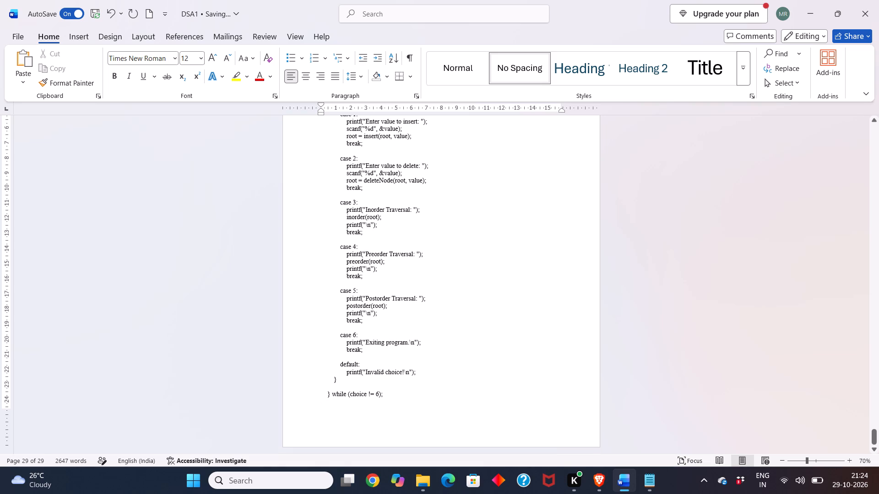
text(RETURN)
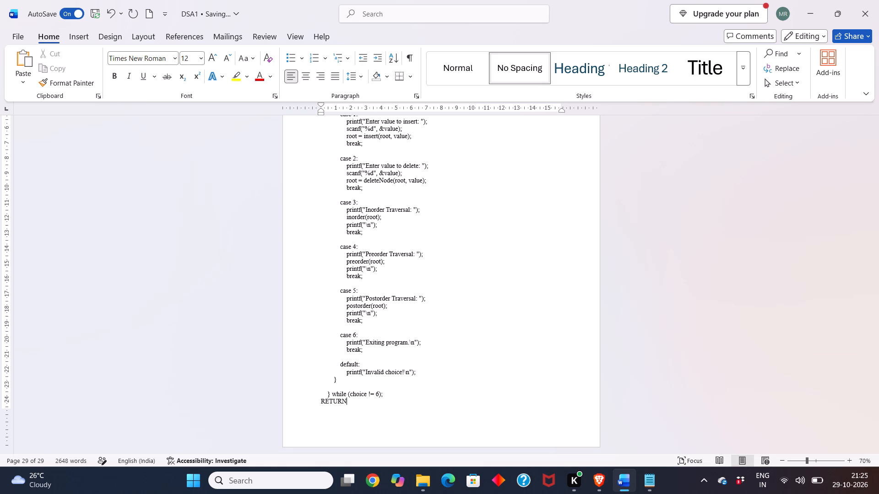
key(BackSpace)
key(BackSpace)
key(BackSpace)
key(BackSpace)
key(BackSpace)
key(BackSpace)
key(semicolon)
key(shift+braceright)
key(Left)
key(Left)
key(Left)
key(Left)
key(Left)
key(Left)
key(Left)
key(BackSpace)
key(r)
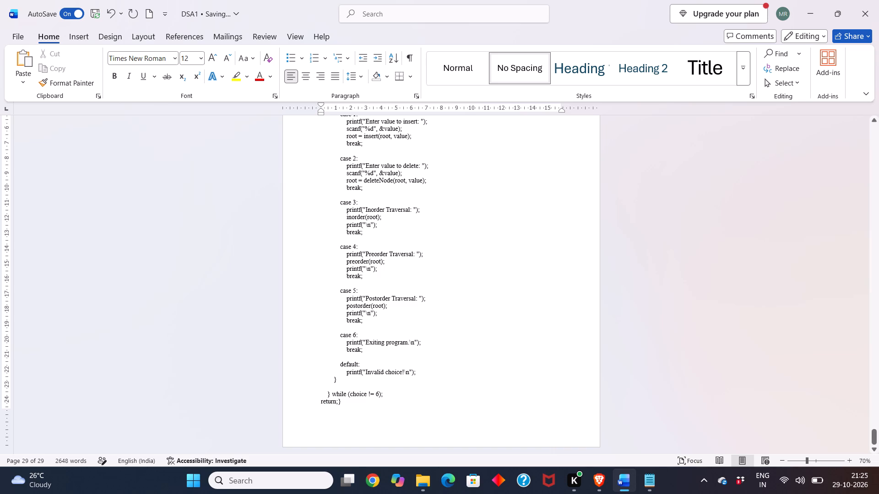
Insert a page break after the closing return; line of the Assignment 10.1 code.
scroll(577, 405, down, 1)
click(403, 424)
key(ctrl+Return)
Insert the assign6.1 picture from Downloads on the blank pages after the Assignment 10.1 code.
scroll(508, 322, up, 5)
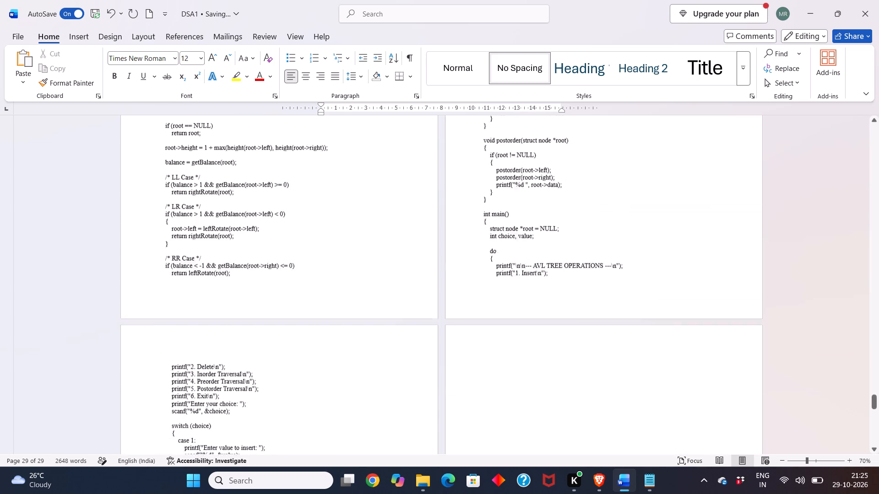
scroll(508, 322, down, 1)
click(575, 307)
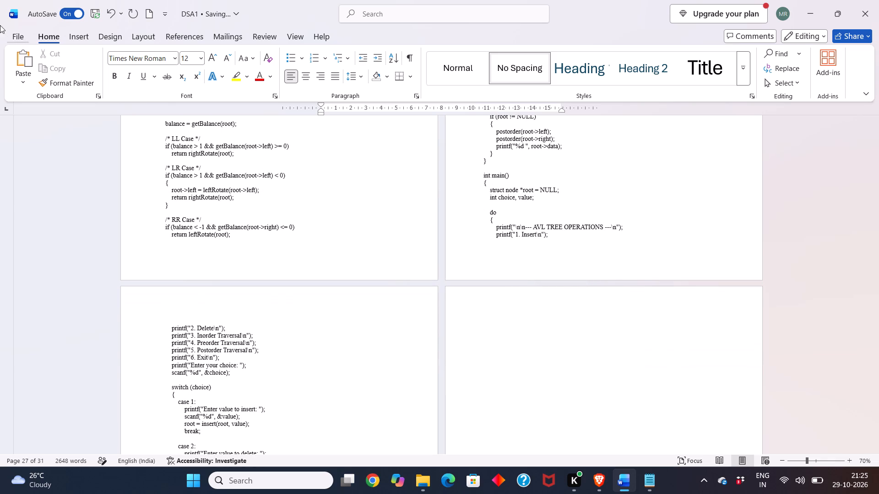
click(74, 34)
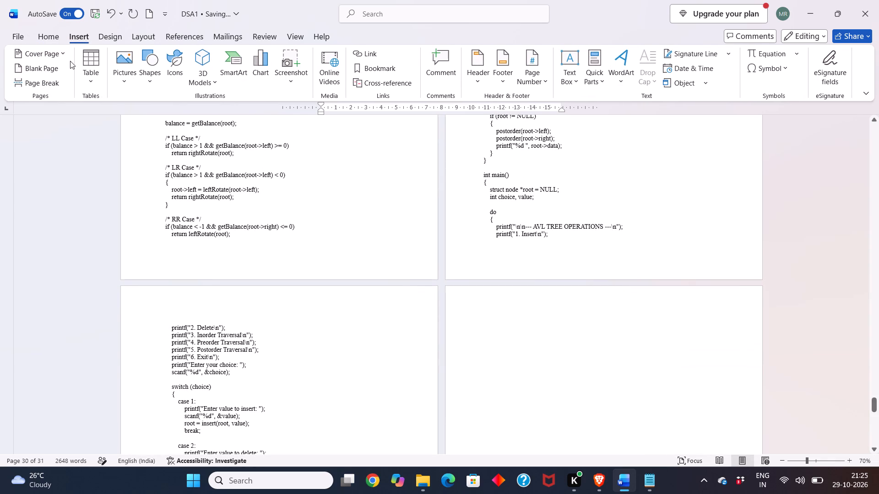
click(133, 80)
click(152, 124)
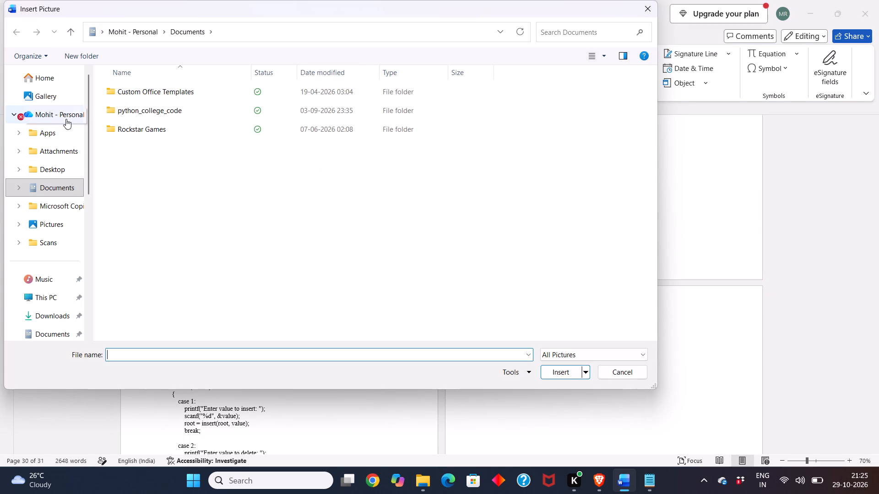
scroll(56, 271, up, 1)
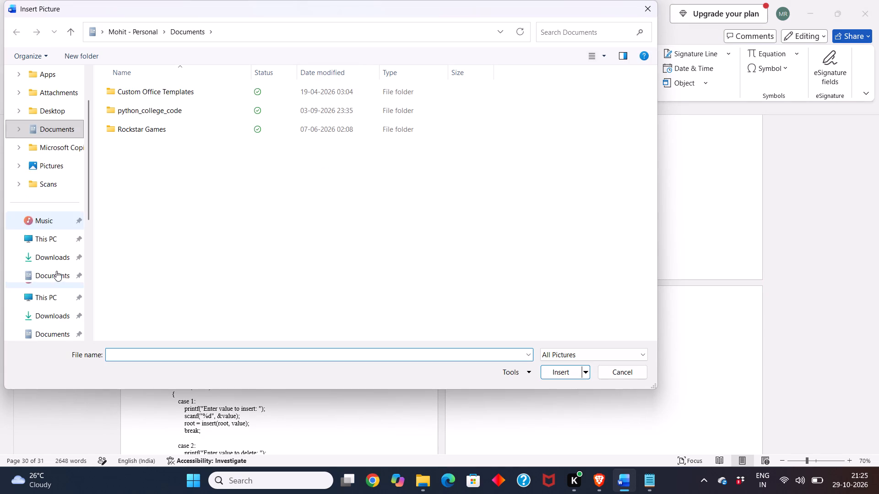
scroll(56, 271, up, 1)
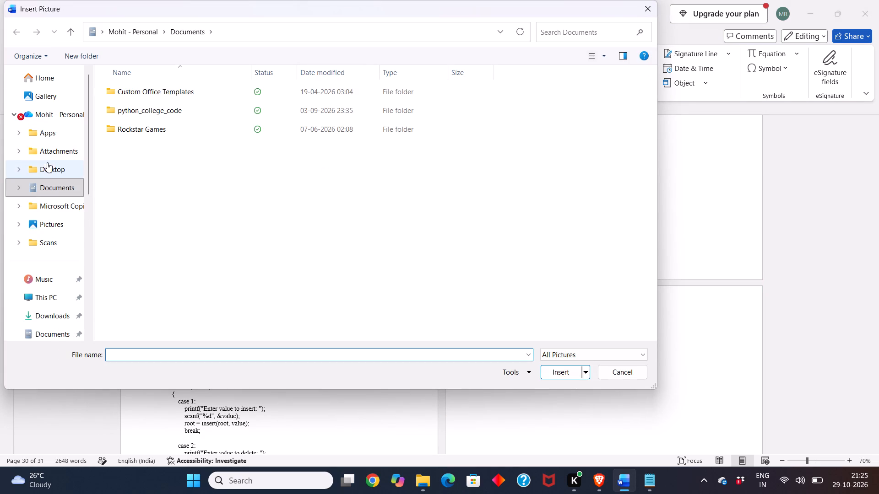
click(51, 224)
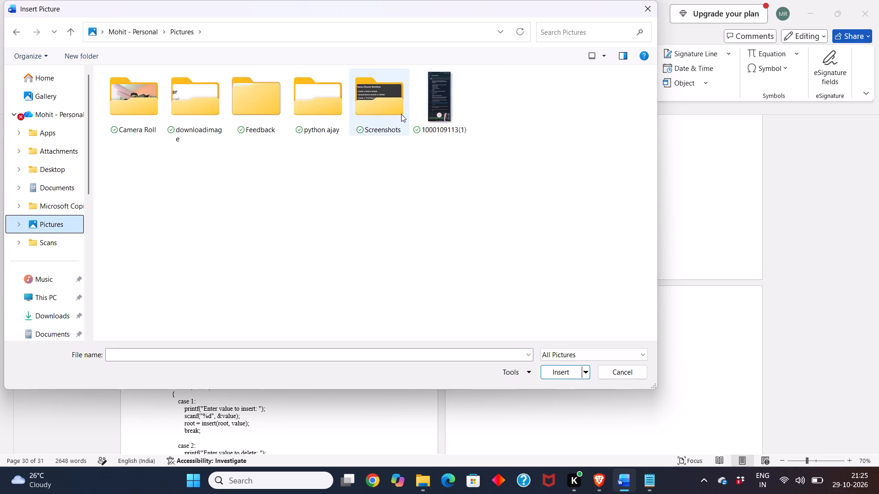
click(46, 318)
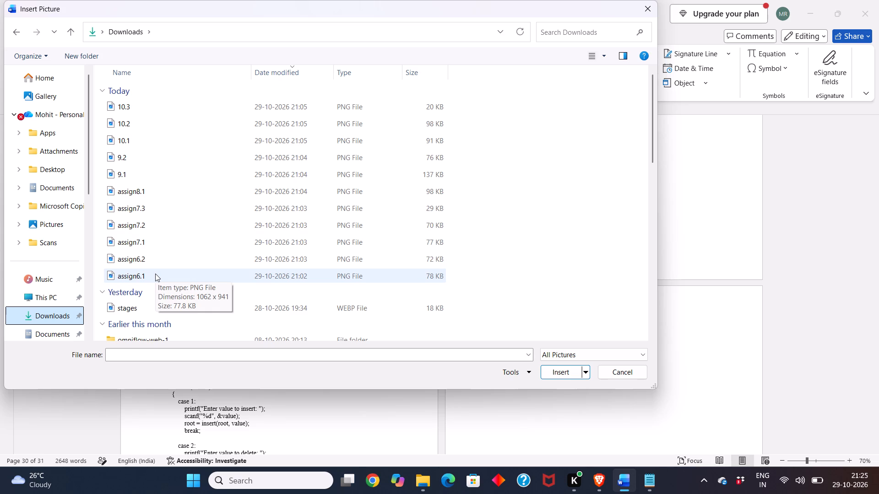
double_click(369, 279)
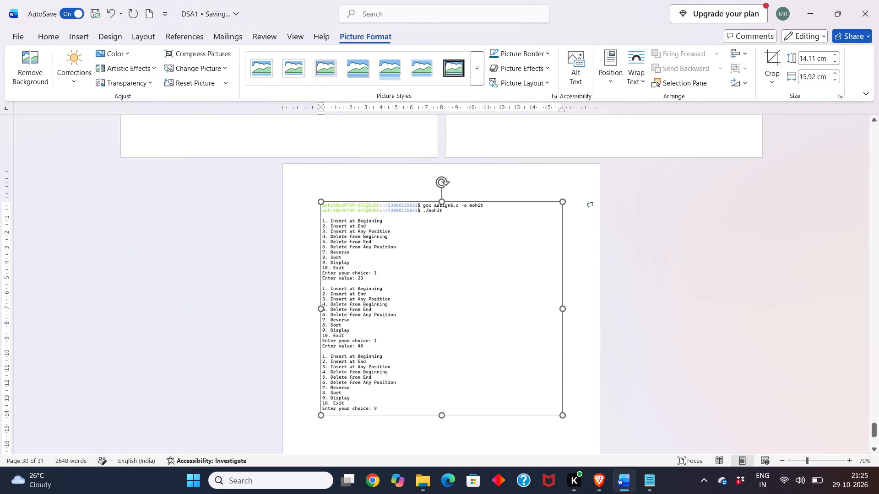
scroll(641, 205, up, 4)
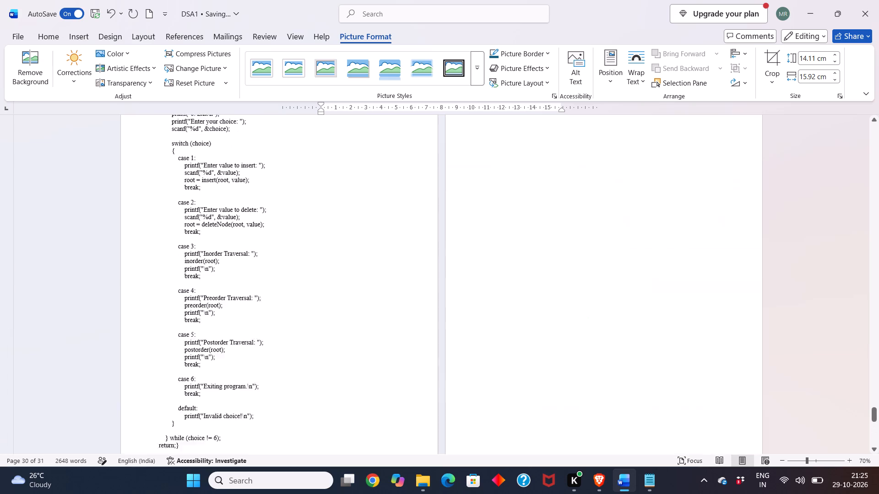
Set the assign6.1 picture's text wrapping to Top and Bottom and move it to the top of the blank page beside the 10.1 code's end.
scroll(626, 225, up, 1)
scroll(626, 225, down, 2)
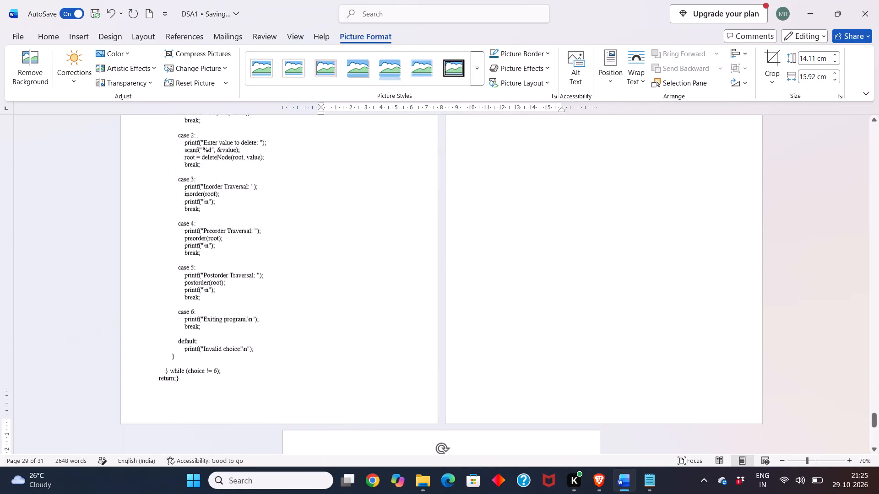
scroll(626, 225, down, 2)
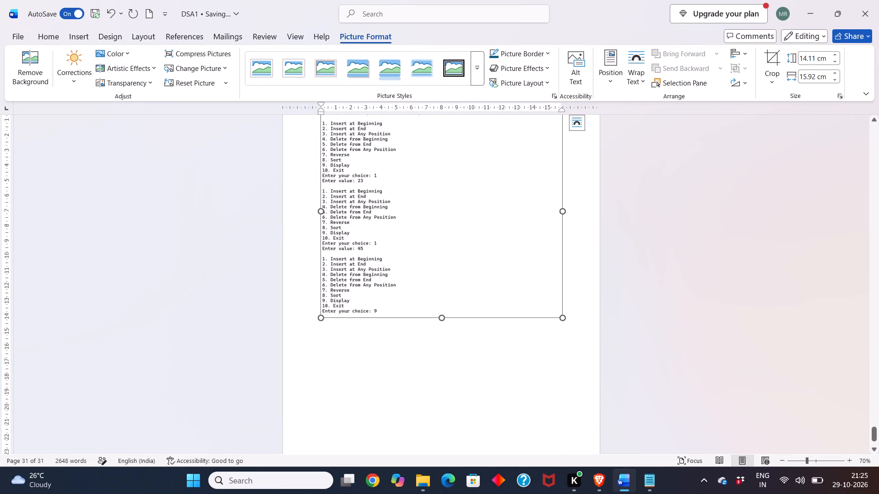
scroll(447, 213, up, 3)
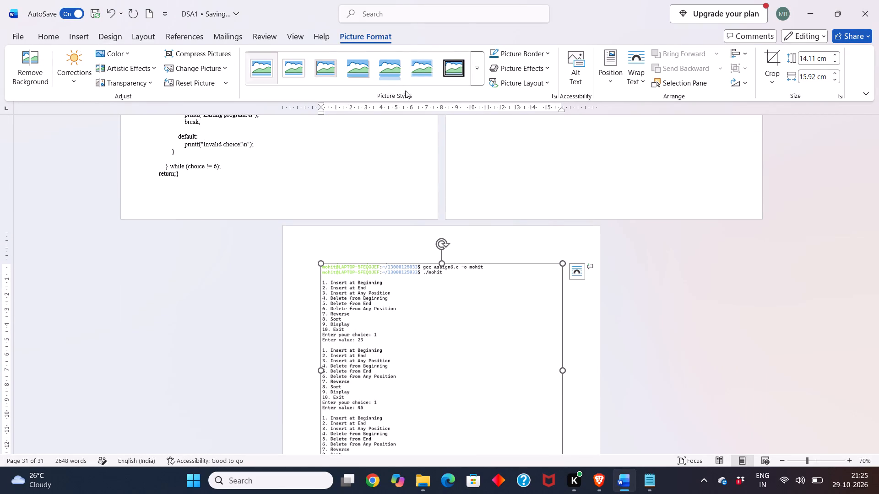
click(646, 81)
click(655, 157)
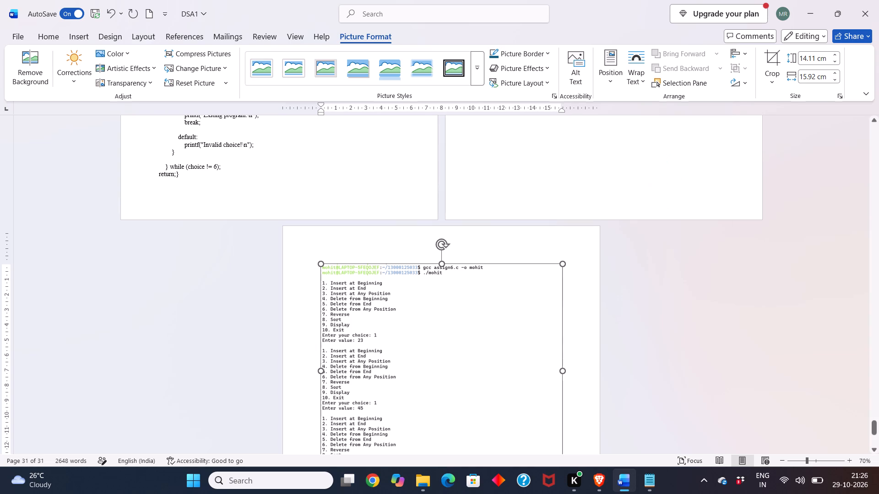
drag(482, 304, 583, 176)
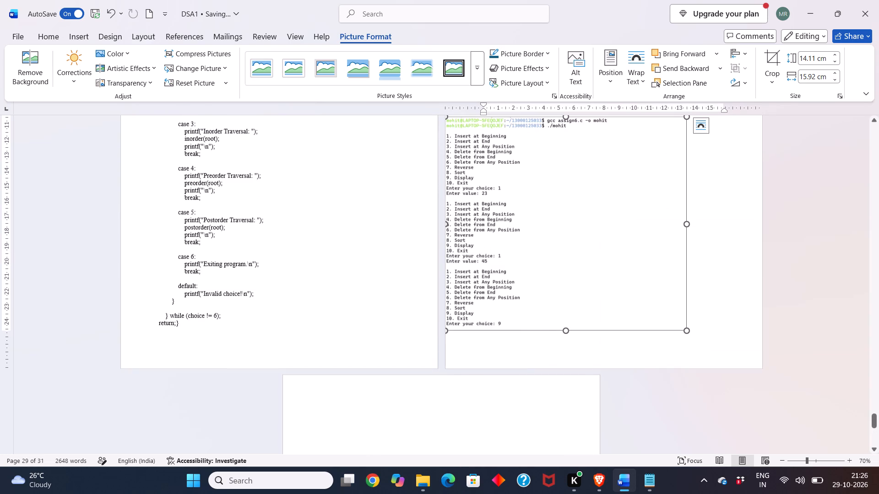
scroll(521, 387, up, 3)
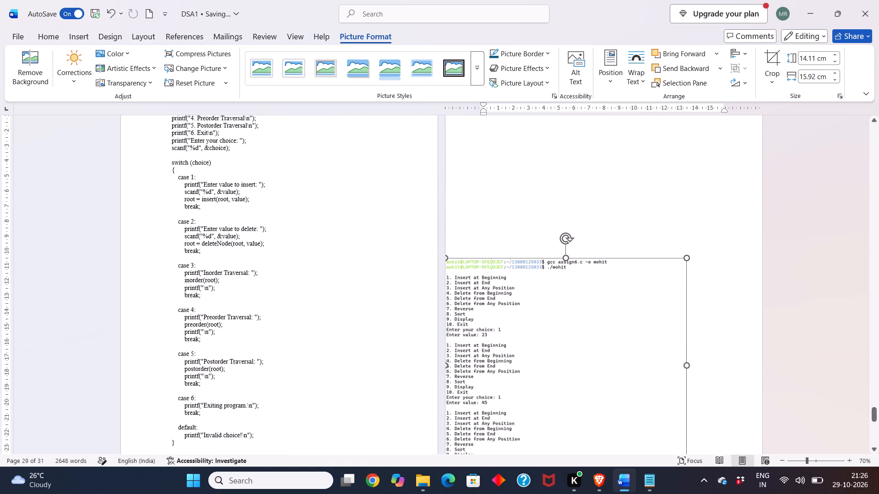
drag(521, 387, 541, 254)
scroll(541, 254, up, 1)
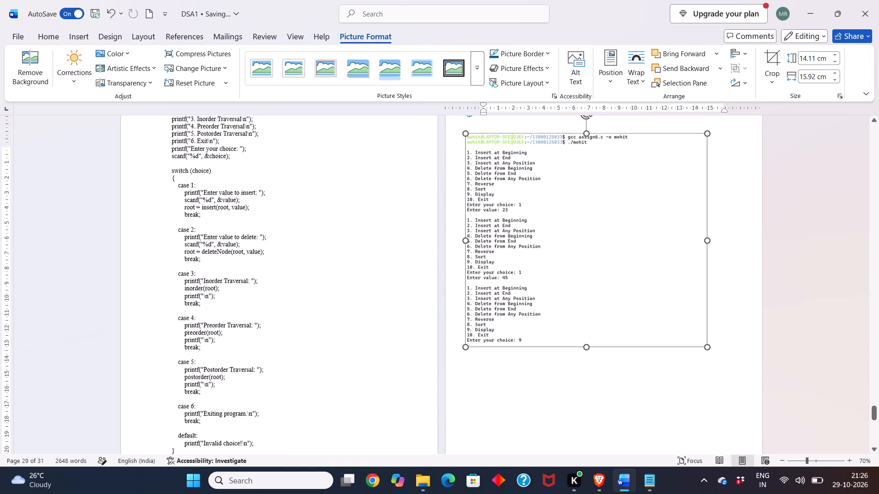
scroll(541, 254, up, 1)
drag(541, 254, 541, 173)
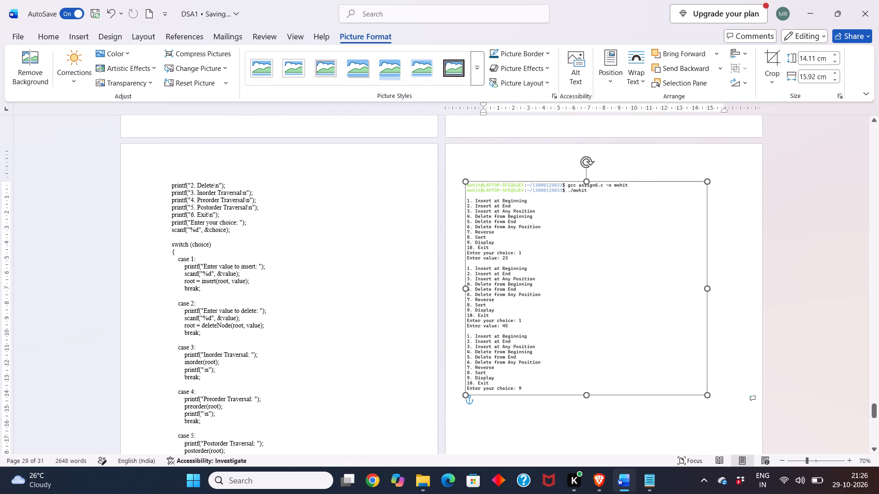
drag(541, 173, 542, 172)
Change the assign6.1 picture's text wrapping to Through and shift it slightly rightward so it sits near the page's horizontal centre.
click(630, 85)
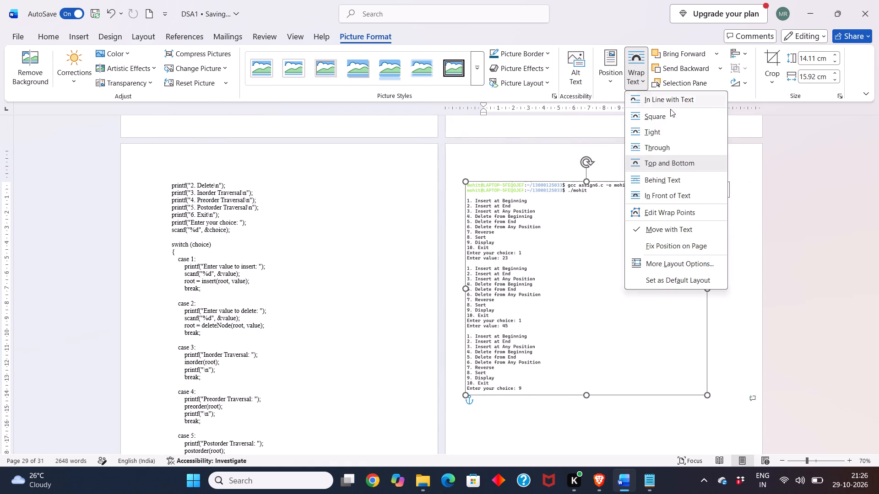
click(661, 145)
drag(588, 206, 589, 177)
drag(572, 224, 593, 192)
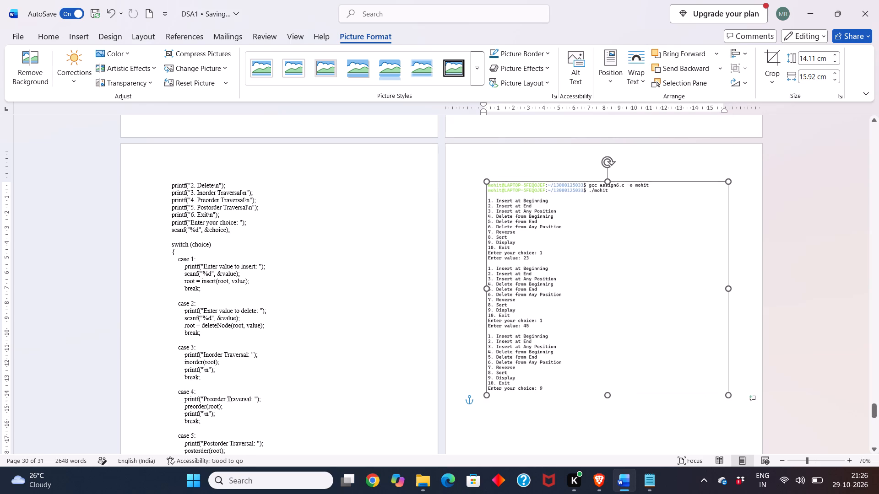
drag(593, 192, 584, 191)
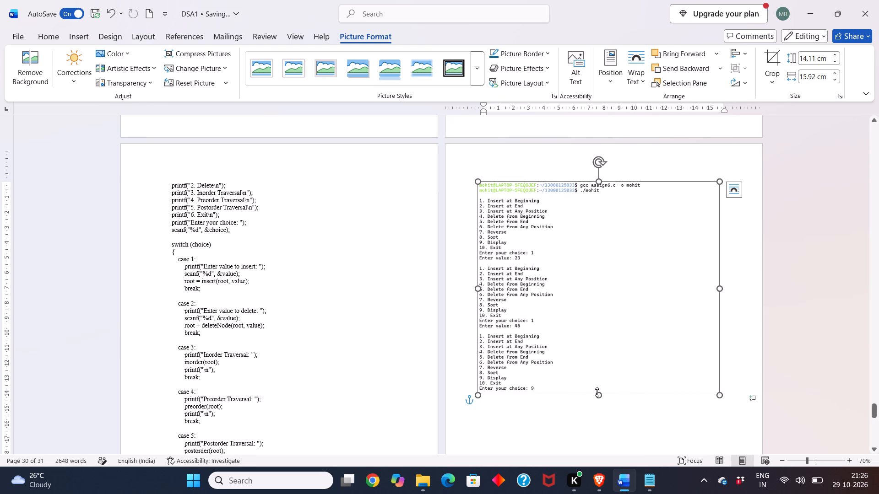
Shorten the assign6.1 picture from its bottom edge to a height of about 12.31 cm, keeping its width.
drag(597, 394, 595, 367)
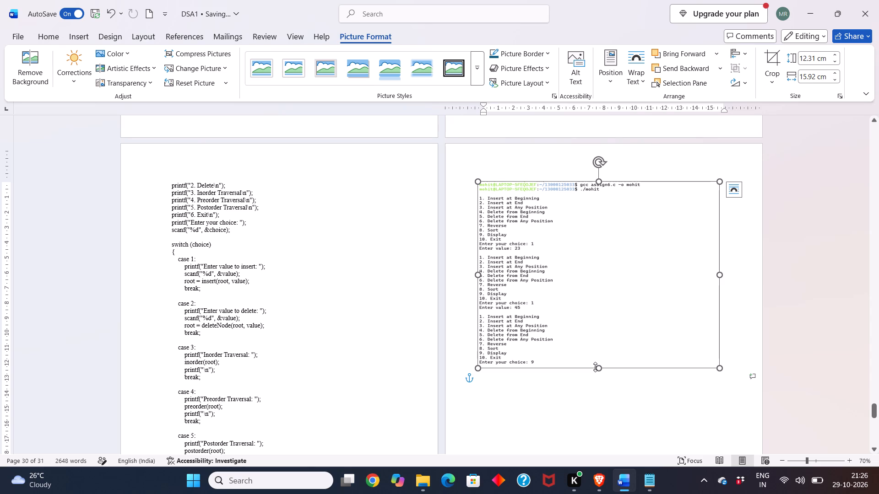
scroll(595, 367, down, 1)
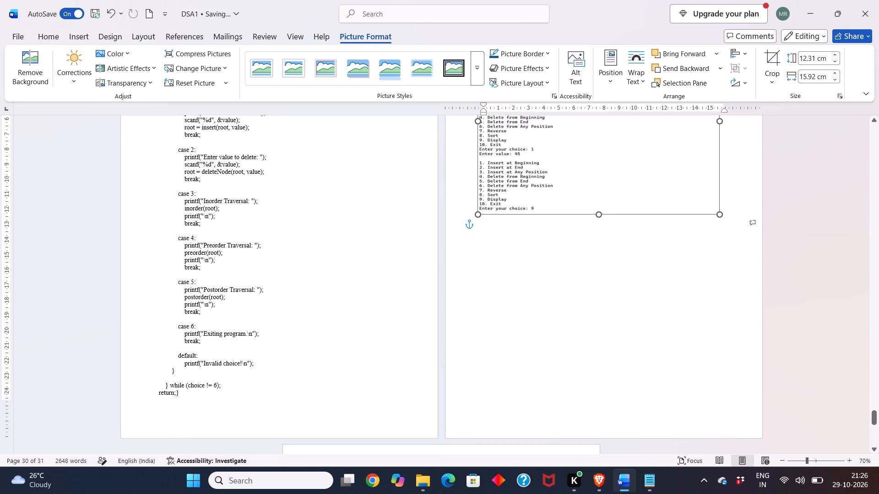
scroll(595, 367, down, 1)
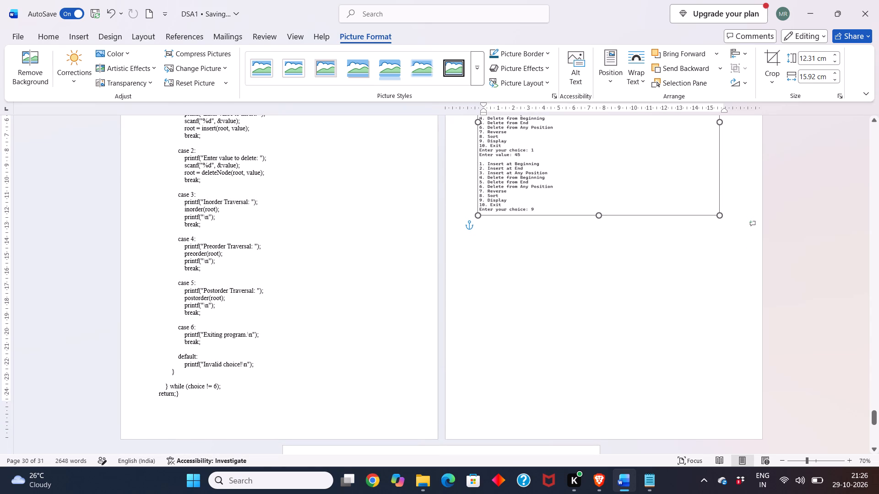
Insert the assign6.2 picture from Downloads after the assign6.1 picture.
click(549, 320)
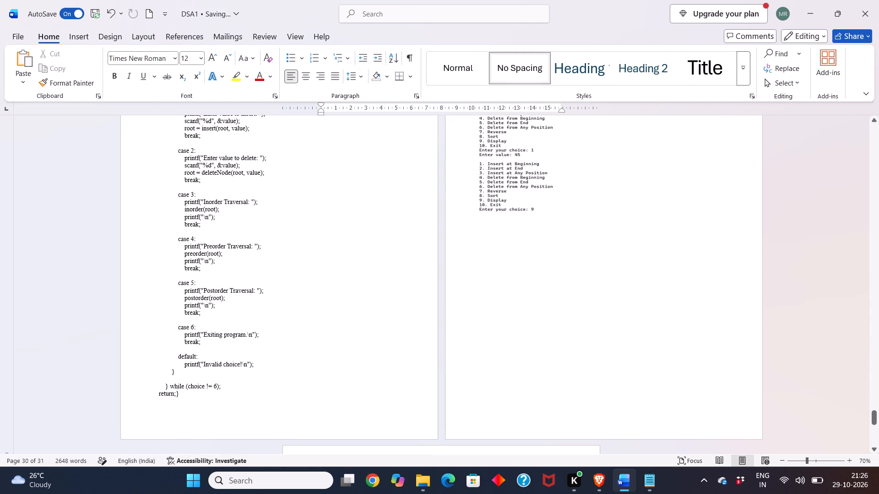
scroll(557, 268, up, 3)
click(557, 268)
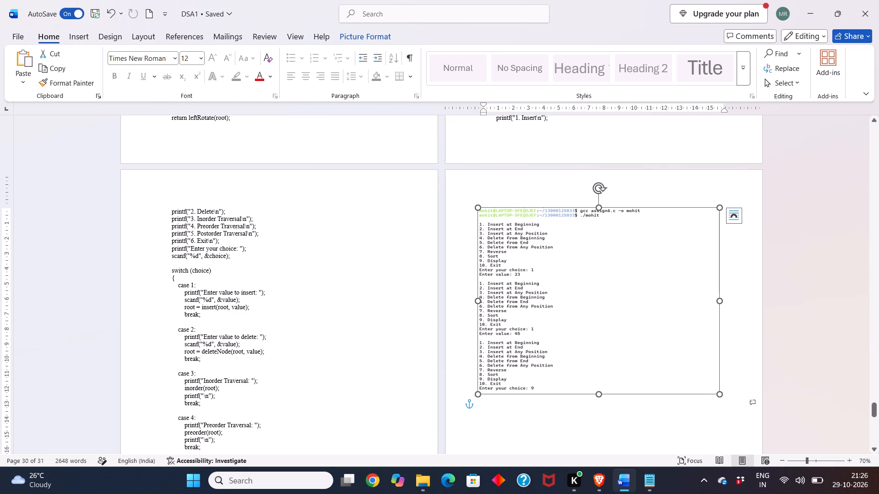
click(517, 446)
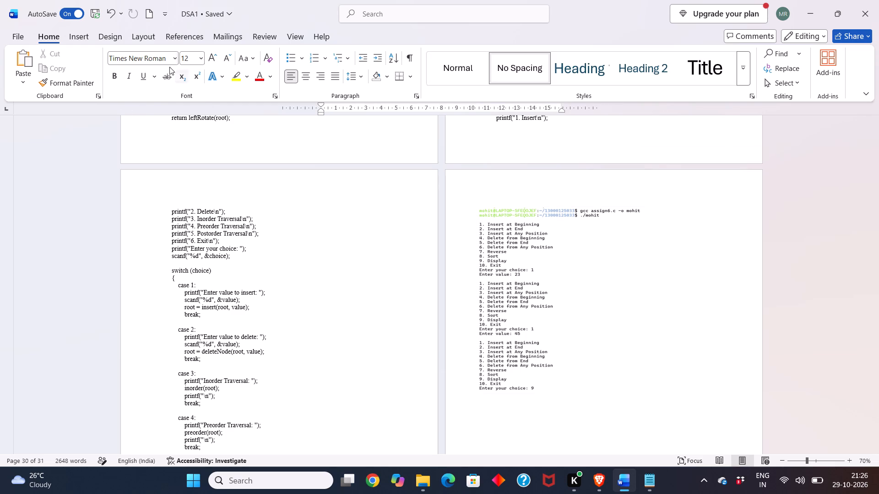
click(81, 29)
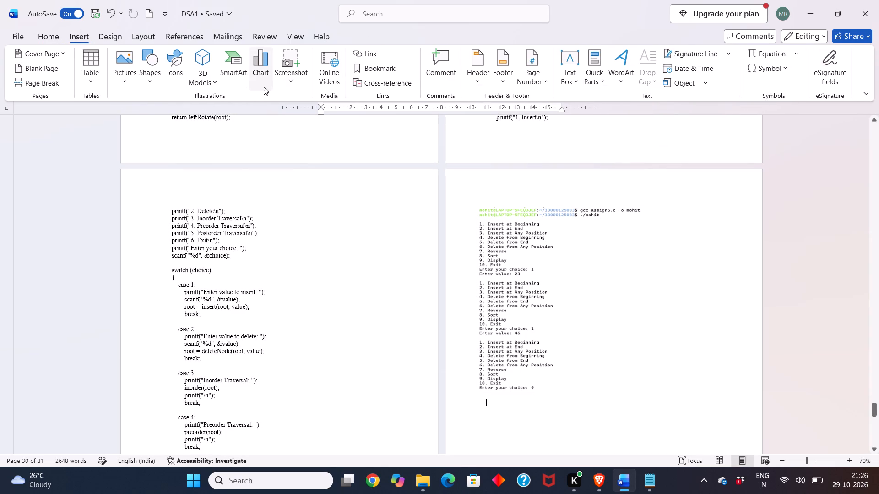
click(129, 89)
click(129, 89)
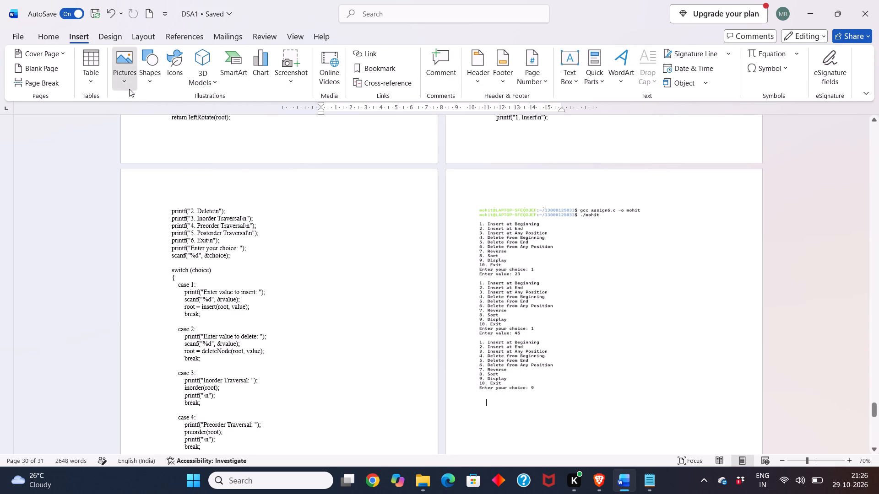
click(129, 89)
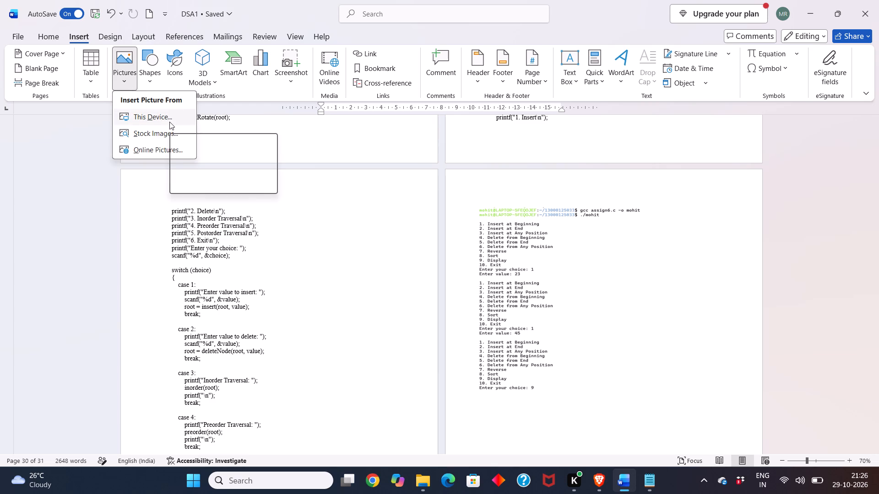
click(169, 122)
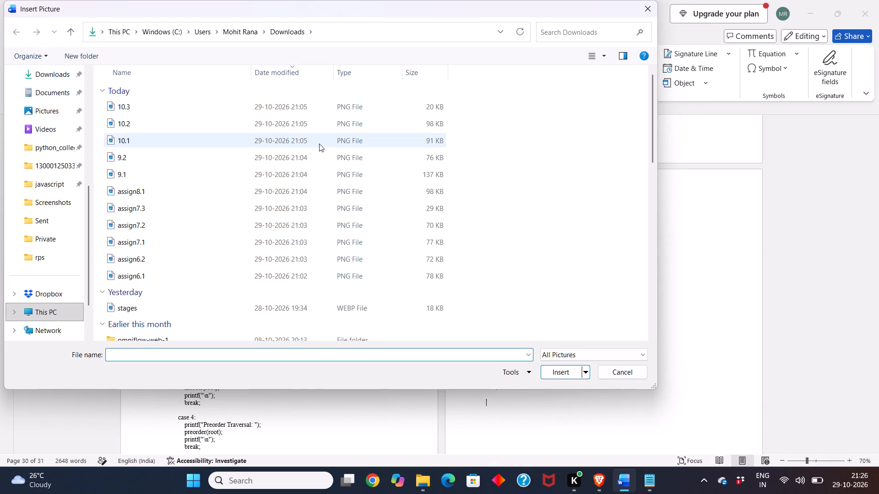
drag(319, 144, 287, 231)
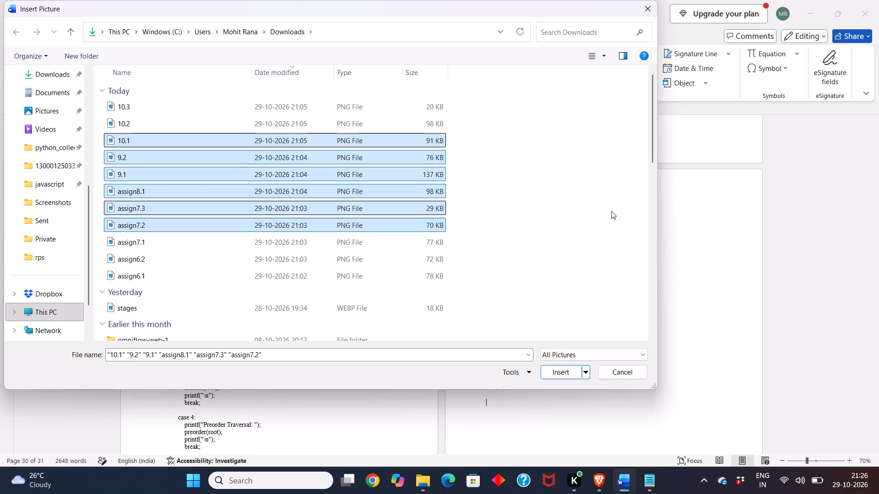
click(611, 211)
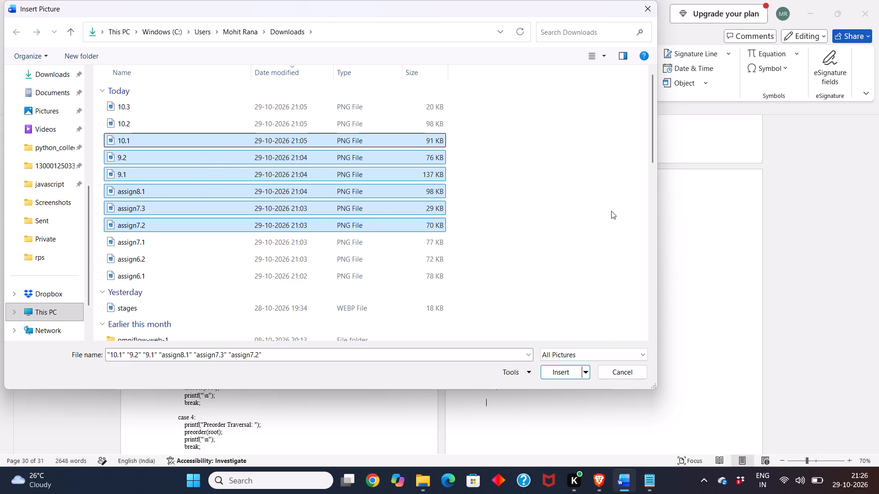
click(471, 239)
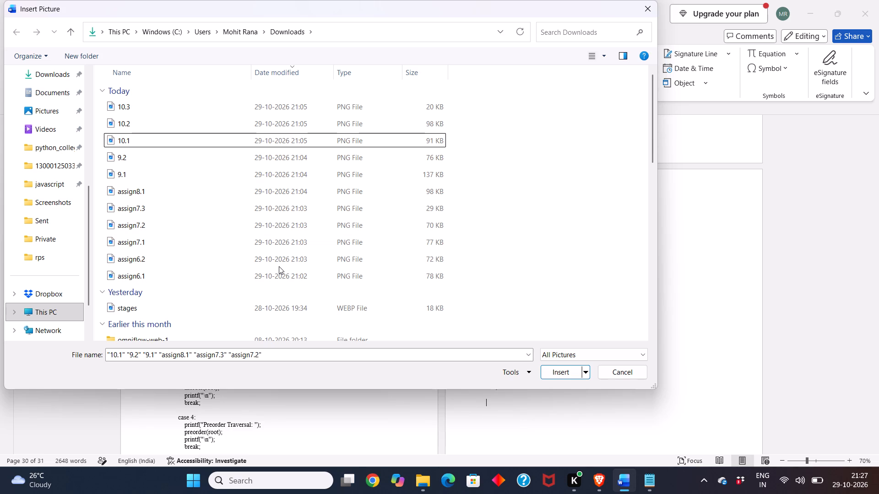
double_click(246, 263)
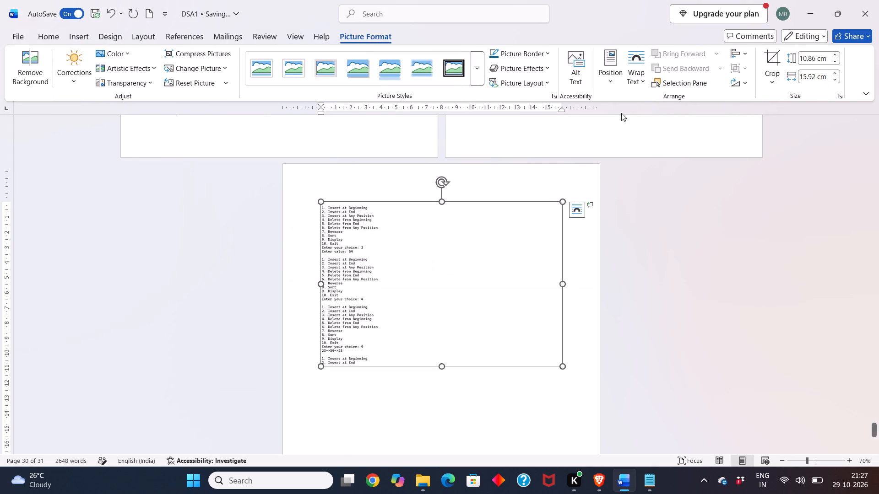
Set the assign6.2 picture's text wrapping to Through and move it directly below the assign6.1 picture on the same page.
click(639, 82)
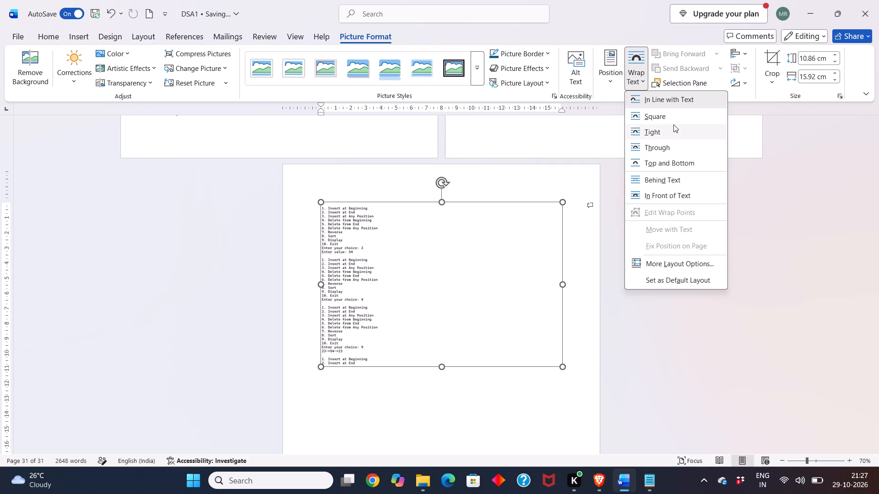
click(670, 147)
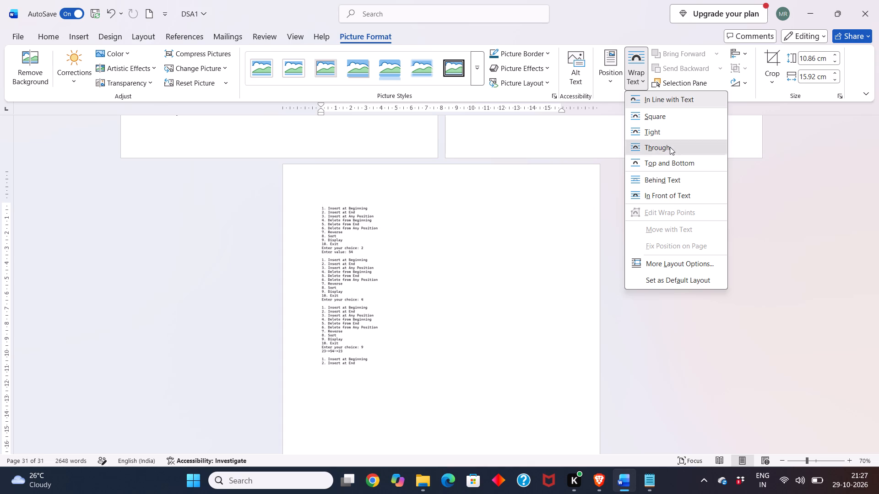
drag(458, 255, 570, 127)
scroll(496, 276, up, 1)
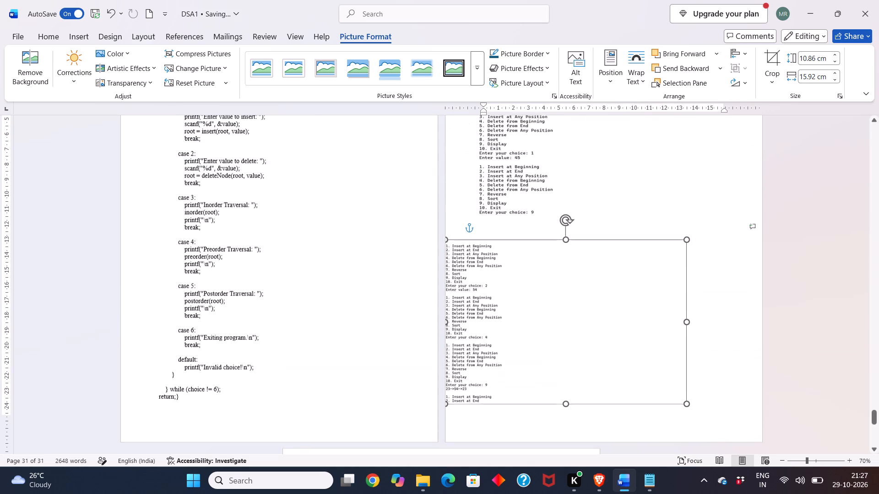
scroll(496, 276, up, 1)
drag(539, 279, 563, 262)
Stretch the assign6.2 picture to a height of about 12.07 cm and align its left edge with the assign6.1 picture above.
drag(588, 397, 593, 416)
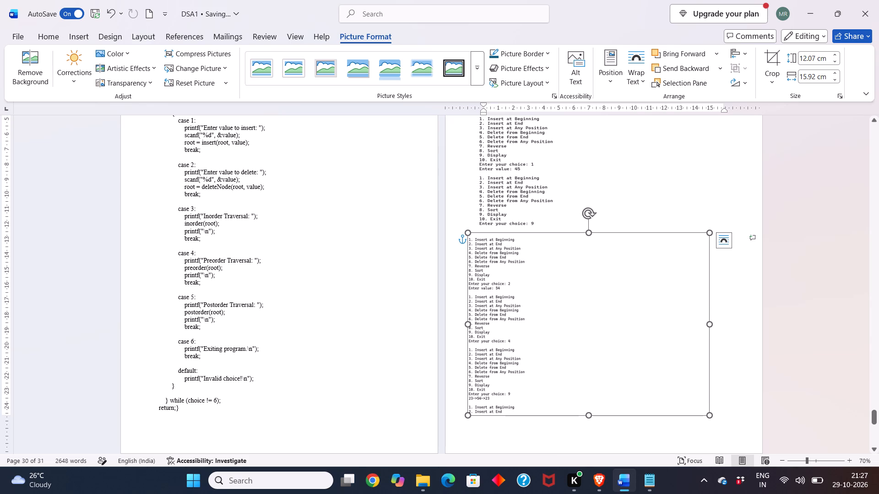
drag(581, 352, 588, 347)
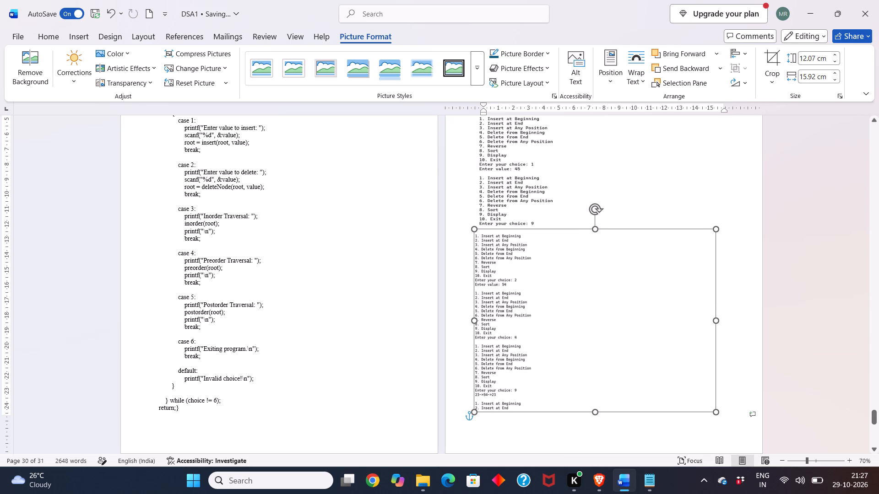
drag(588, 347, 592, 347)
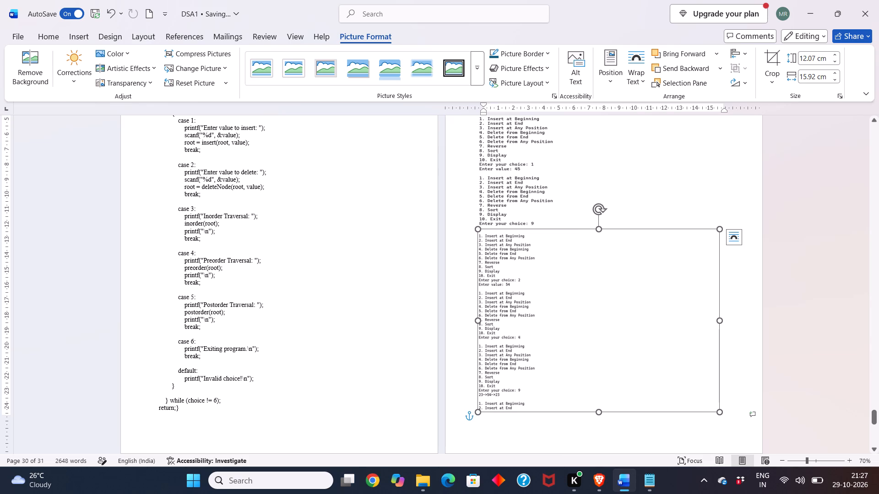
click(456, 365)
click(391, 424)
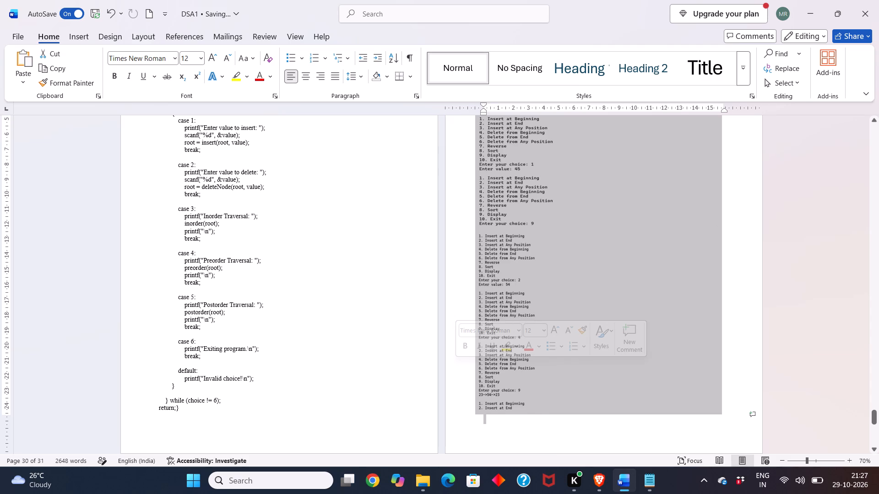
scroll(569, 316, up, 2)
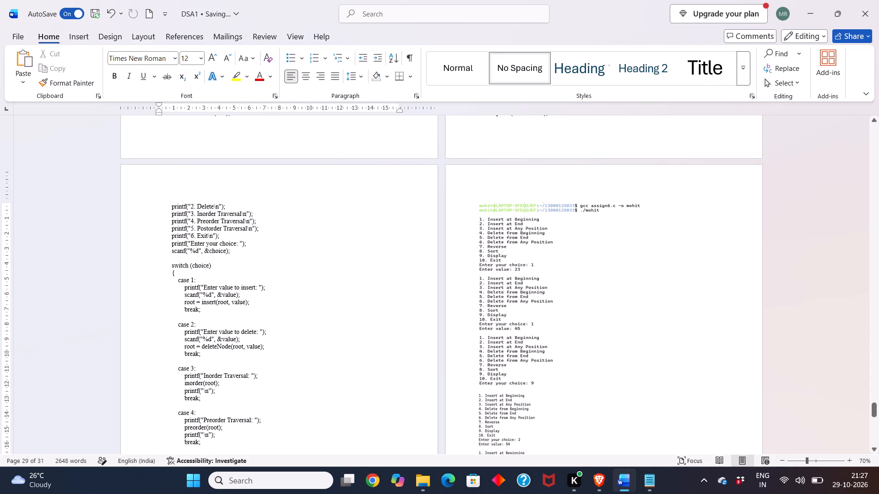
scroll(569, 316, down, 2)
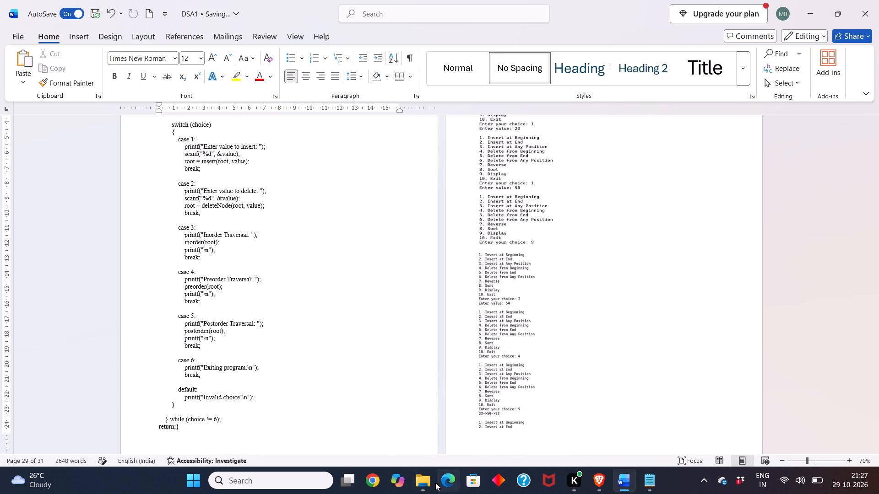
Switch to File Explorer and look through the Downloads folder and the Gallery for the remaining assignment files.
click(432, 481)
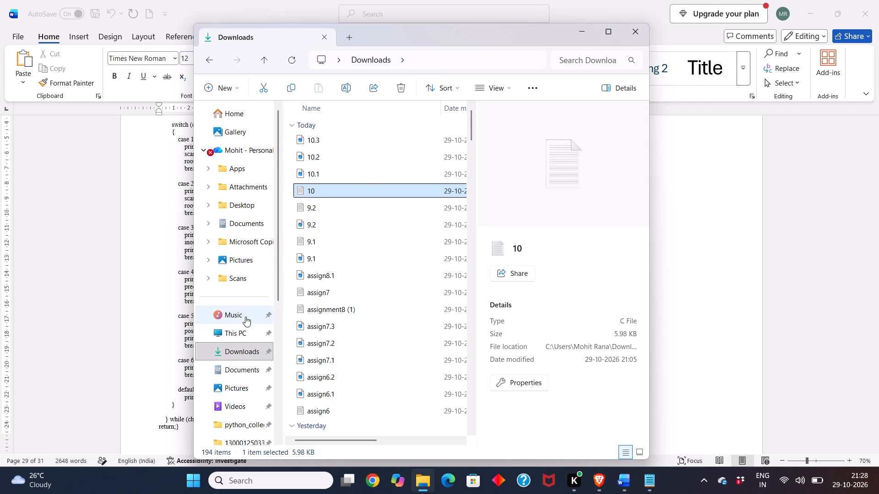
click(241, 354)
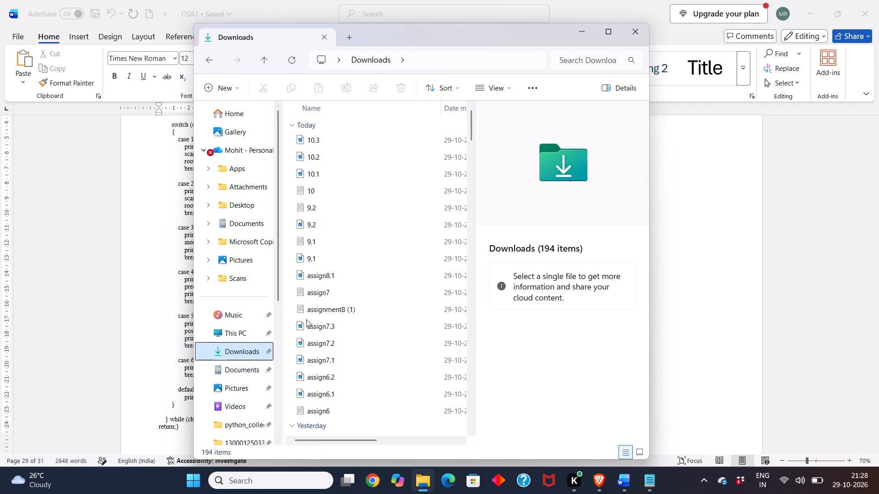
click(244, 356)
click(242, 367)
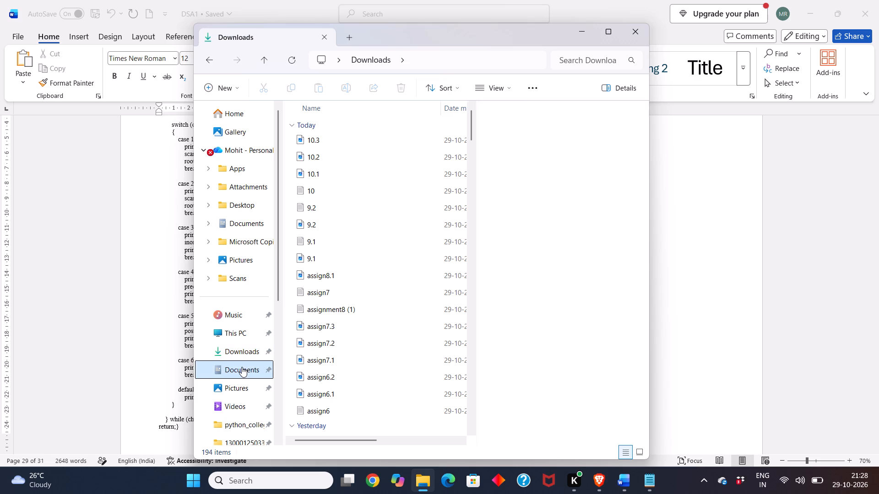
click(248, 349)
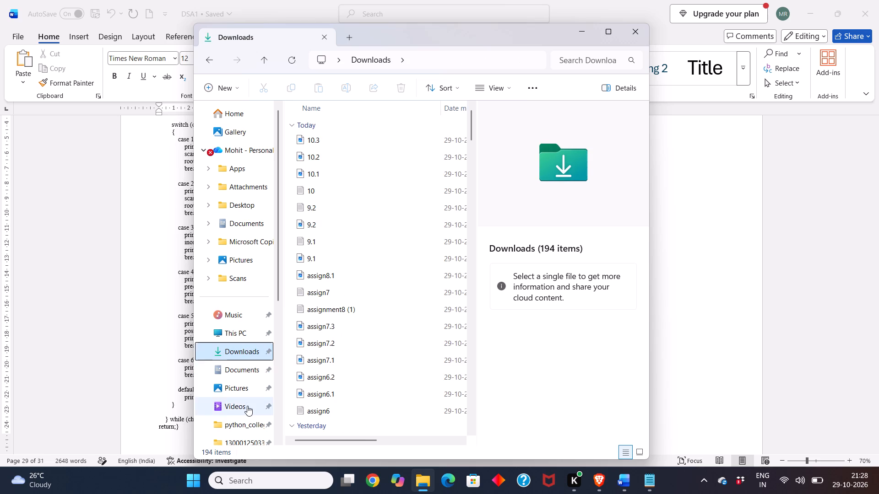
scroll(247, 406, down, 1)
scroll(247, 406, up, 2)
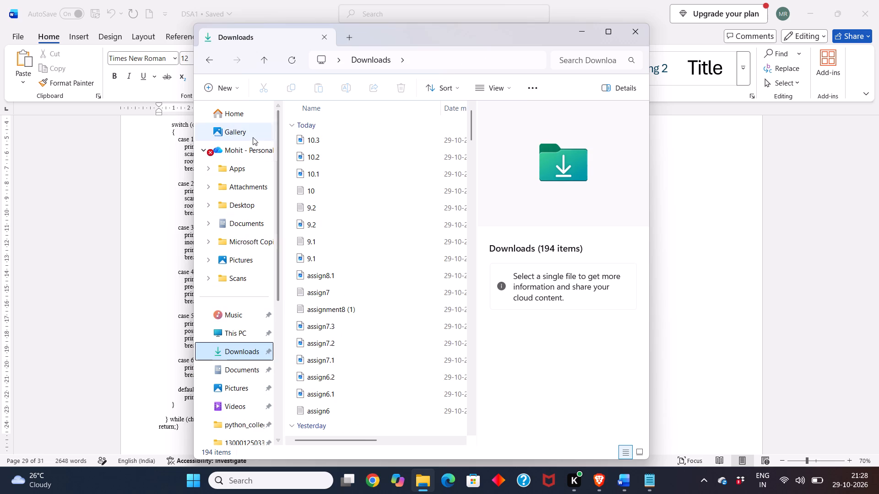
click(254, 353)
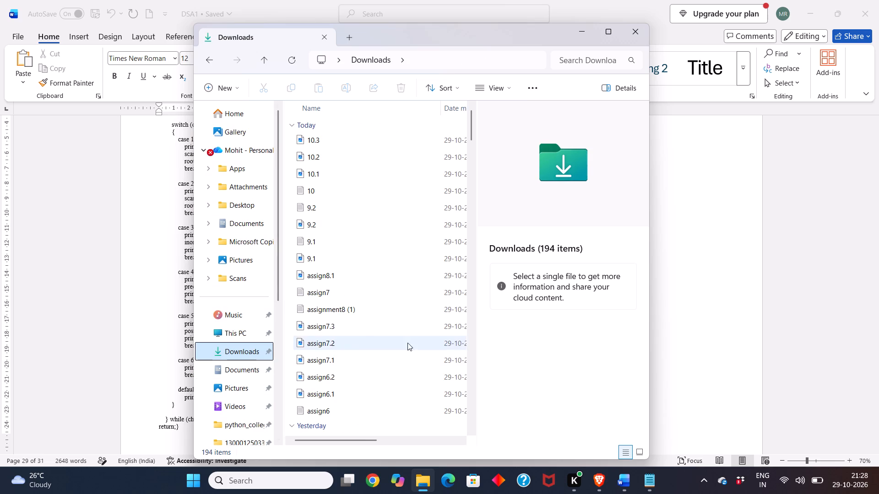
scroll(365, 333, down, 2)
scroll(365, 333, up, 1)
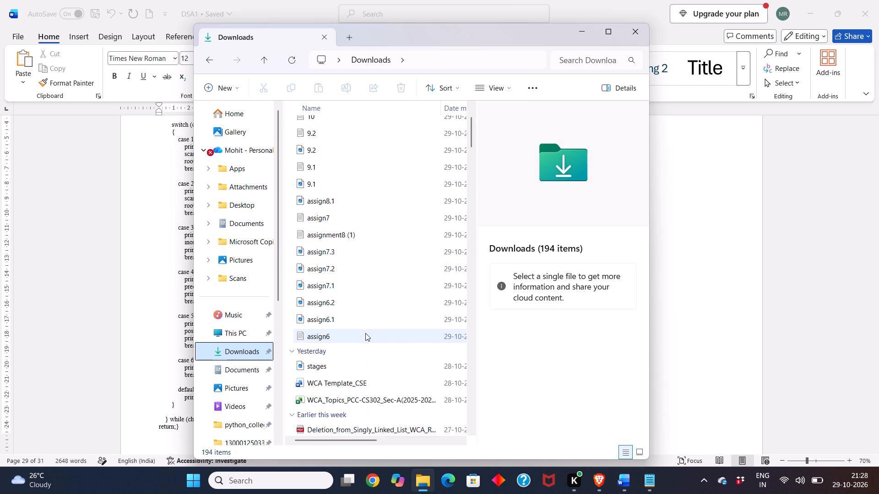
scroll(365, 333, up, 1)
click(217, 125)
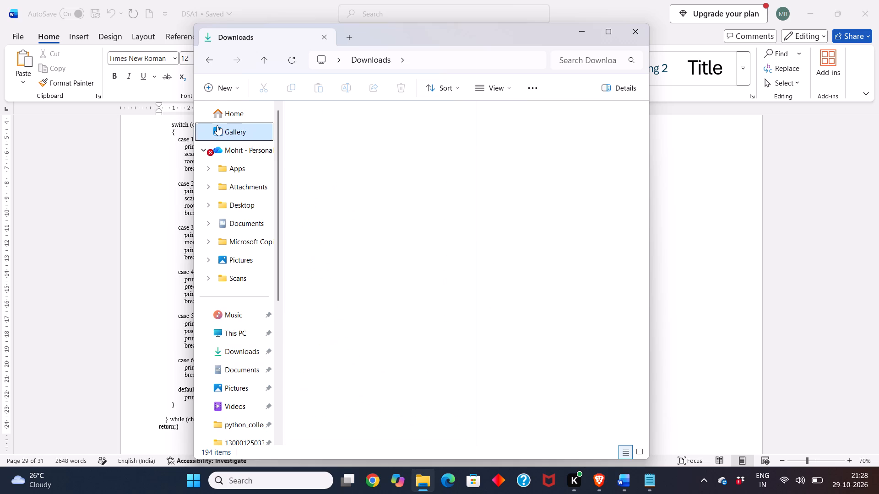
click(254, 362)
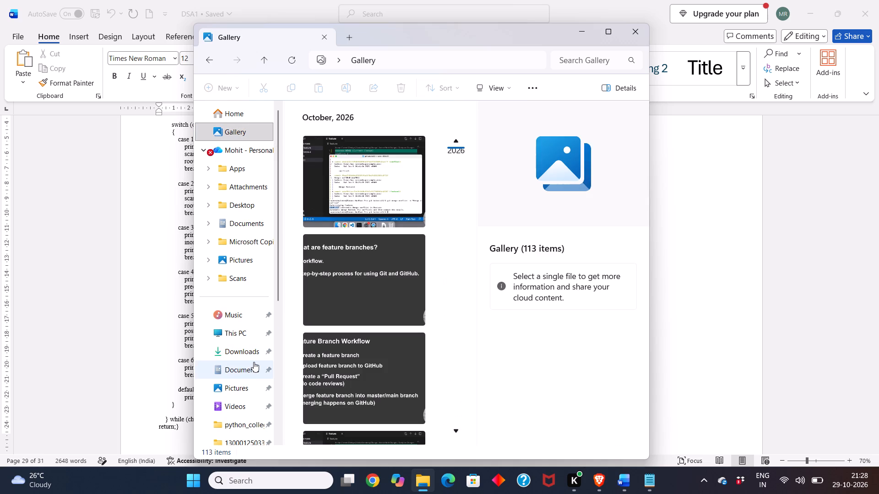
click(259, 345)
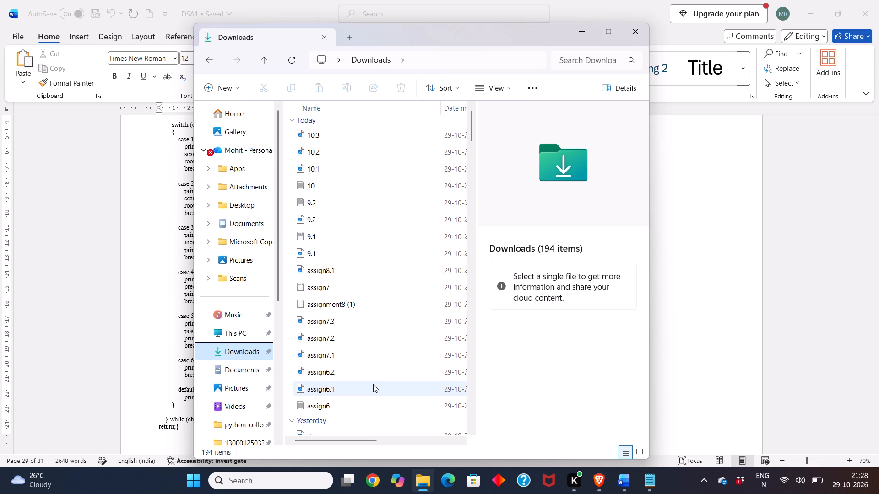
Return to the Word document and insert the assign7.1 picture from Downloads on the blank page after the assign6 pictures.
click(878, 338)
scroll(764, 349, down, 2)
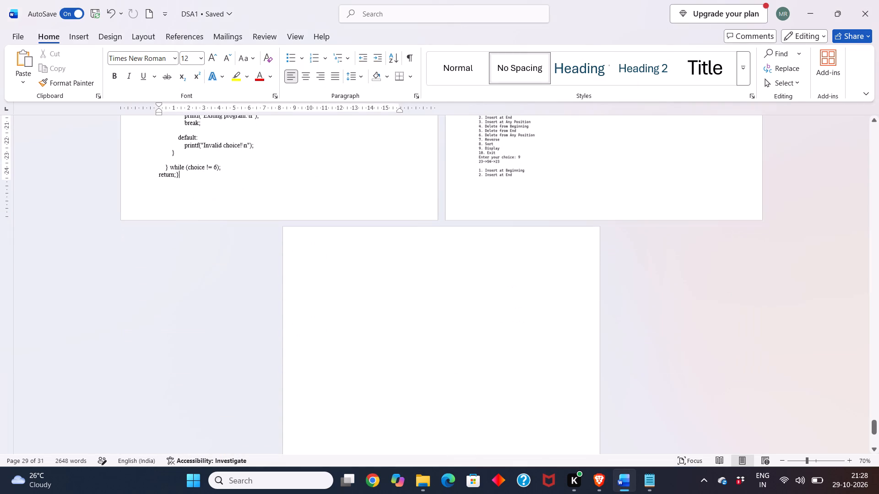
click(456, 287)
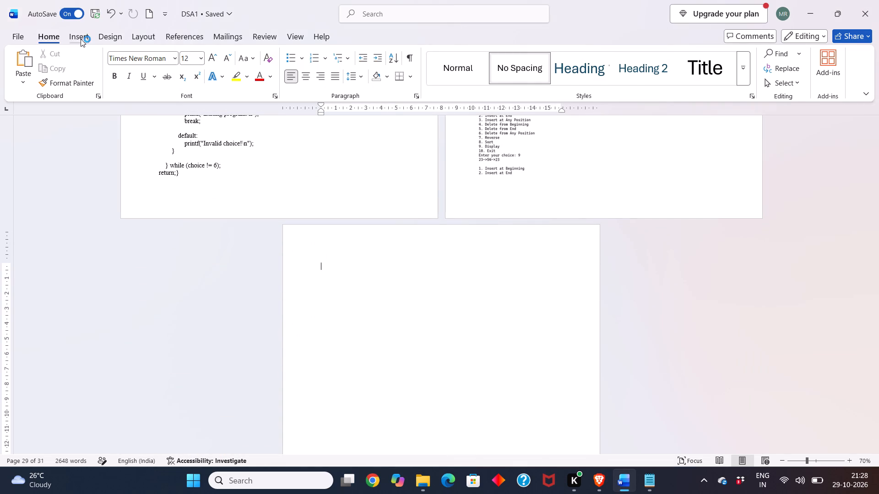
click(81, 39)
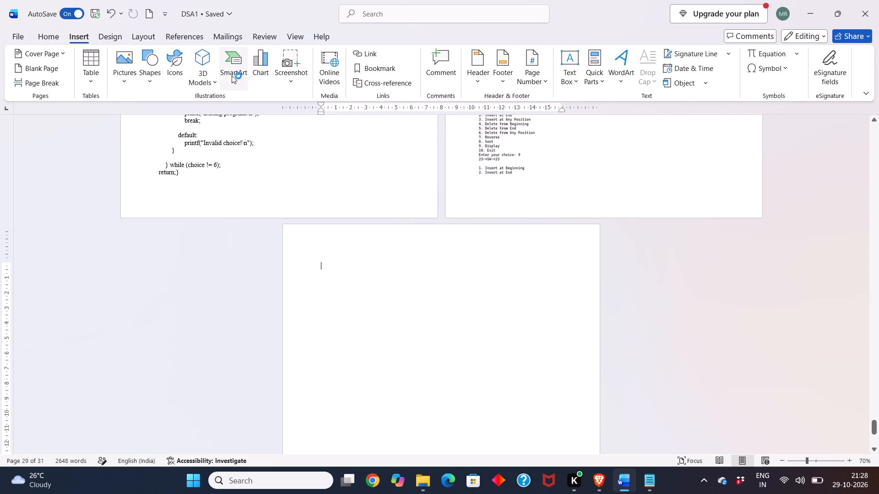
click(131, 86)
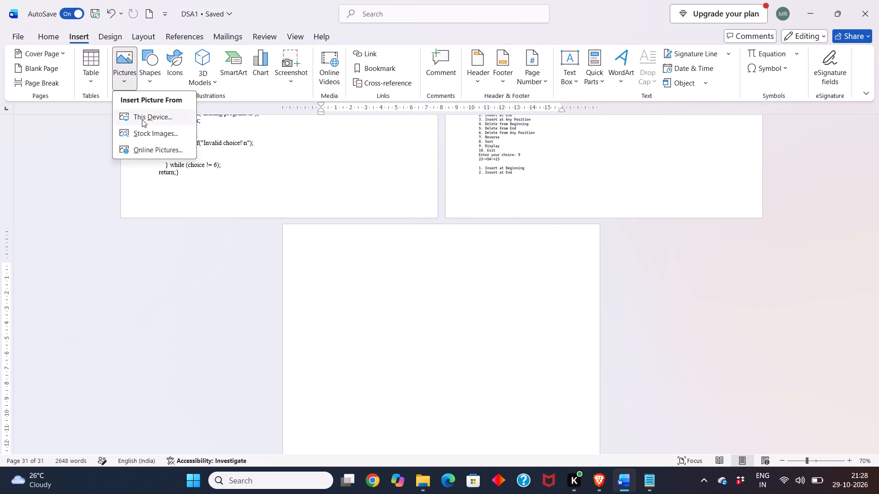
click(142, 119)
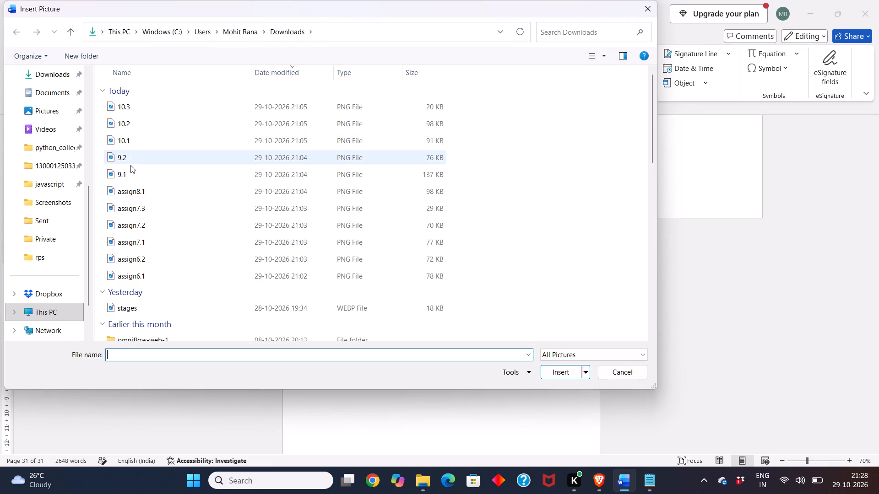
click(162, 248)
double_click(162, 248)
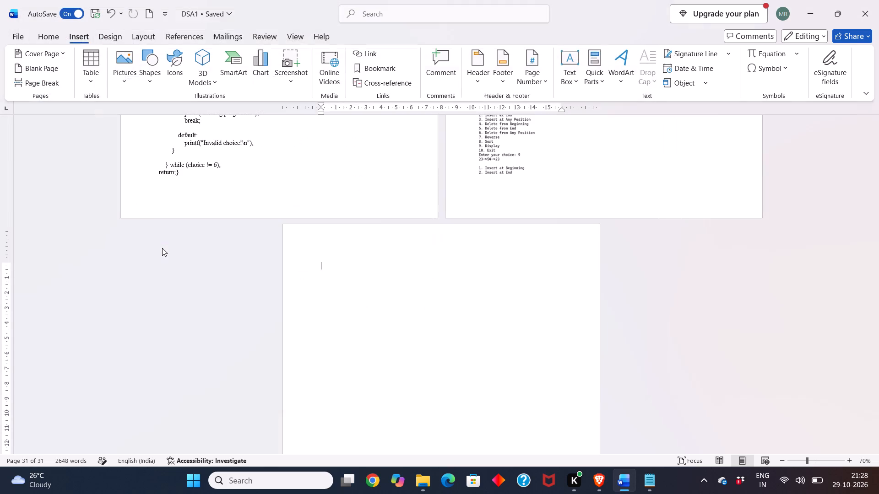
Set the assign7.1 picture's text wrapping to Through and move it slightly left of the page's text margin.
drag(447, 365, 437, 332)
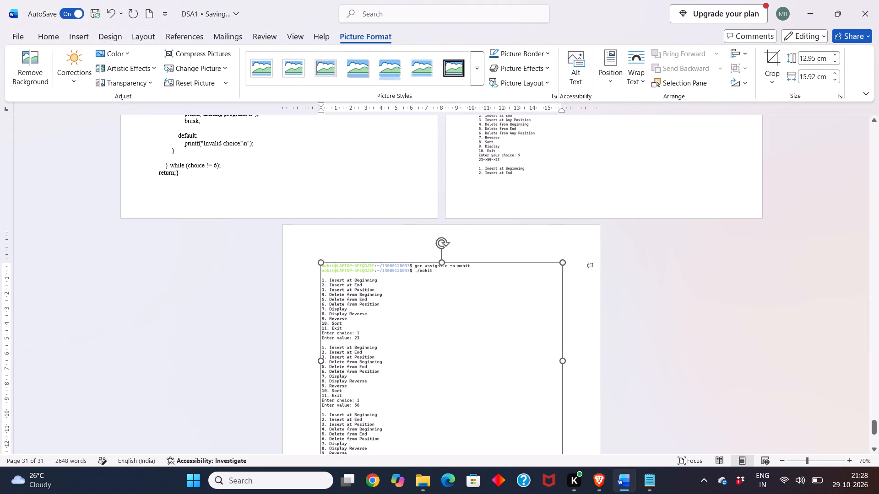
click(638, 76)
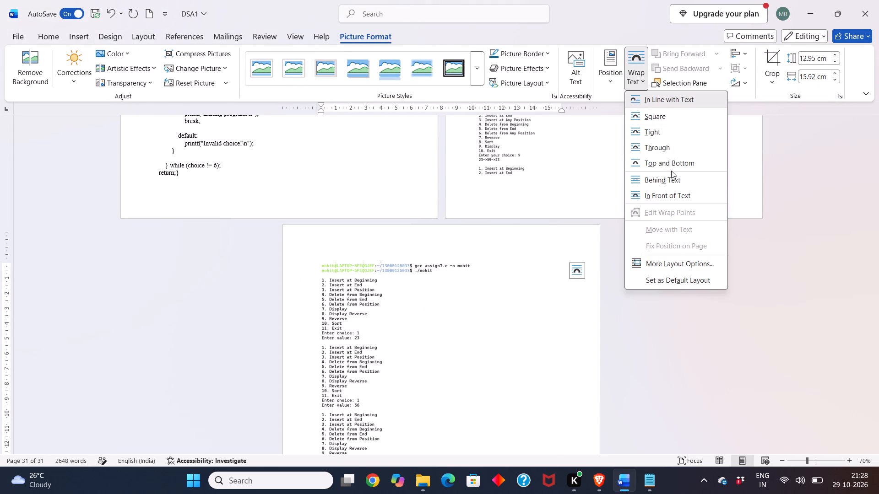
click(677, 153)
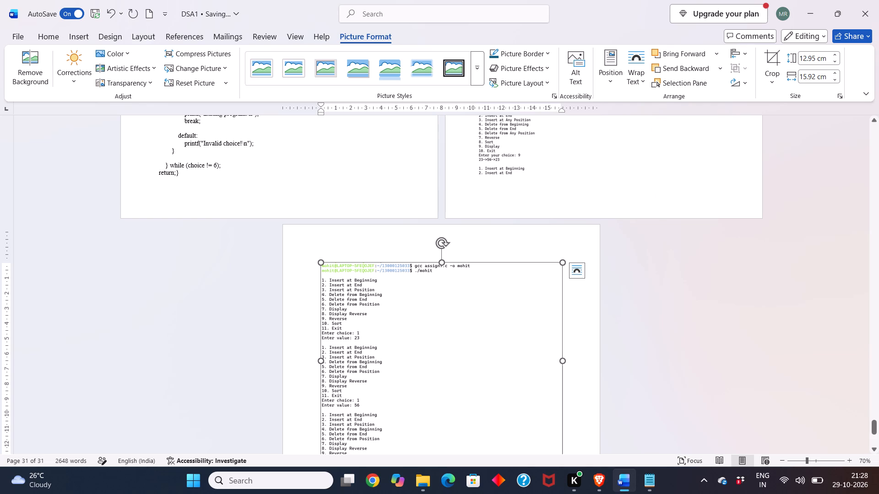
drag(494, 308, 488, 276)
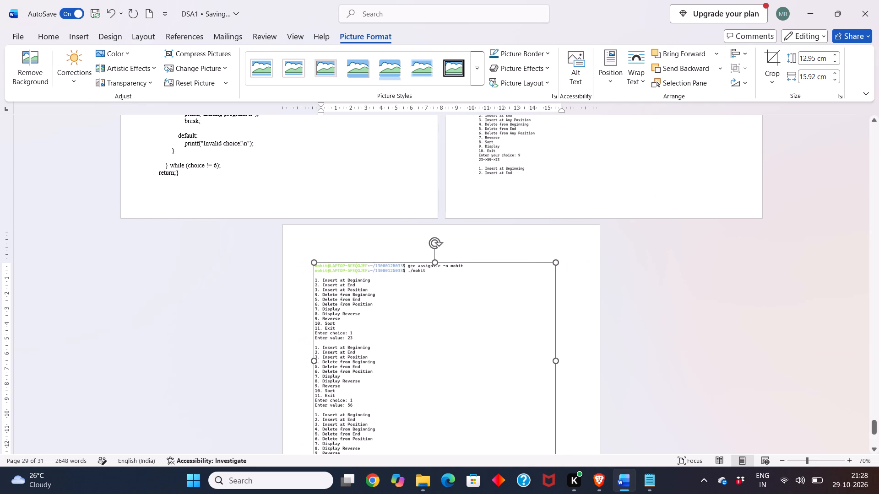
Insert the assign7.2 picture from Downloads after the assign7.1 picture.
scroll(488, 276, down, 4)
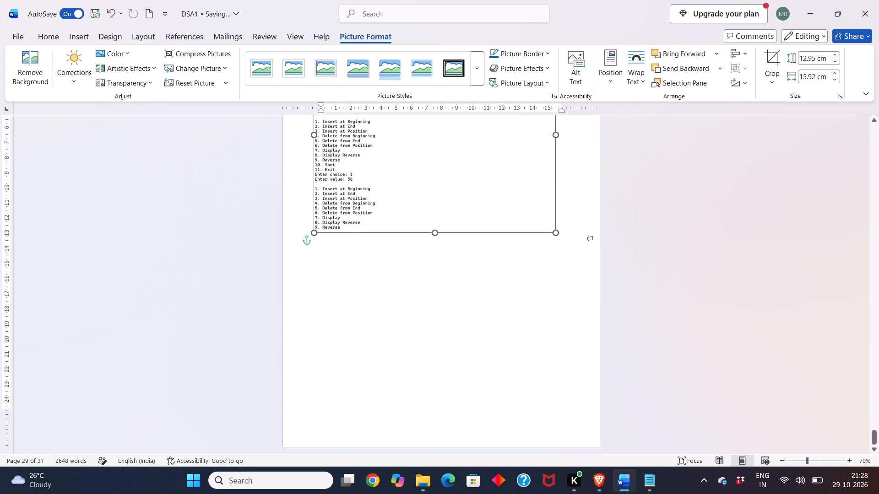
click(81, 34)
click(130, 73)
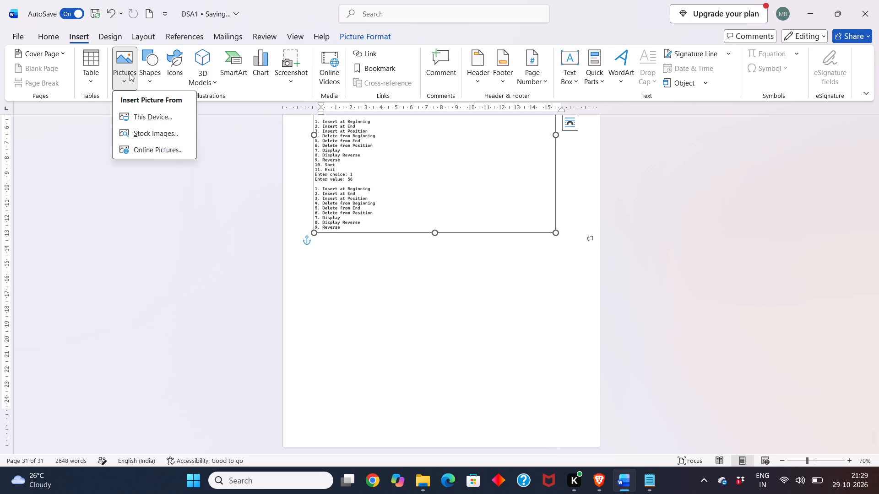
click(146, 113)
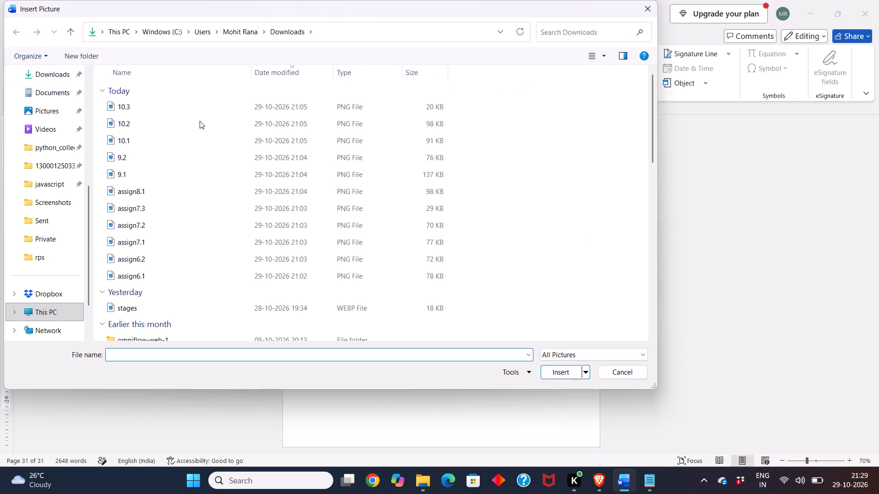
click(182, 226)
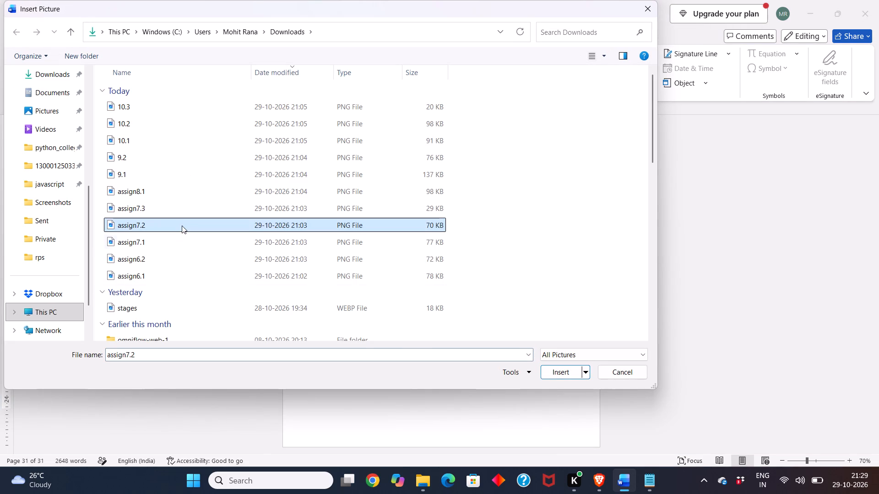
click(551, 370)
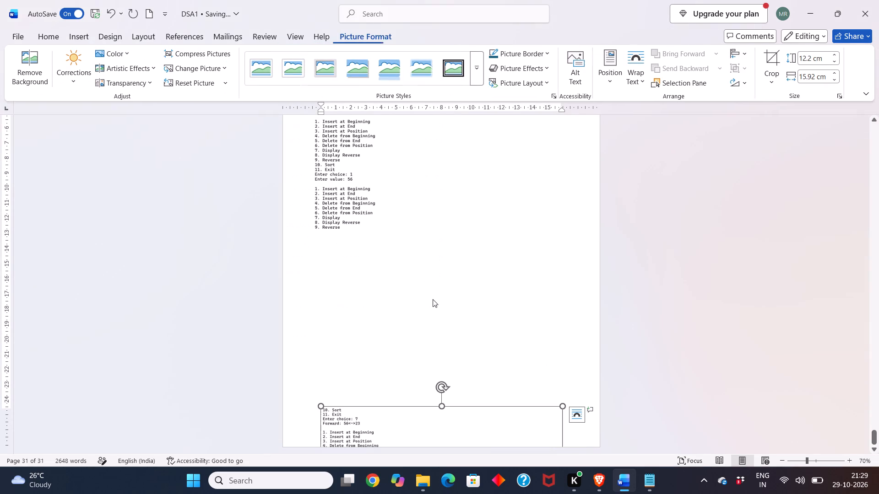
Set the assign7.2 picture's text wrapping to Through and shift it left, beneath the assign7.1 picture on the same page.
click(637, 84)
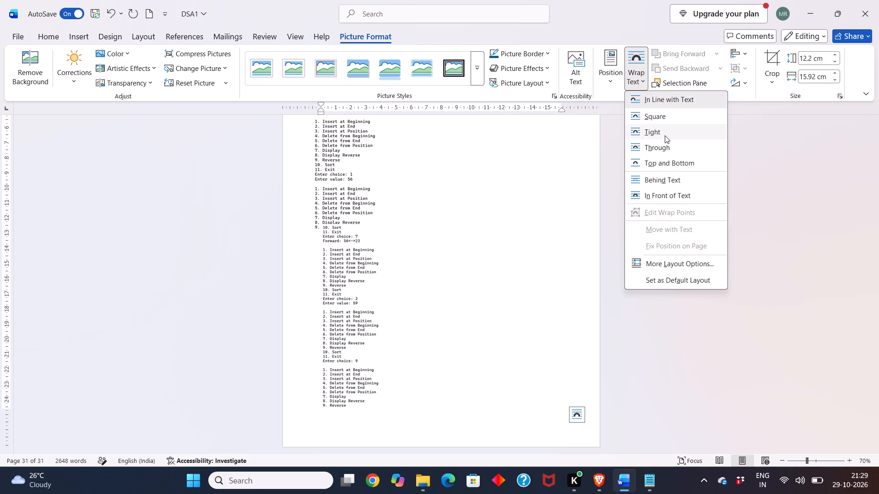
click(665, 142)
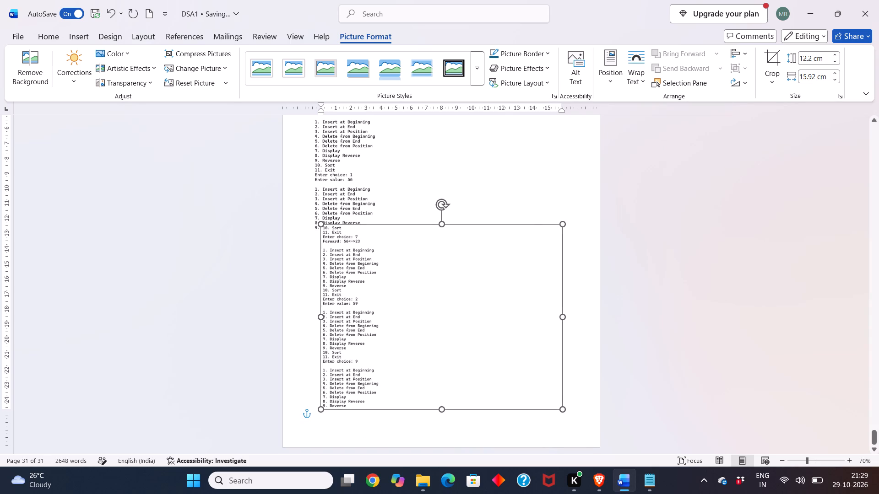
drag(459, 279, 446, 329)
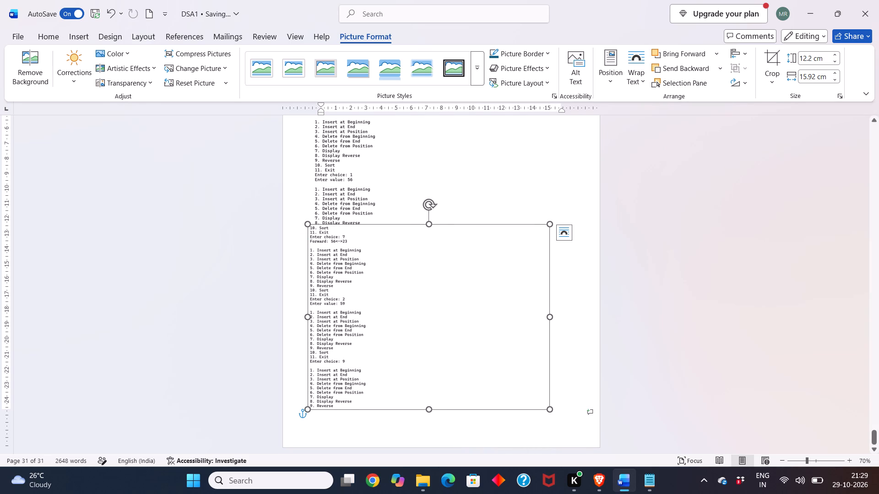
Shorten the assign7.2 picture from its top edge to a height of about 11.48 cm and align it directly below the assign7.1 picture.
drag(429, 225, 431, 248)
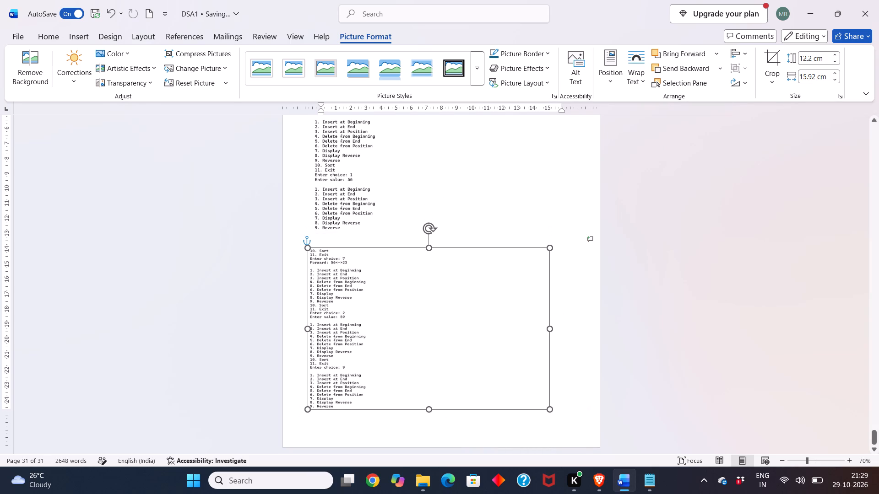
drag(431, 248, 435, 236)
click(395, 256)
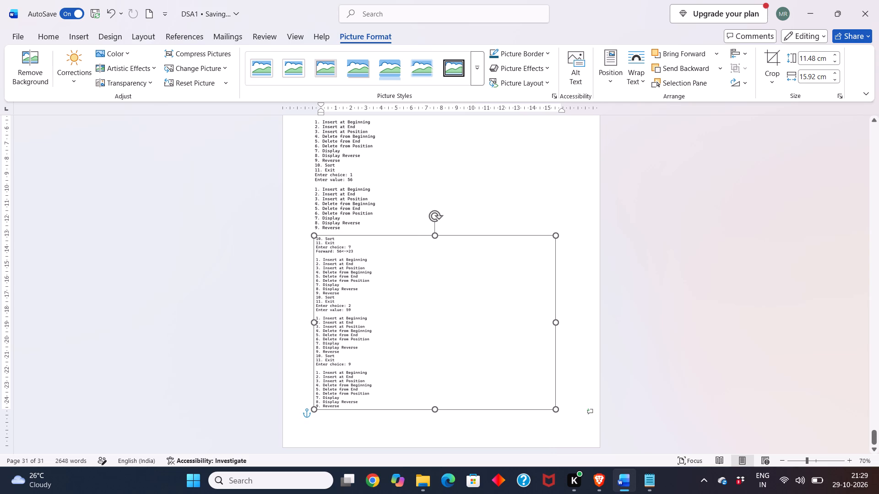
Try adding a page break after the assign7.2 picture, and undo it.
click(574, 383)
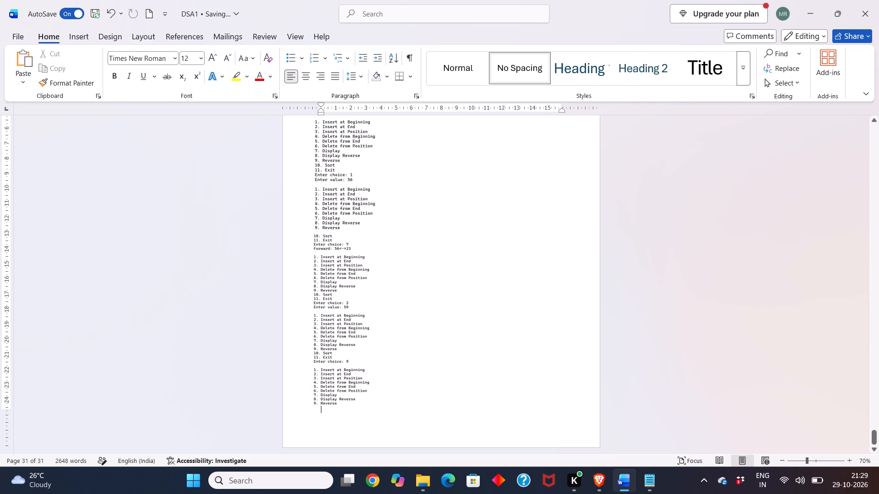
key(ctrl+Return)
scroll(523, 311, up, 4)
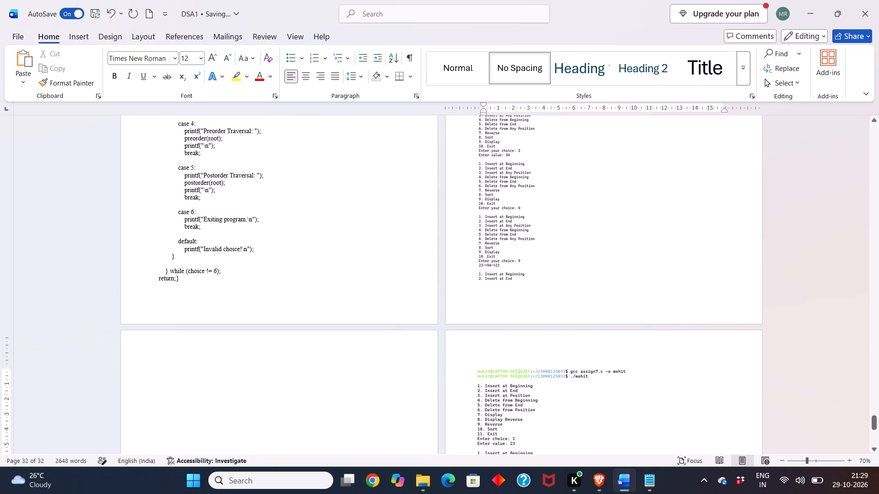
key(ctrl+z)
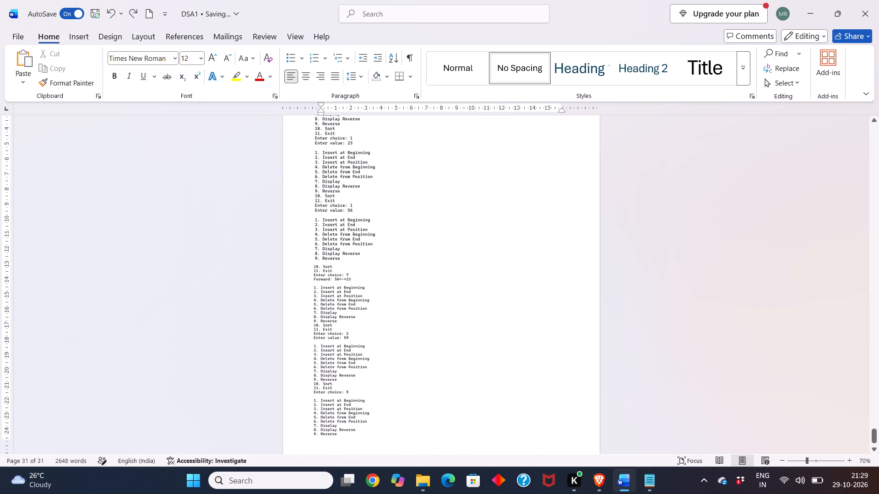
Add a new empty paragraph at the end of the document, after the assign7.2 picture.
scroll(458, 315, down, 2)
key(Return)
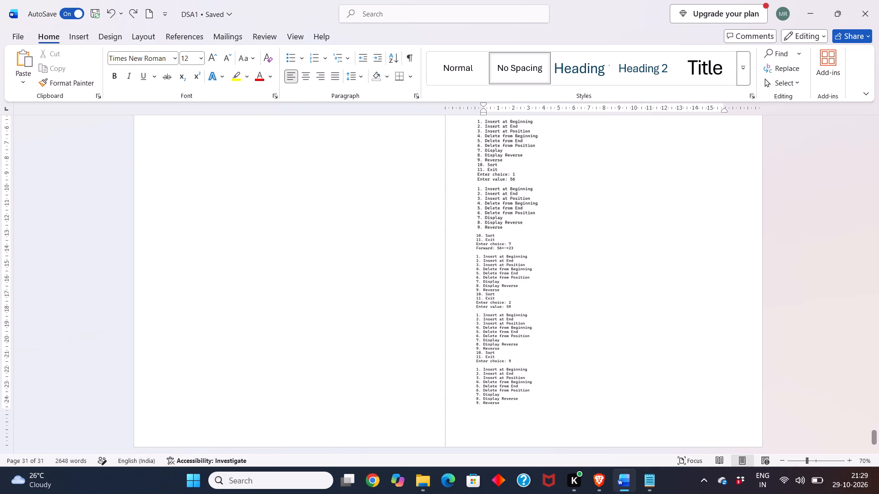
scroll(365, 423, up, 1)
ctrl+scroll(364, 424, up, 1)
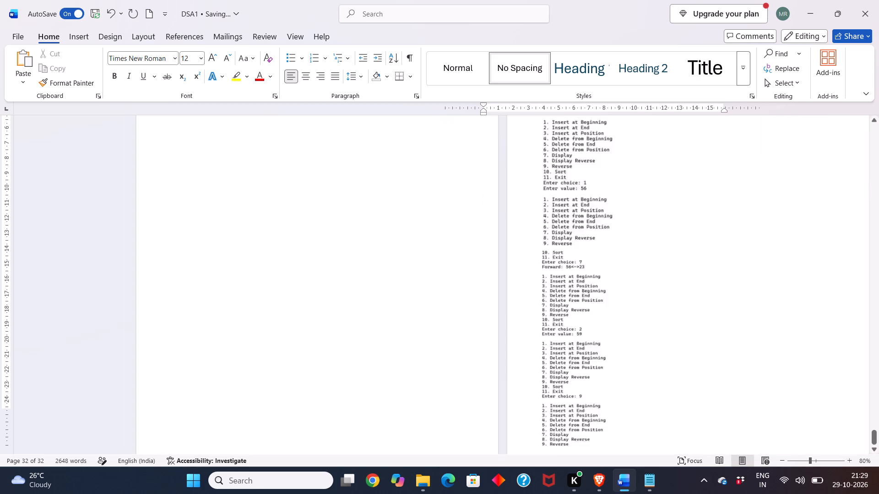
Delete the blank page between the assign6 output pictures and the assign7 output pictures.
ctrl+scroll(364, 424, up, 3)
scroll(540, 362, up, 4)
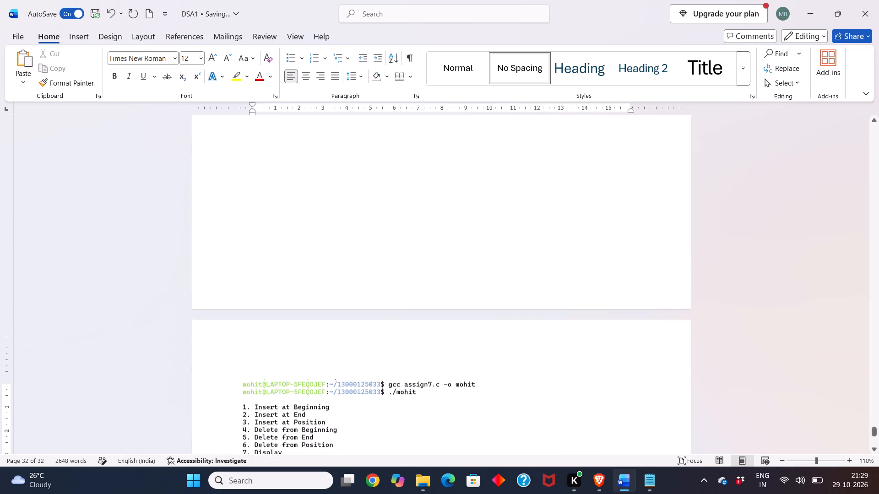
scroll(540, 362, up, 3)
scroll(540, 362, down, 17)
scroll(540, 362, up, 7)
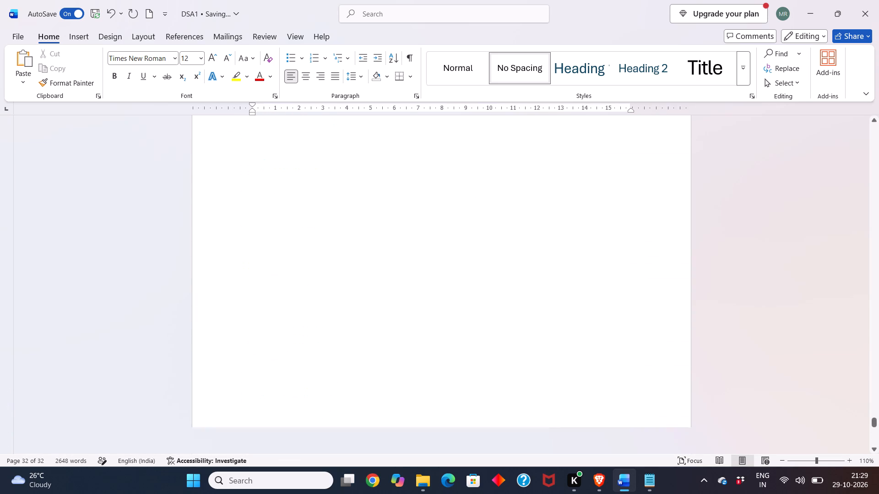
scroll(540, 362, up, 2)
scroll(475, 259, down, 2)
click(438, 244)
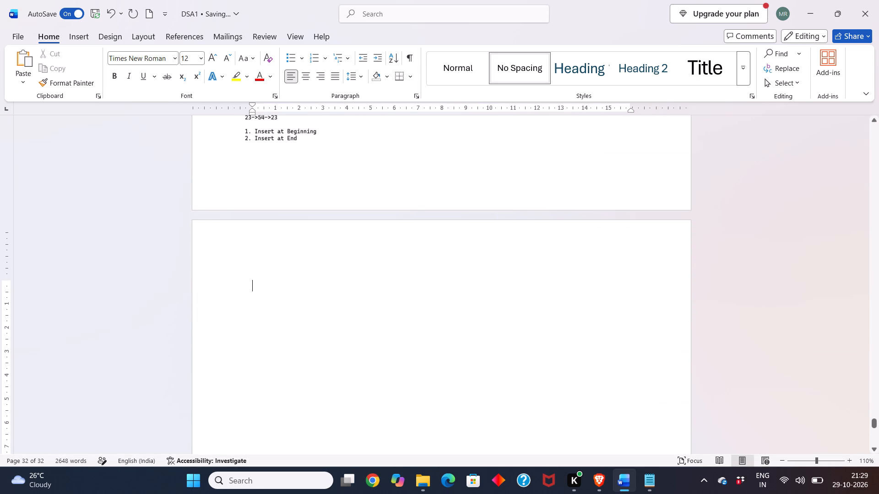
scroll(470, 282, down, 1)
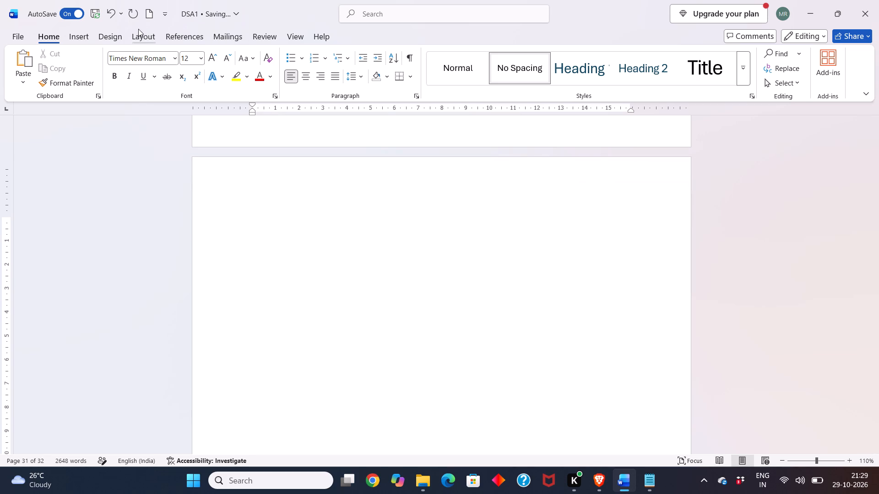
key(BackSpace)
Add an empty paragraph after the assign7.2 picture to start a new page.
scroll(319, 493, down, 4)
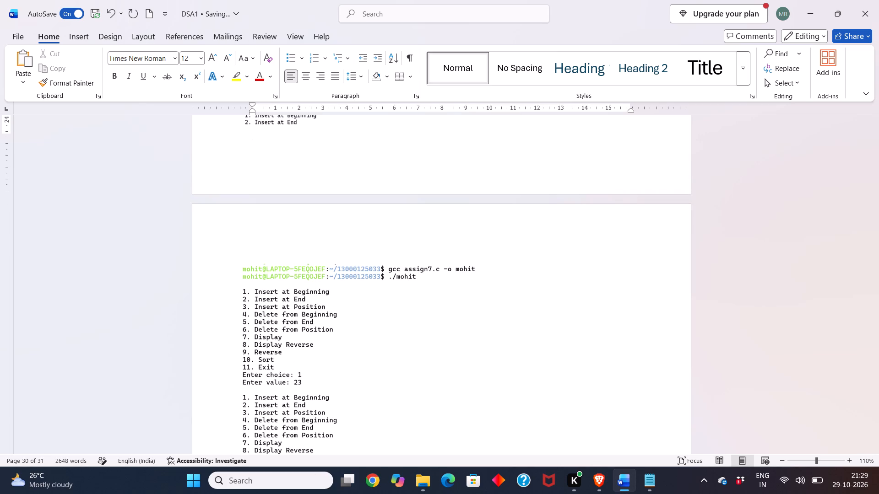
scroll(319, 342, down, 7)
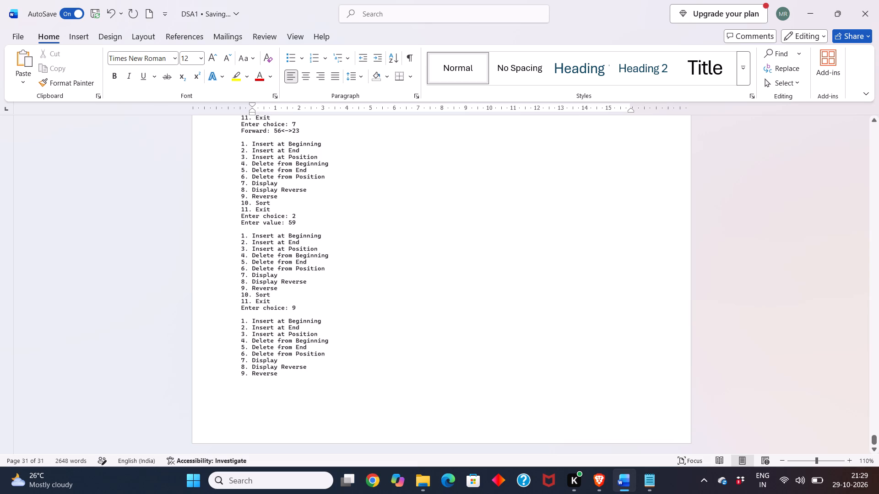
click(319, 394)
key(Return)
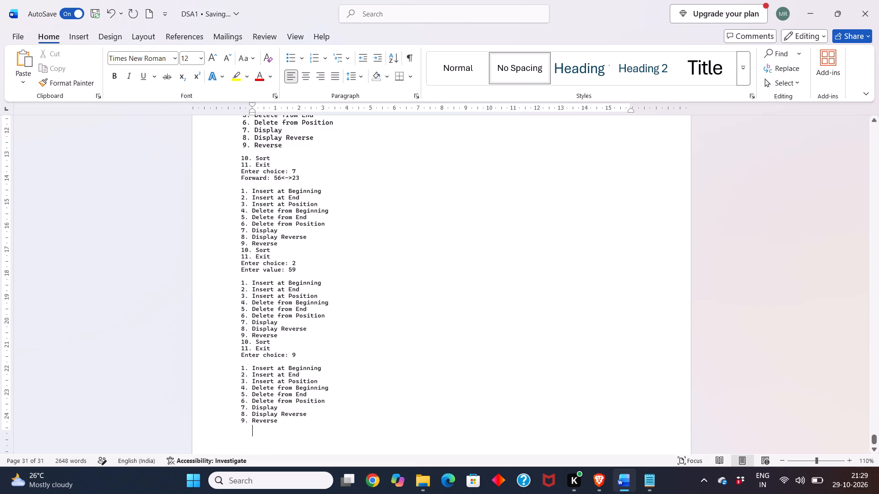
scroll(319, 394, down, 8)
scroll(319, 394, up, 6)
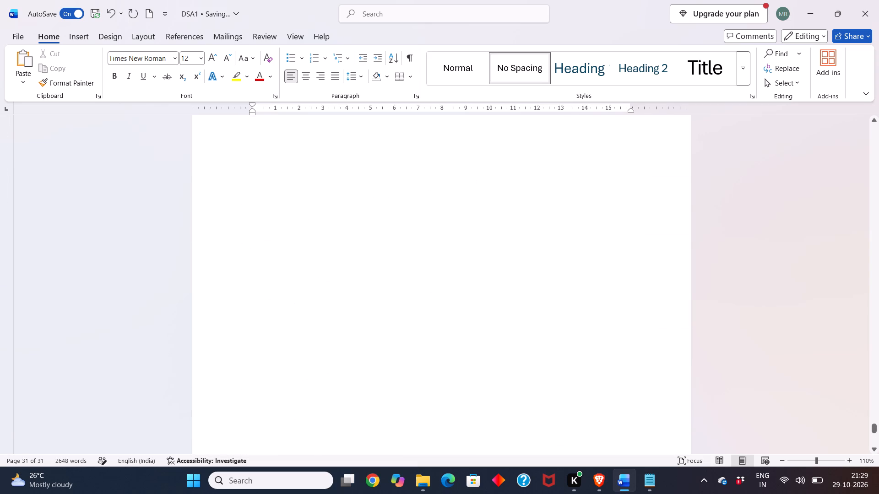
Insert the assign7.3 picture from the Downloads folder at the top of the new page after the assign7.2 picture.
click(344, 226)
scroll(382, 161, up, 1)
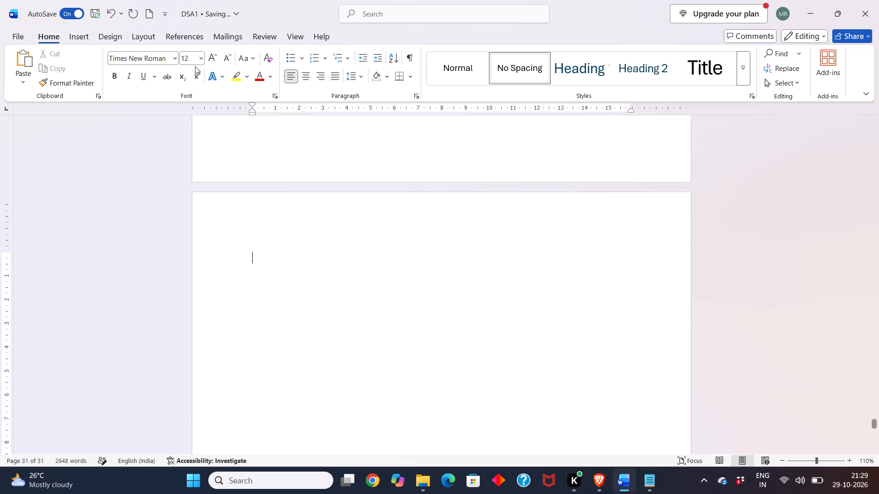
click(88, 30)
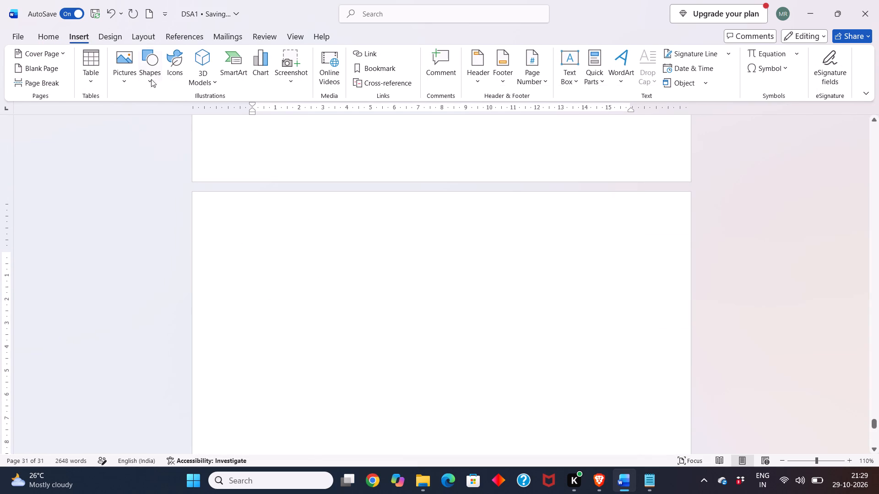
click(127, 84)
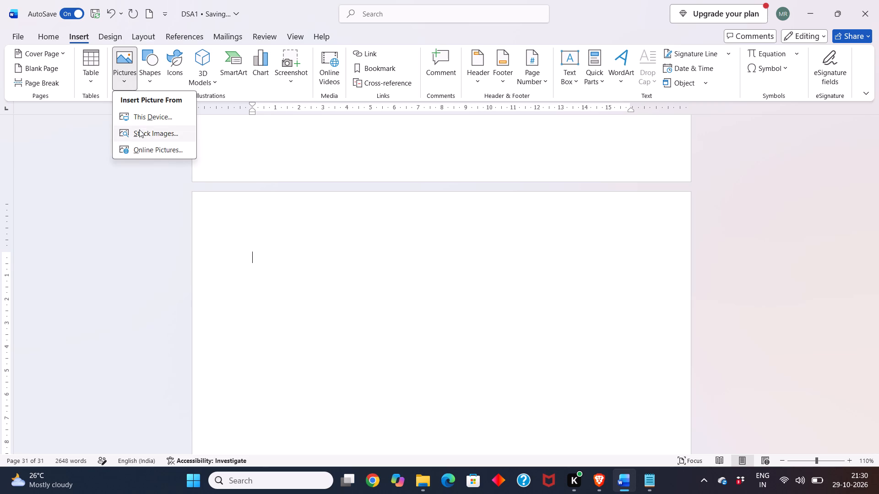
click(144, 120)
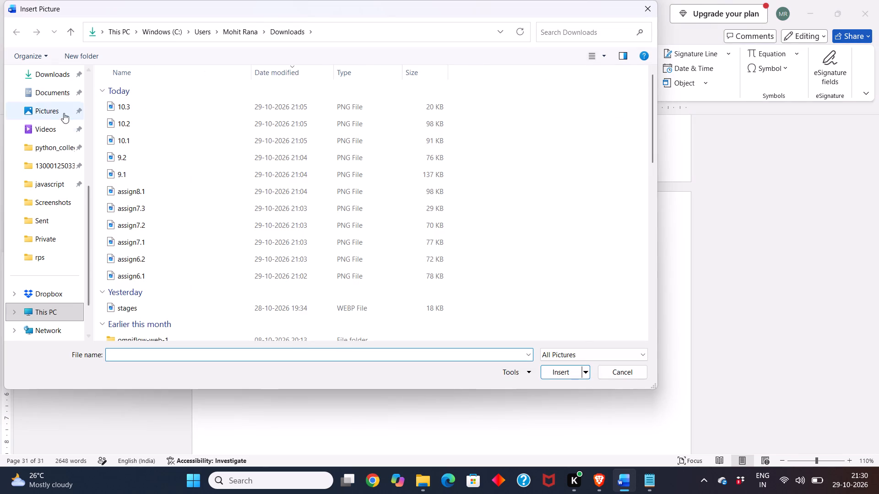
click(173, 208)
click(550, 372)
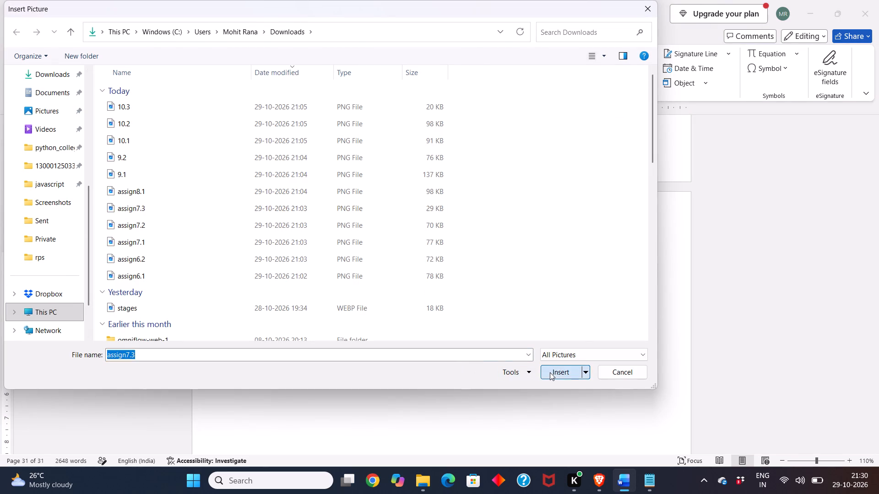
drag(473, 296, 473, 263)
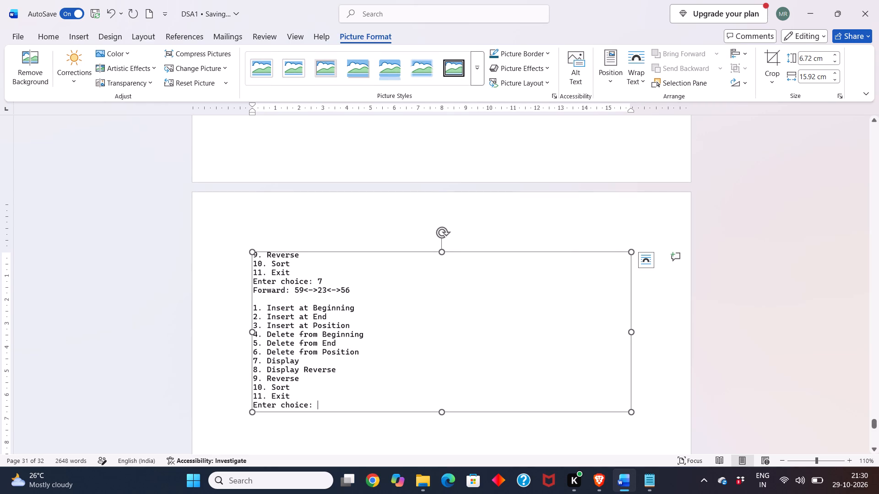
Add a page break after the assign7.3 picture.
click(468, 428)
scroll(468, 428, down, 1)
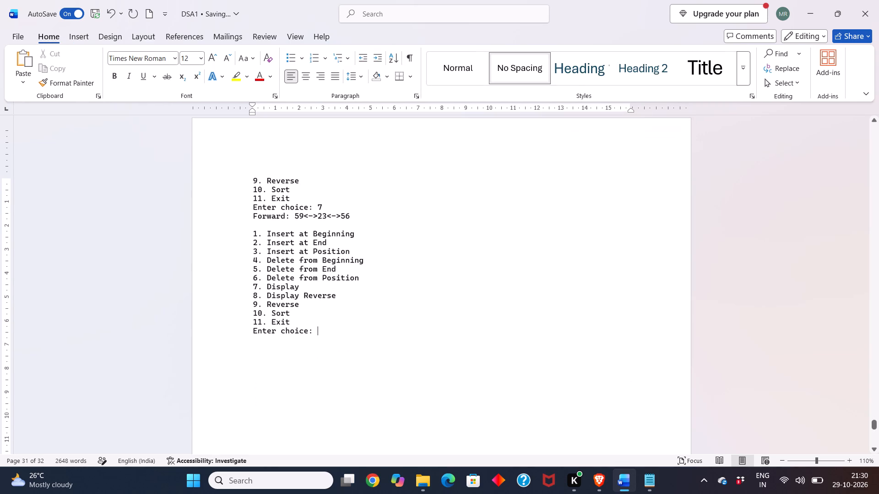
key(ctrl+Return)
scroll(468, 428, down, 1)
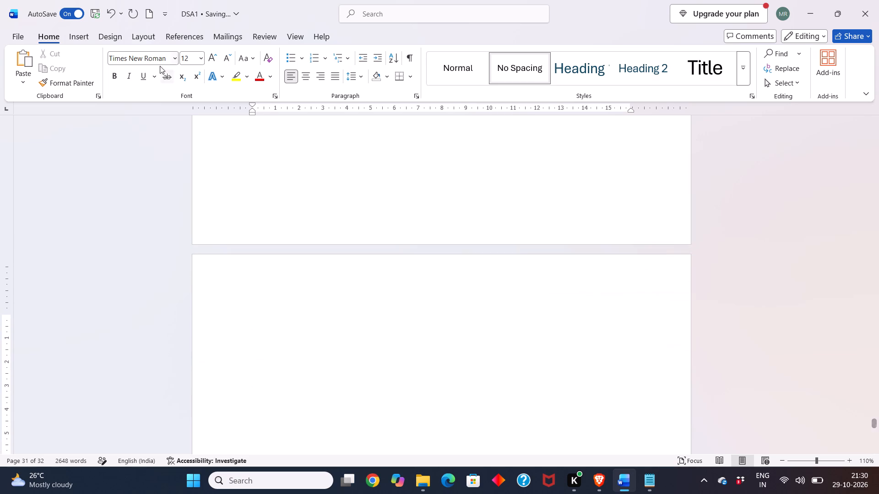
Insert the assign8.1 picture from the Downloads folder on the new page after the assign7.3 picture.
click(71, 32)
click(126, 79)
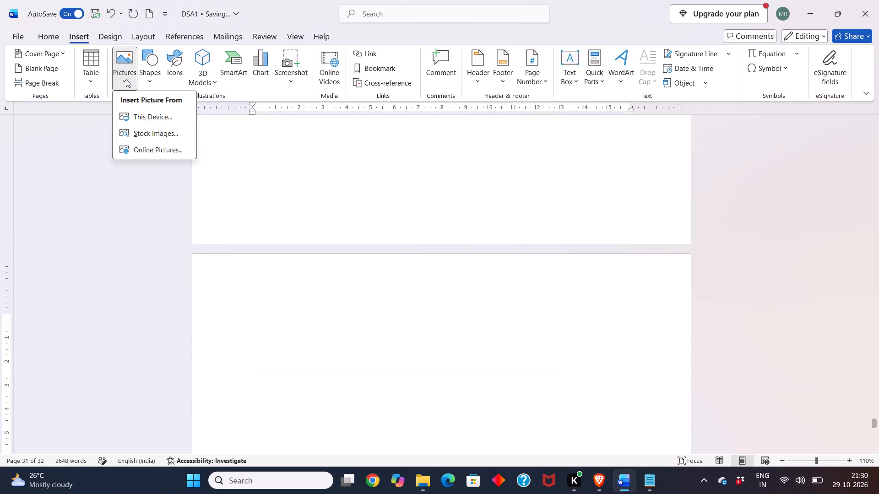
click(148, 118)
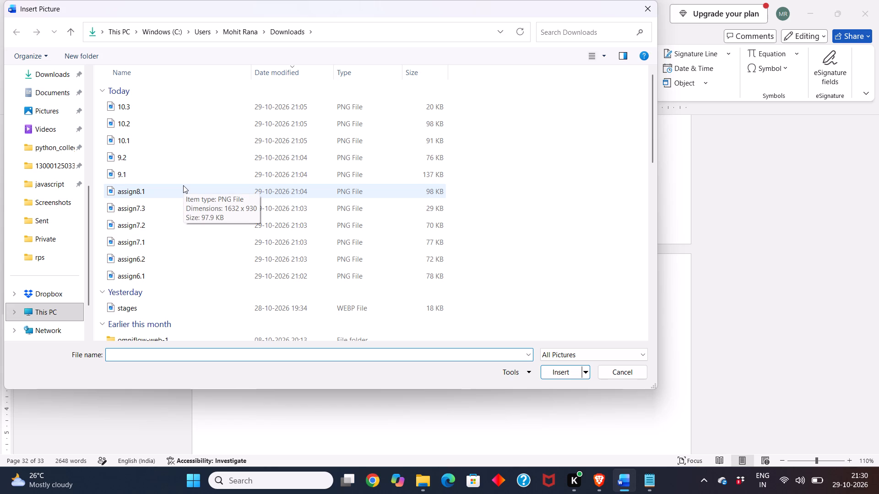
click(183, 185)
click(561, 373)
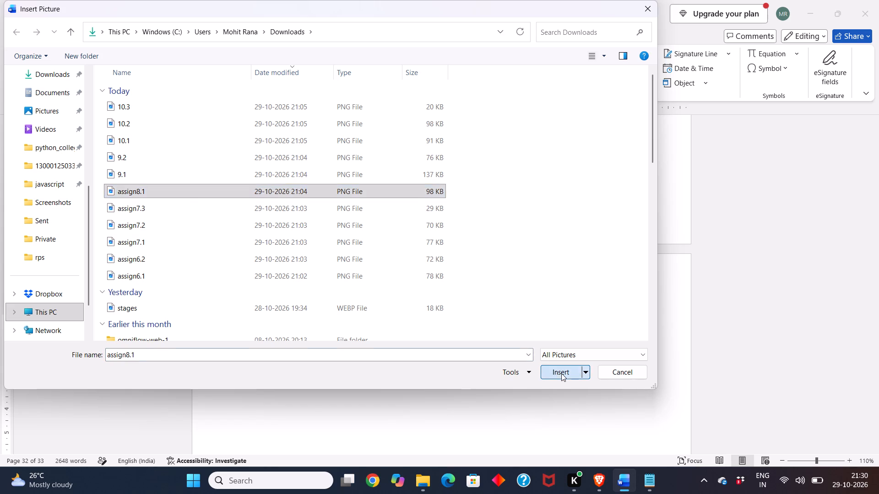
drag(465, 357, 464, 294)
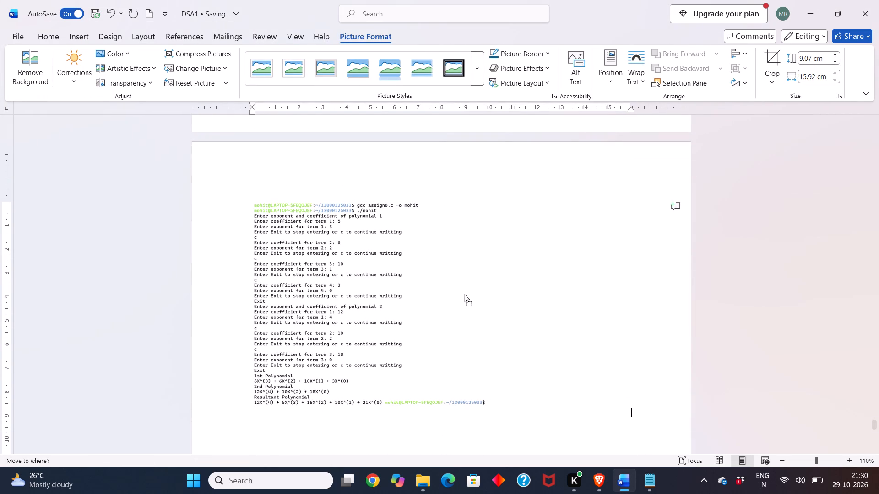
drag(464, 294, 464, 293)
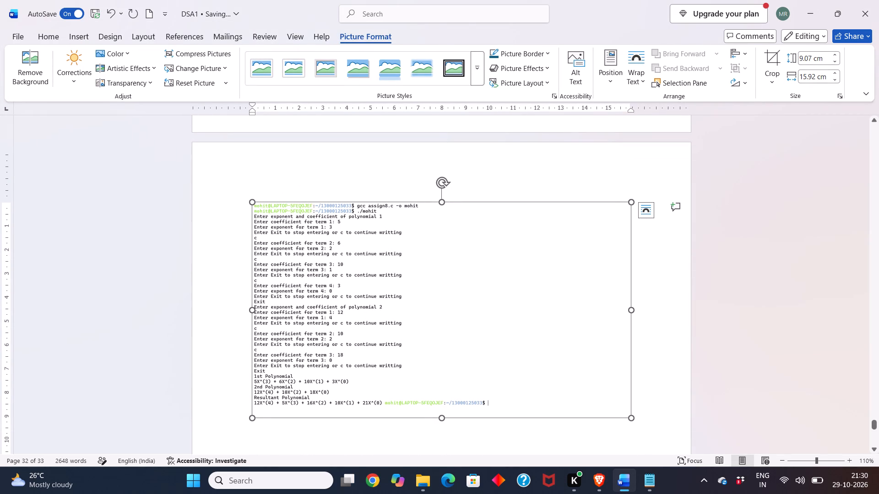
Add a page break after the assign8.1 picture.
click(309, 426)
key(ctrl+Return)
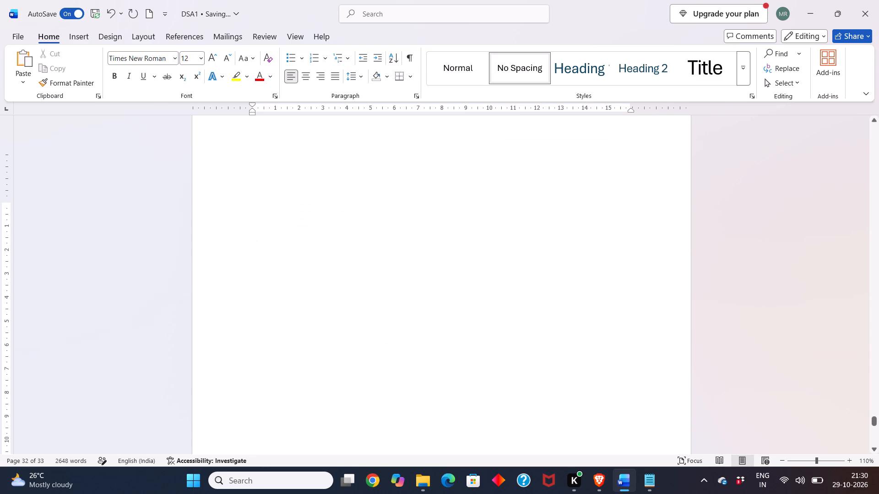
Enlarge the assign8.1 picture downward and to the right, to about 11.33 cm high and 17.66 cm wide.
scroll(309, 426, up, 6)
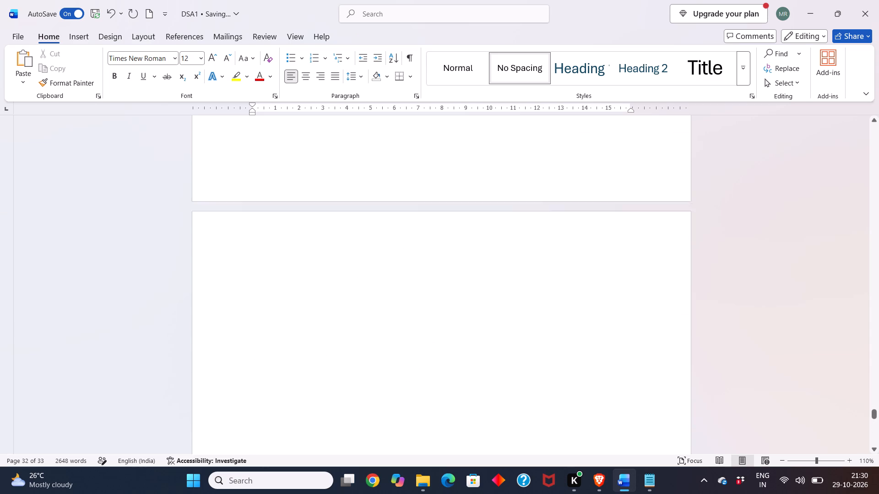
scroll(309, 426, up, 8)
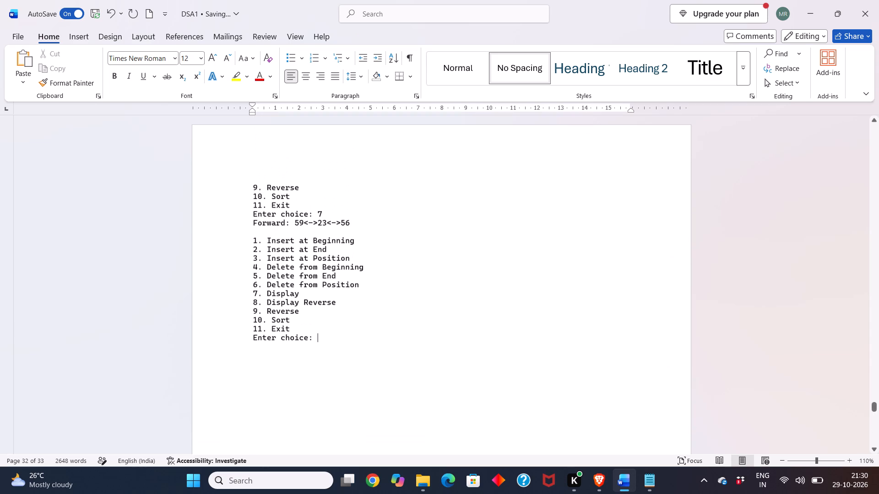
scroll(309, 426, down, 5)
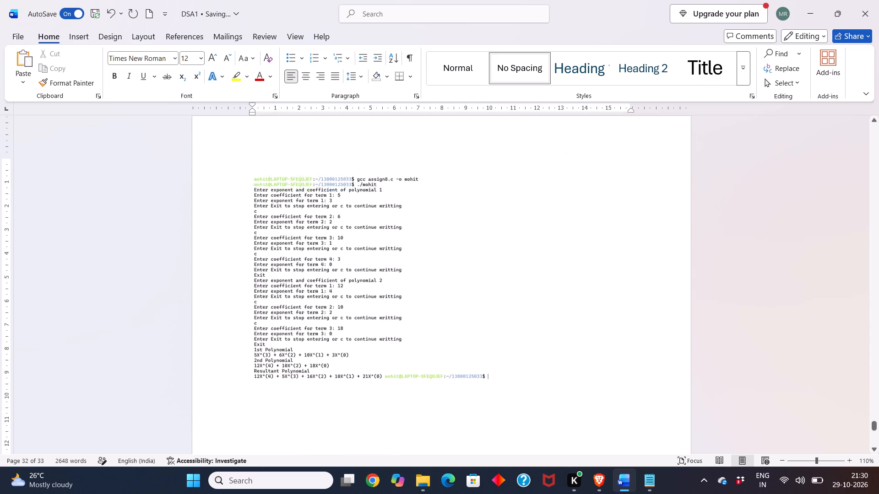
scroll(309, 426, down, 2)
scroll(309, 426, up, 2)
scroll(386, 218, down, 3)
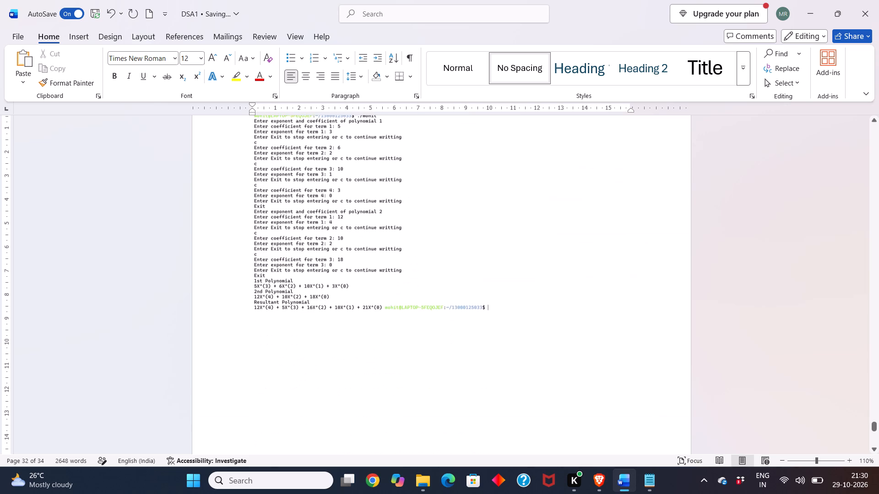
click(344, 209)
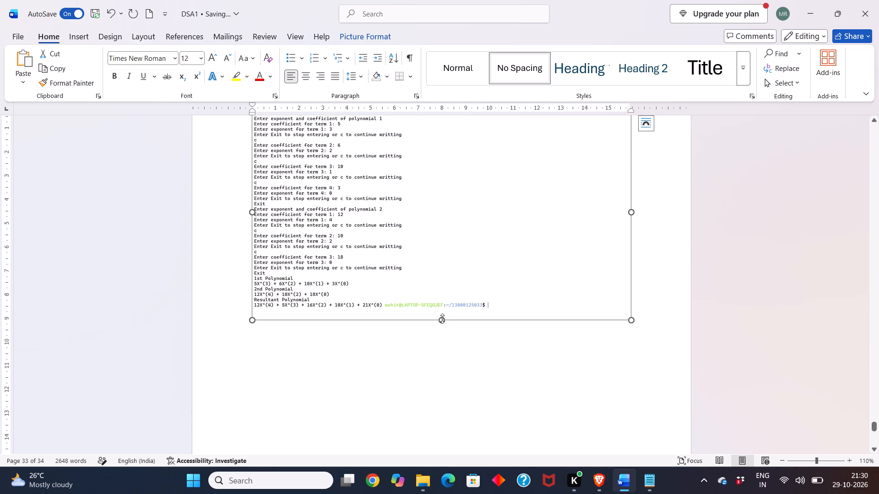
drag(442, 318, 442, 375)
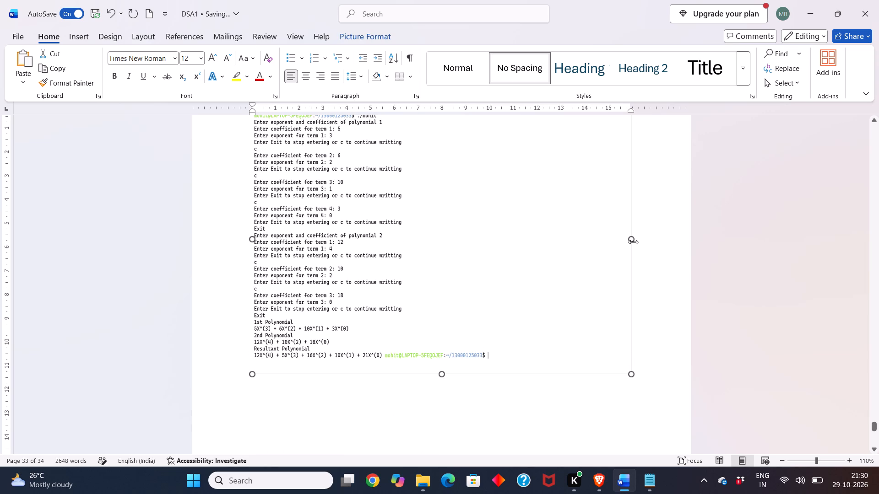
drag(633, 242, 673, 239)
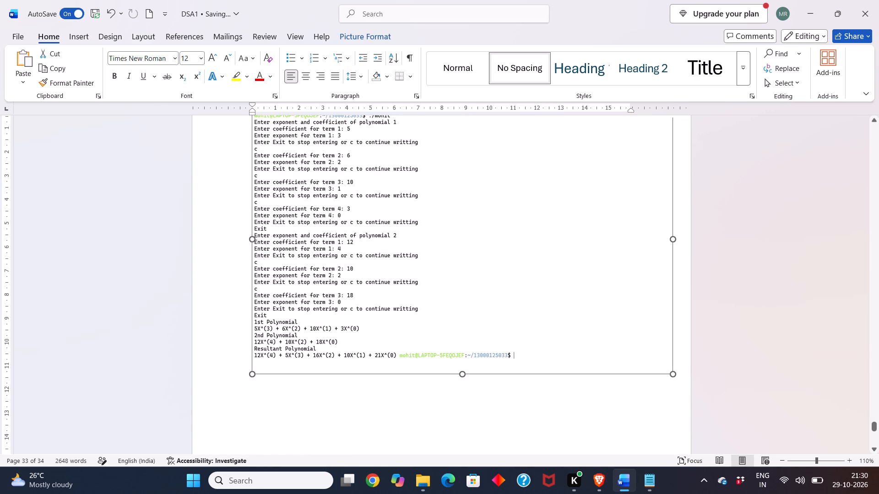
Set the assign8.1 picture's text wrapping to Through and shift it slightly left on the page.
drag(492, 238, 477, 240)
click(363, 39)
click(642, 77)
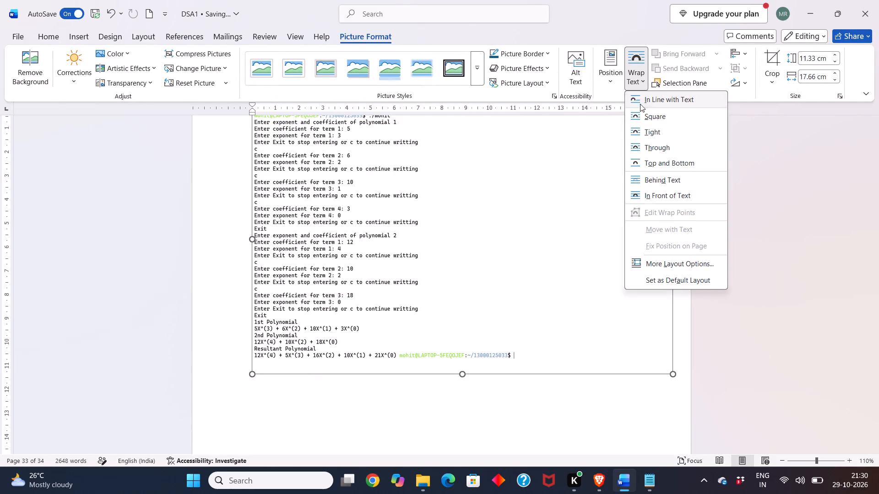
click(663, 143)
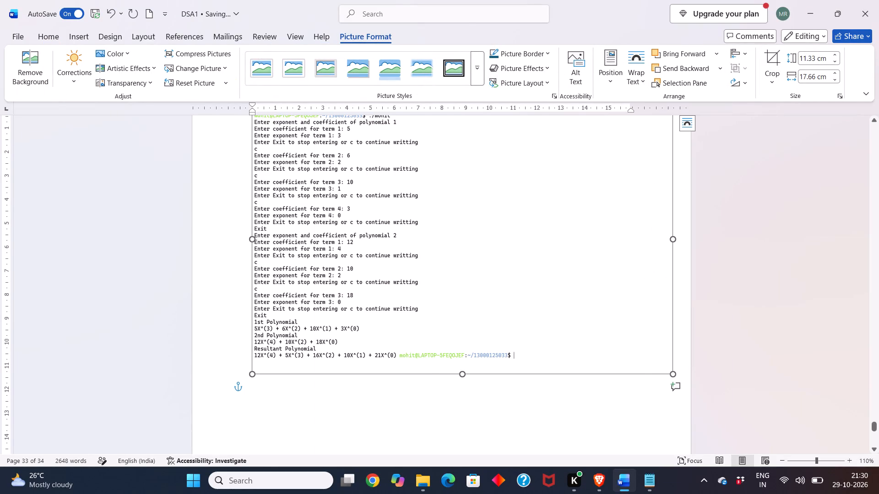
drag(508, 164, 493, 166)
right_click(401, 416)
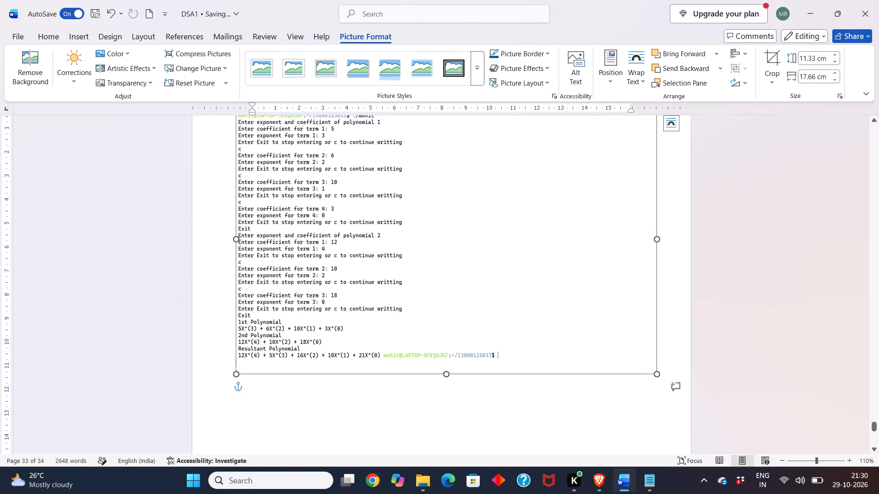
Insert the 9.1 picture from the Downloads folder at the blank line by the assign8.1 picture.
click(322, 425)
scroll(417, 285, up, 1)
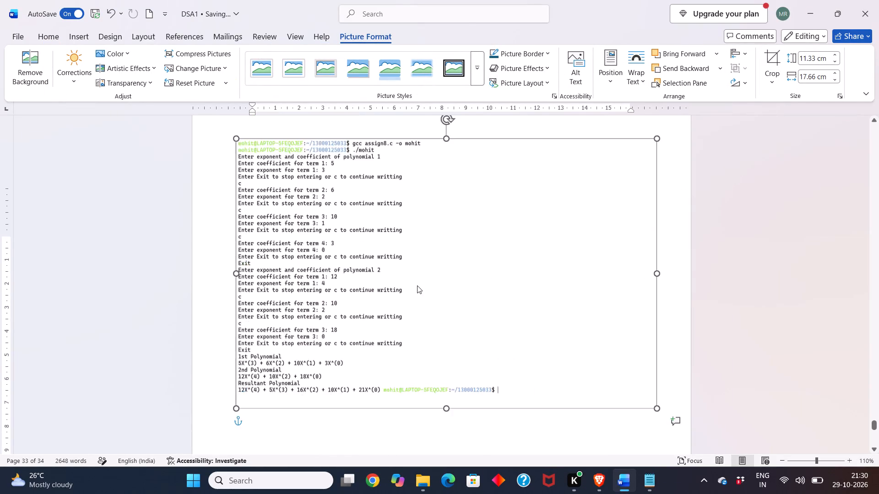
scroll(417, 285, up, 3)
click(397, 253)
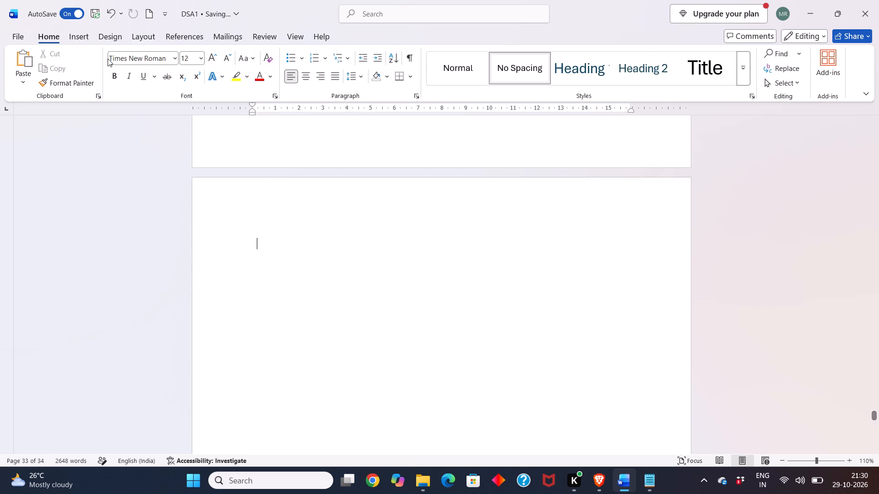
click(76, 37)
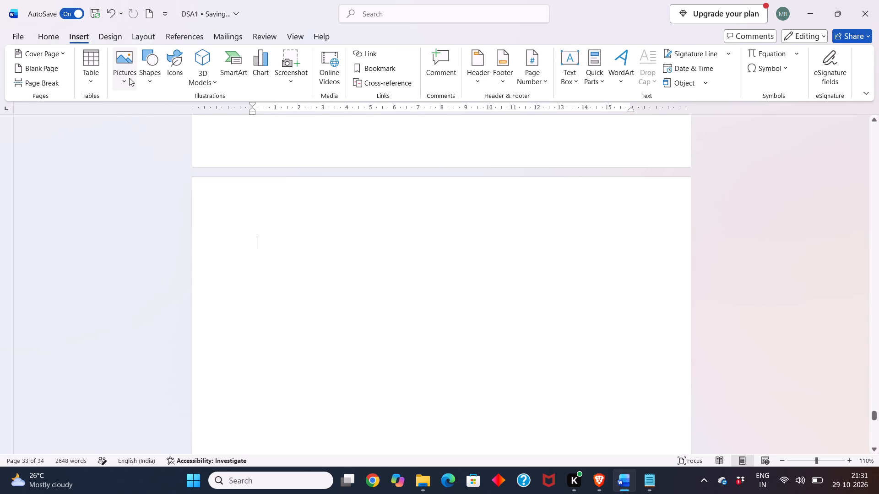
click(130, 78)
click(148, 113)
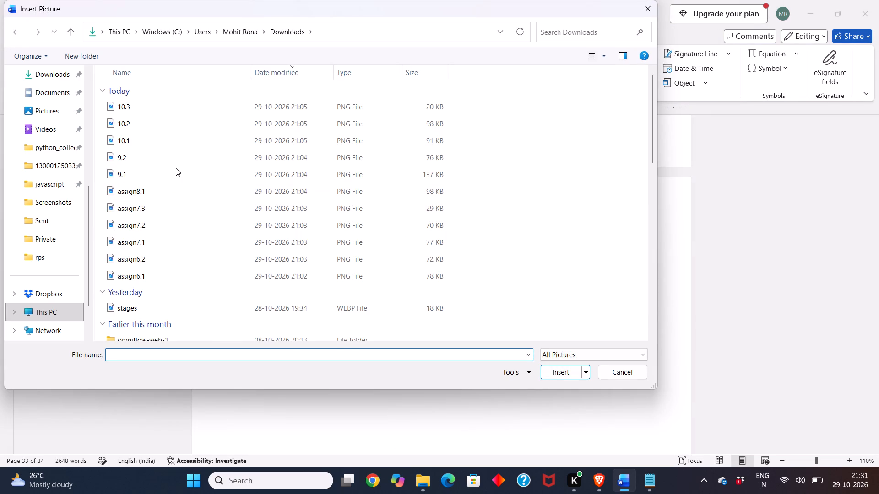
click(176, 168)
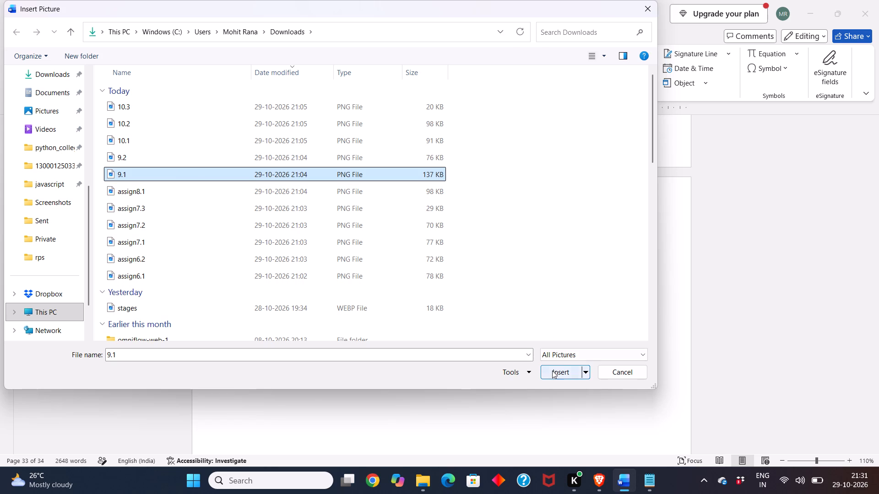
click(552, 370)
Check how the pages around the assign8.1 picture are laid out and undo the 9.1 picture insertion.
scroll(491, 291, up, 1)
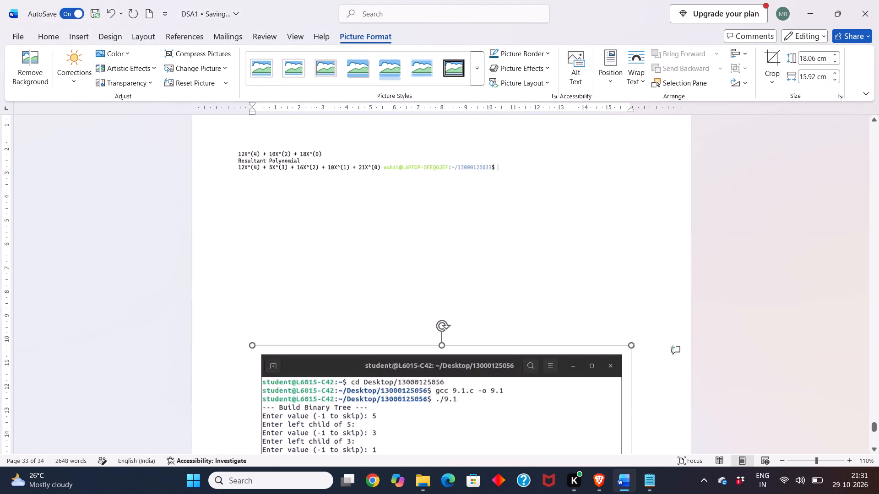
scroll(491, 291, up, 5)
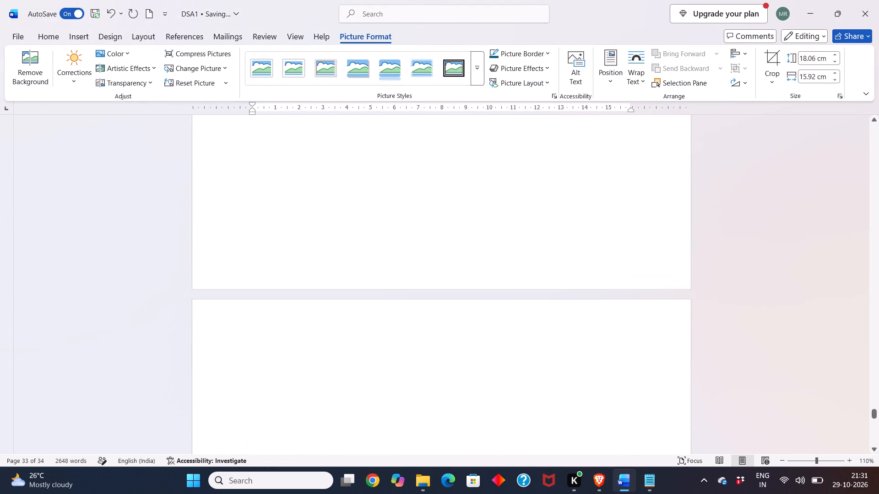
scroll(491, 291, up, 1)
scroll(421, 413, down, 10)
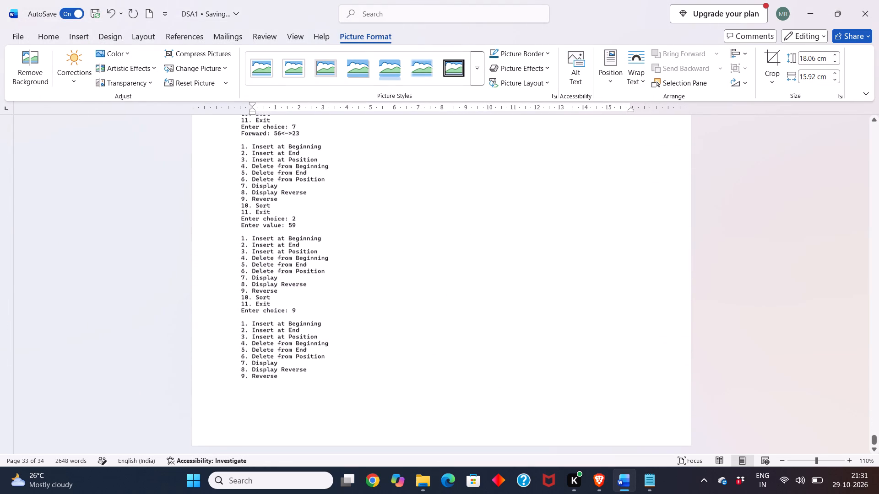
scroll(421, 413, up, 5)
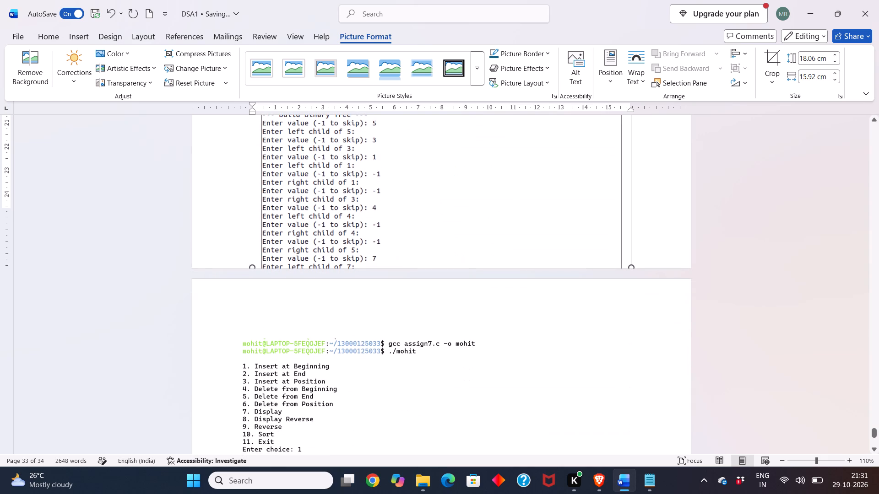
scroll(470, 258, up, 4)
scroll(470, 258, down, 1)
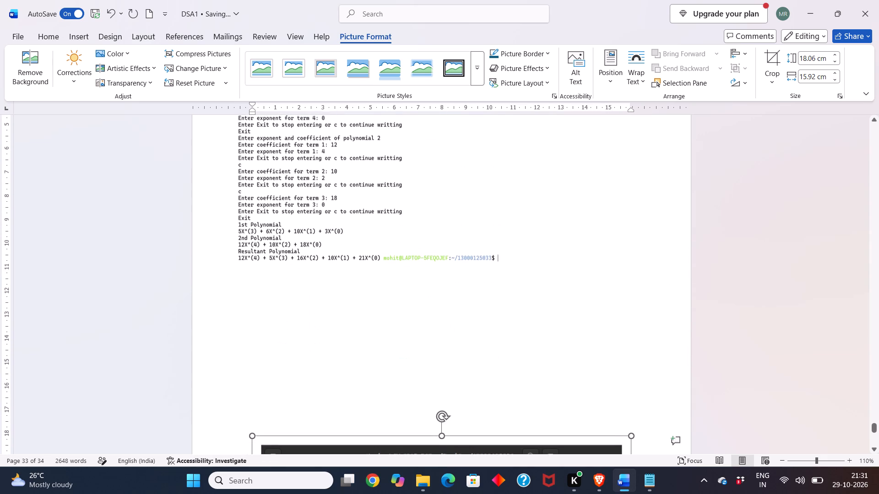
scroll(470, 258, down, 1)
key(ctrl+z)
Undo the last two changes, made to the assign8.1 picture, and return from the page header to the body of the blank page.
scroll(452, 156, up, 2)
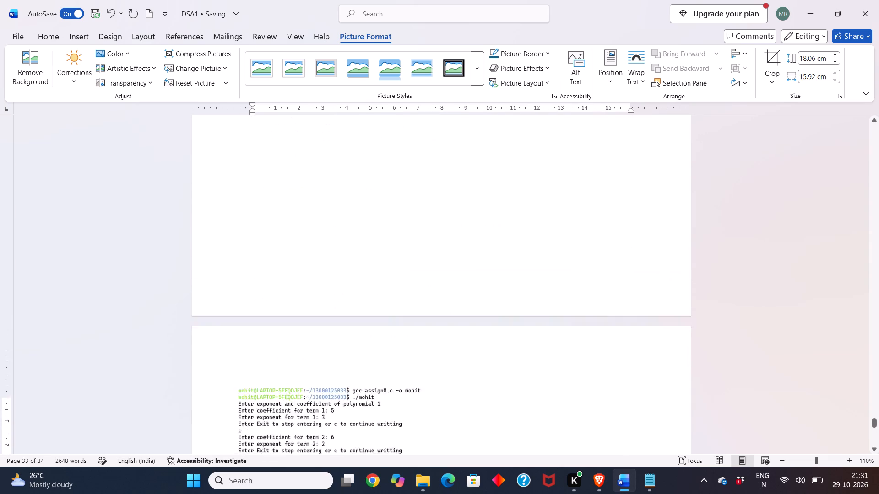
scroll(452, 156, up, 3)
scroll(418, 231, up, 1)
scroll(434, 194, up, 1)
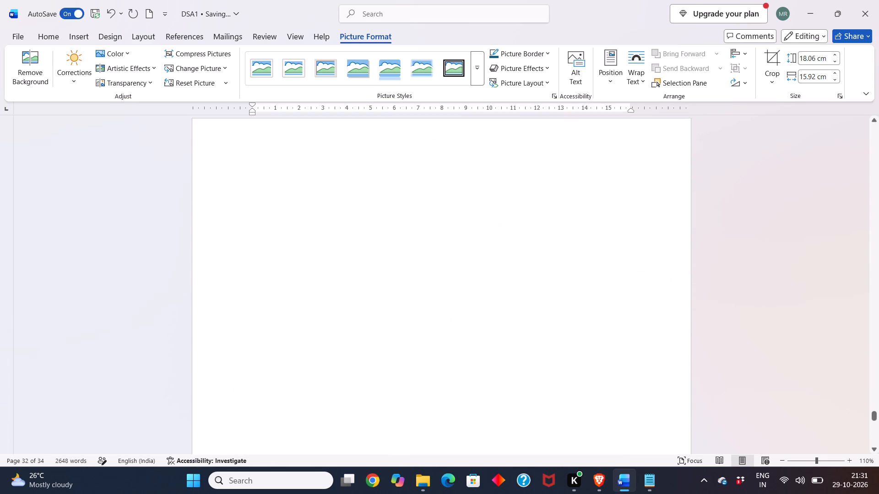
scroll(434, 194, up, 1)
triple_click(426, 211)
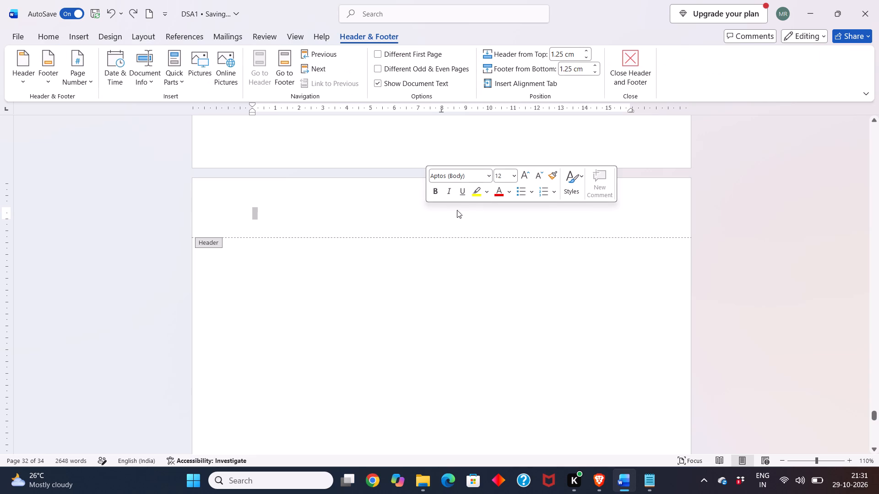
key(ctrl+z)
key(ctrl+z)
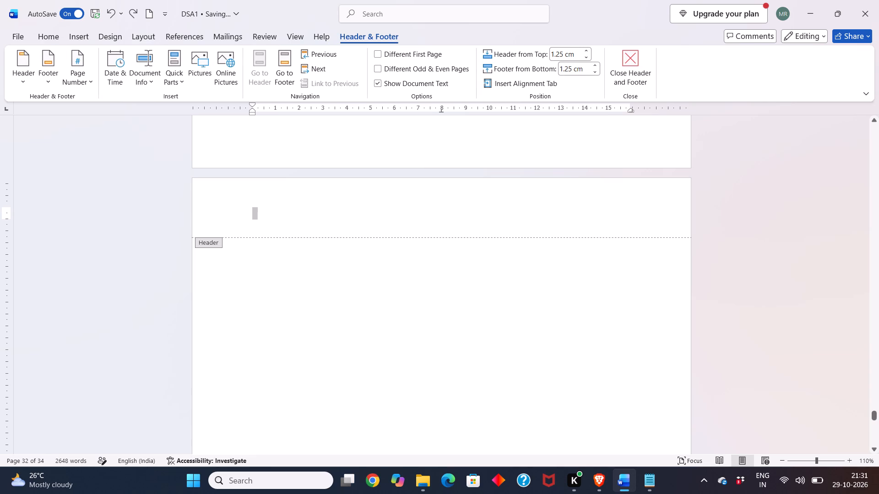
click(212, 240)
triple_click(212, 240)
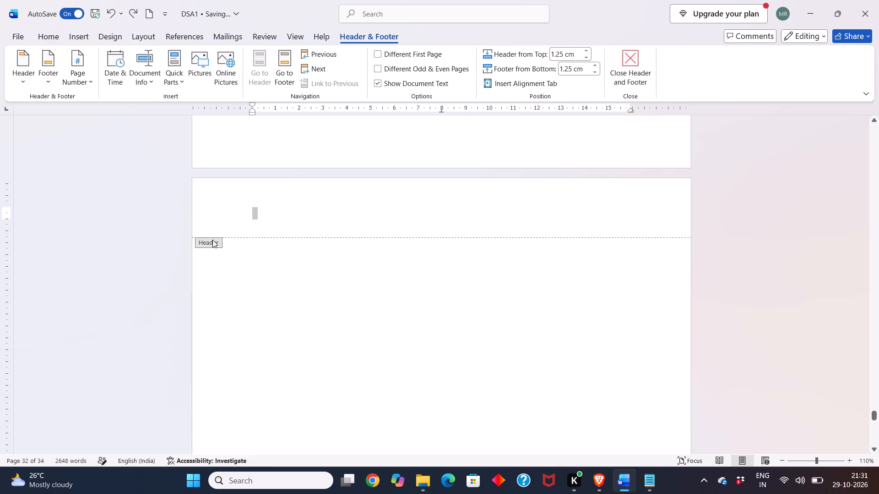
click(212, 240)
click(517, 248)
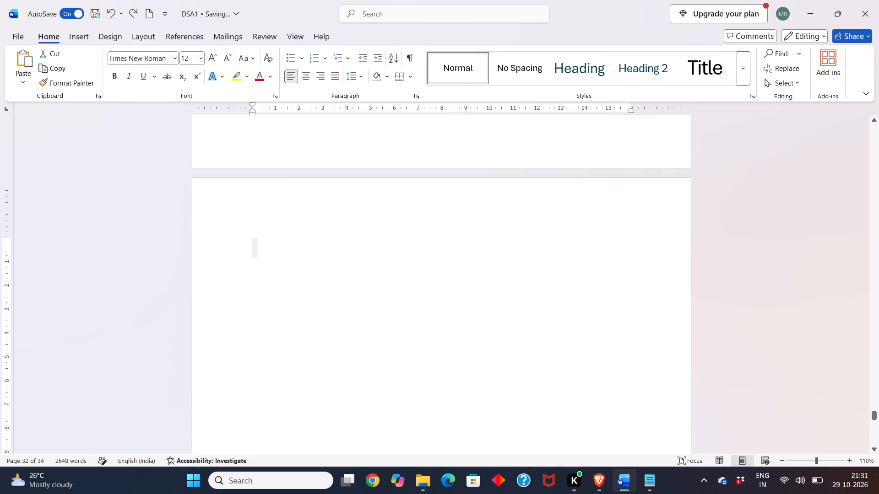
Insert the assign8.1, 9.1, 9.2, 10.1, 10.2 and 10.3 pictures together from the Downloads folder on the blank page.
click(87, 38)
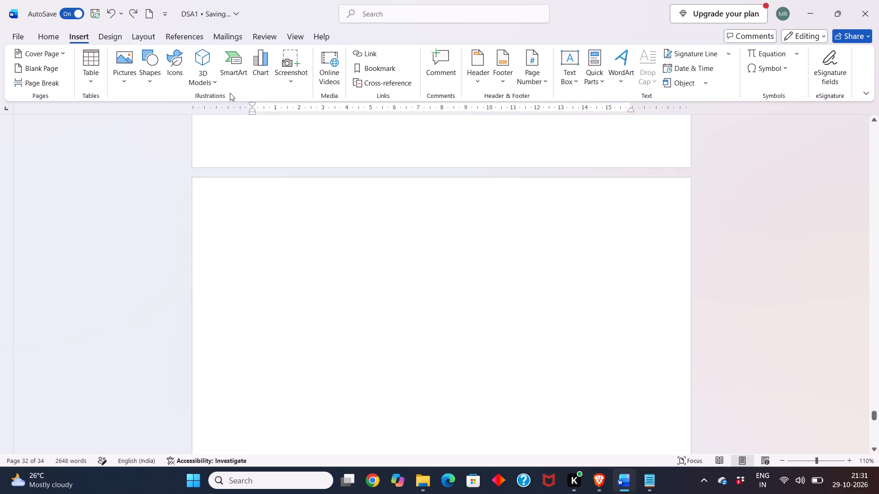
click(132, 90)
click(154, 119)
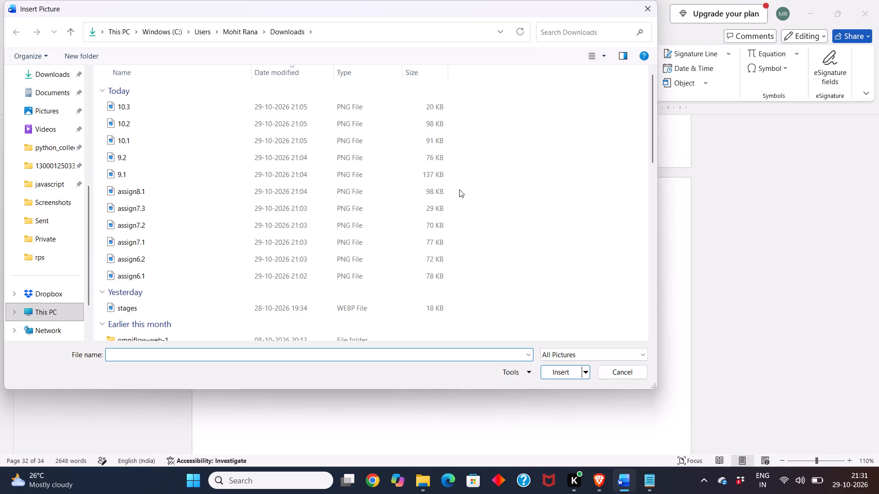
drag(462, 191, 418, 120)
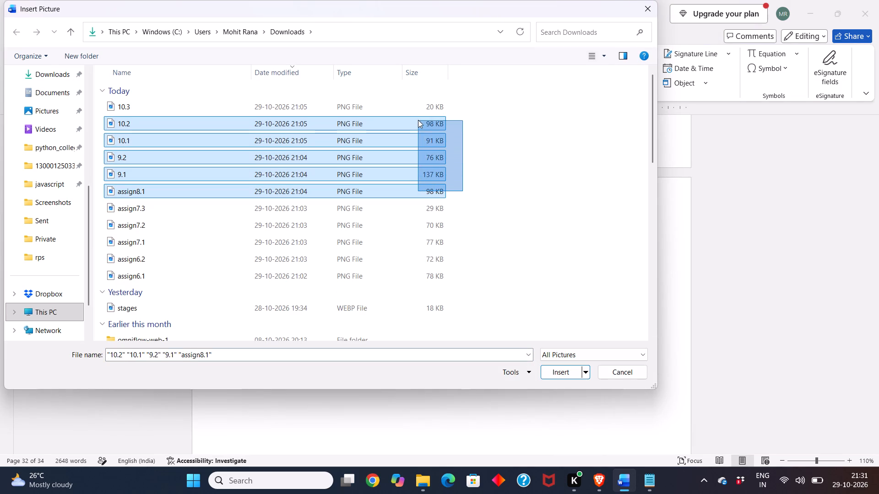
drag(418, 120, 416, 109)
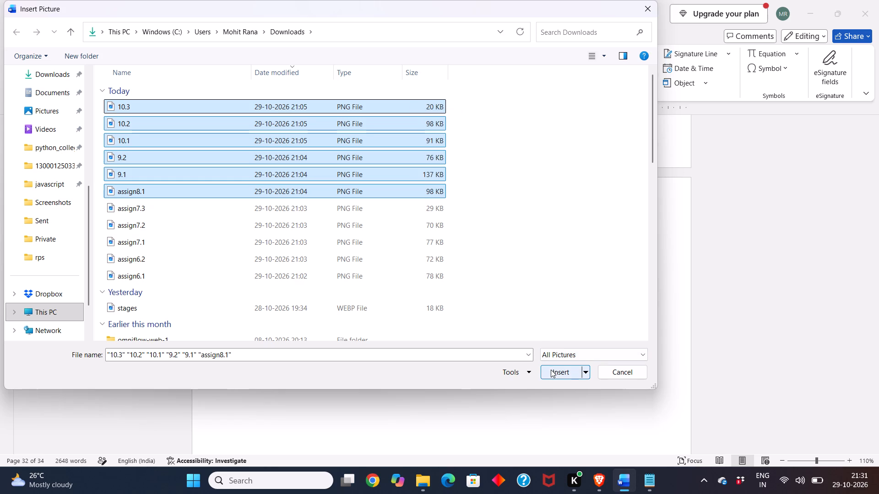
click(551, 370)
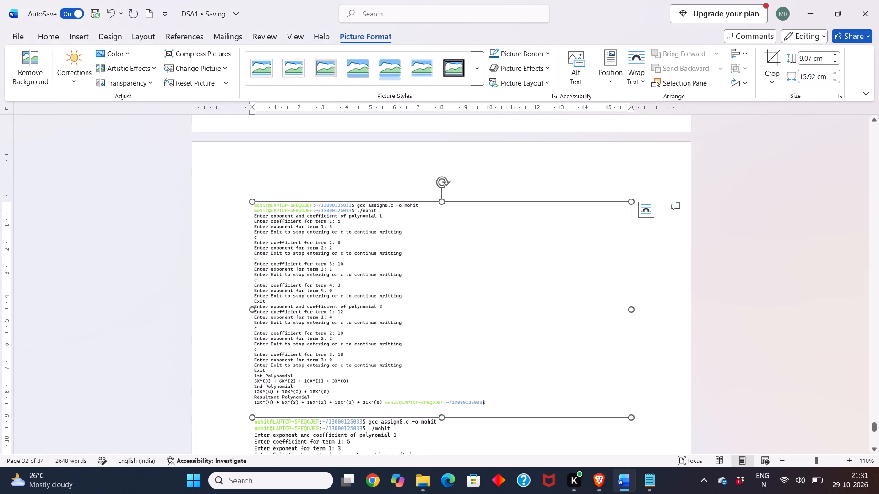
Set the newly inserted assign8.1 picture's text wrapping to Through and move it up onto the preceding page.
scroll(545, 311, up, 2)
scroll(545, 311, down, 3)
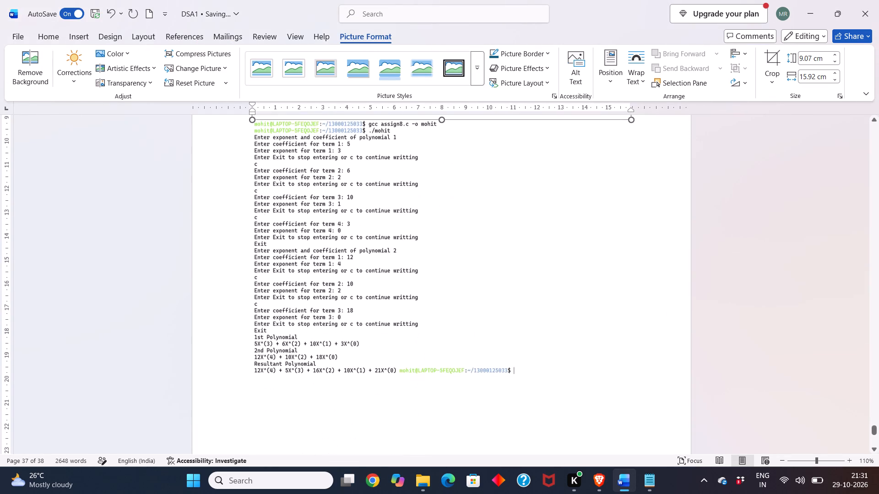
scroll(545, 311, up, 1)
scroll(545, 311, down, 1)
scroll(545, 311, up, 2)
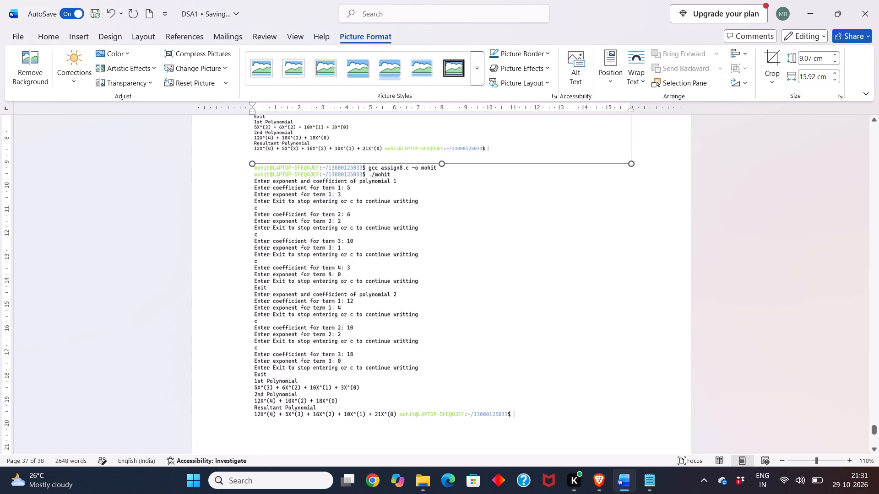
scroll(545, 311, up, 4)
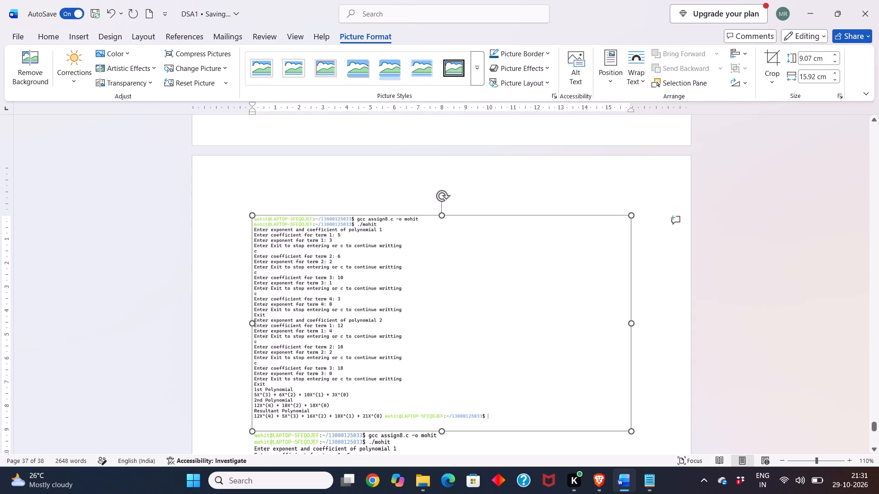
drag(463, 324, 479, 183)
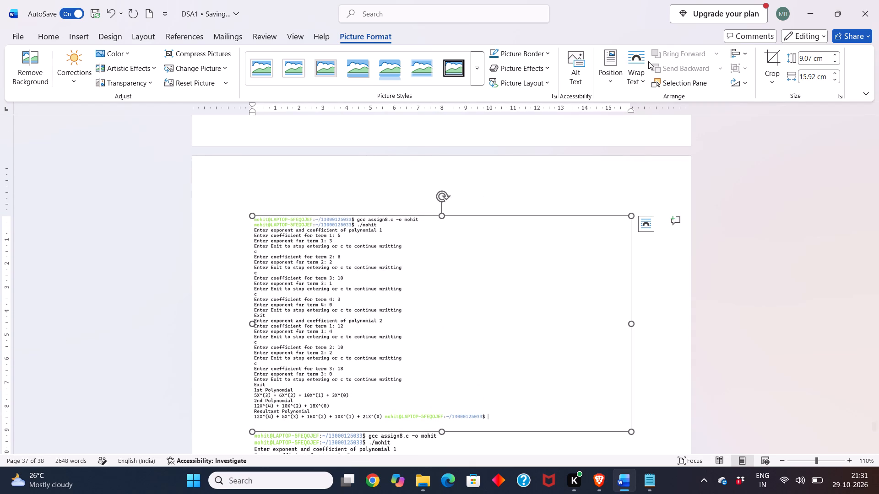
click(645, 72)
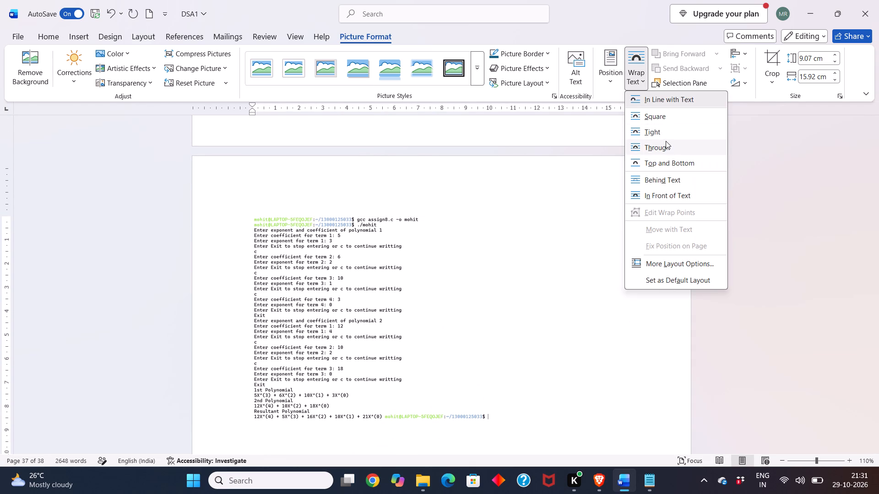
click(666, 141)
drag(496, 248, 500, 146)
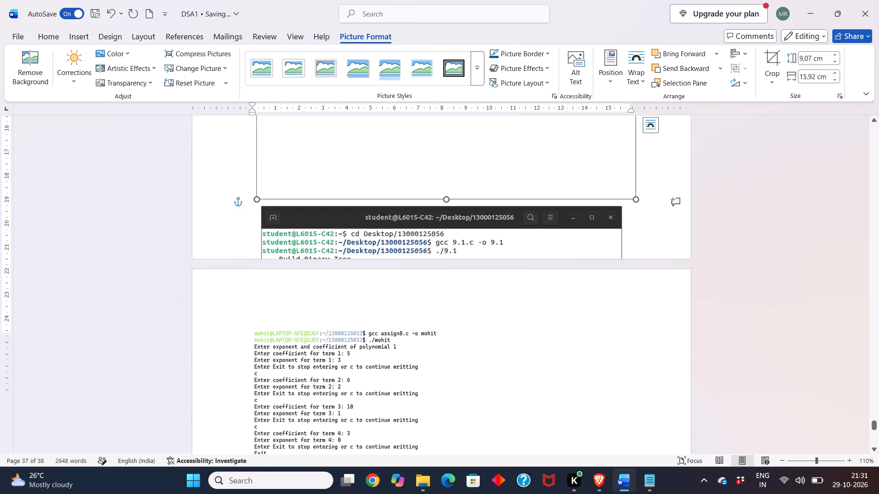
Move the assign8.1 picture farther up its page, well above the 9.1 picture, and slightly left.
scroll(488, 254, up, 1)
click(438, 376)
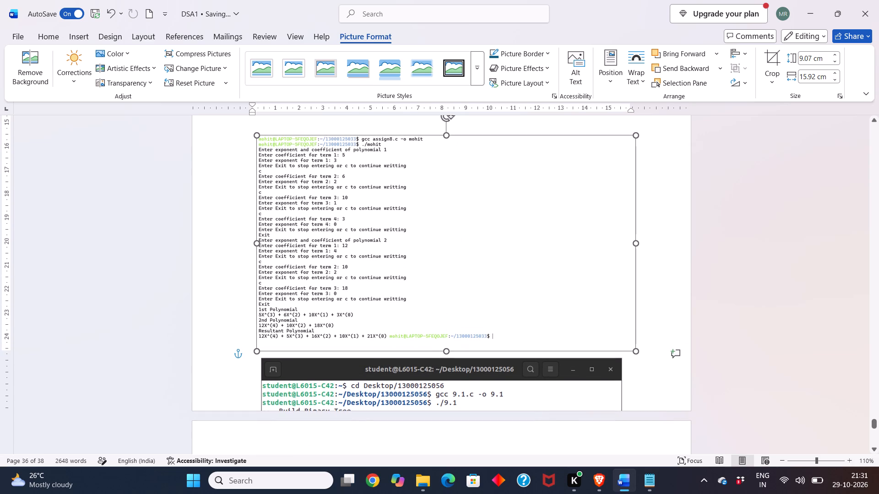
scroll(472, 283, up, 2)
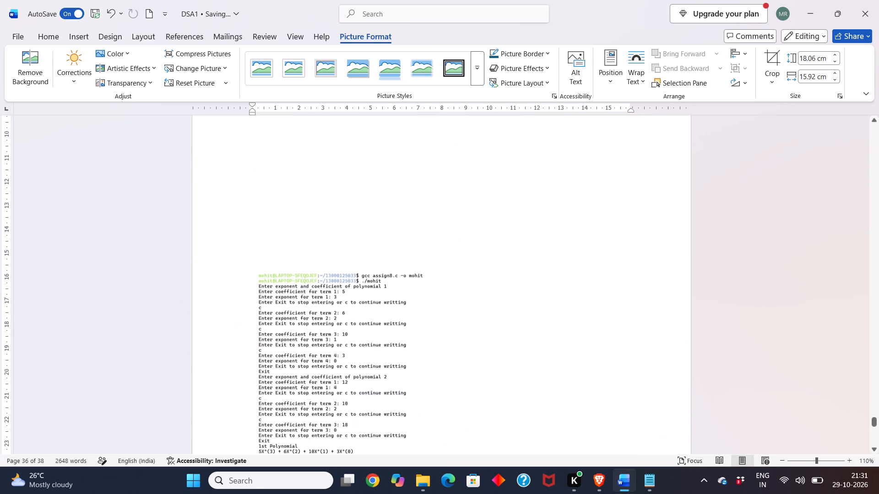
drag(451, 314, 449, 160)
right_click(426, 187)
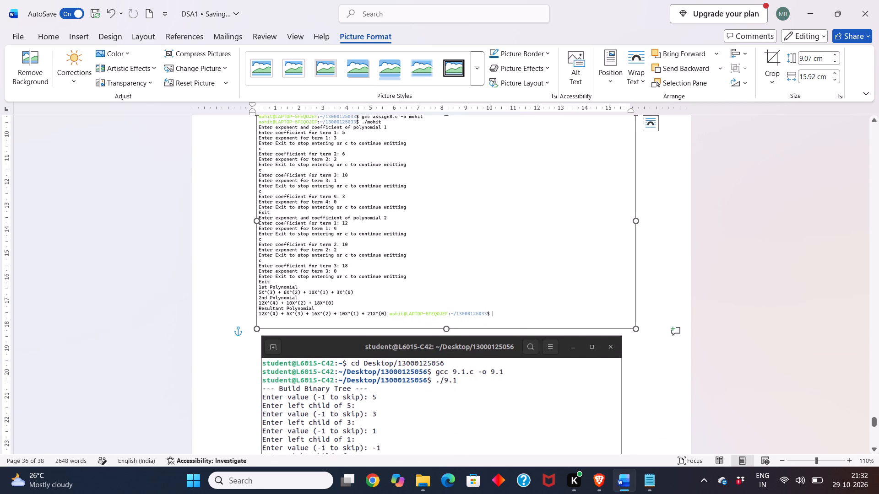
scroll(426, 187, up, 2)
drag(317, 266, 320, 197)
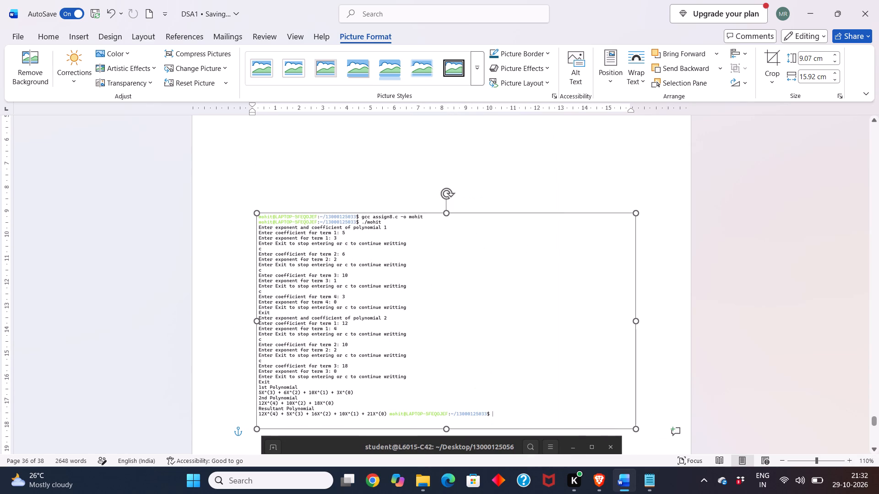
drag(320, 197, 344, 296)
drag(344, 296, 333, 203)
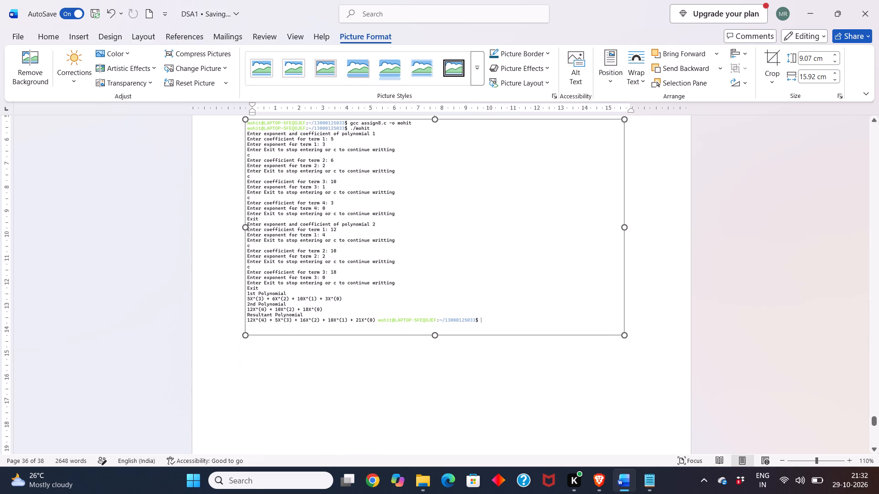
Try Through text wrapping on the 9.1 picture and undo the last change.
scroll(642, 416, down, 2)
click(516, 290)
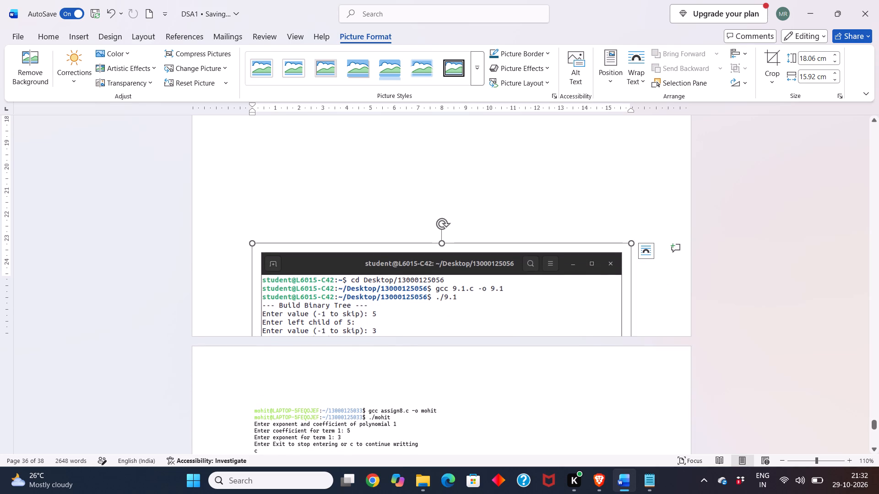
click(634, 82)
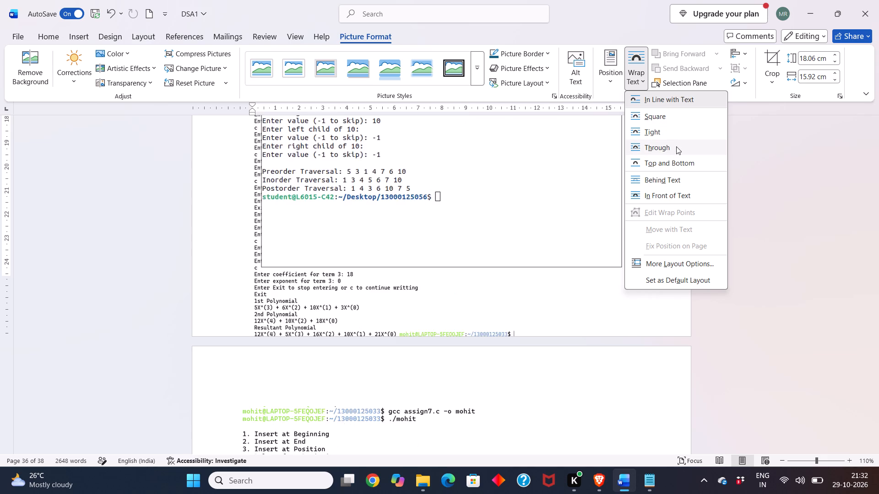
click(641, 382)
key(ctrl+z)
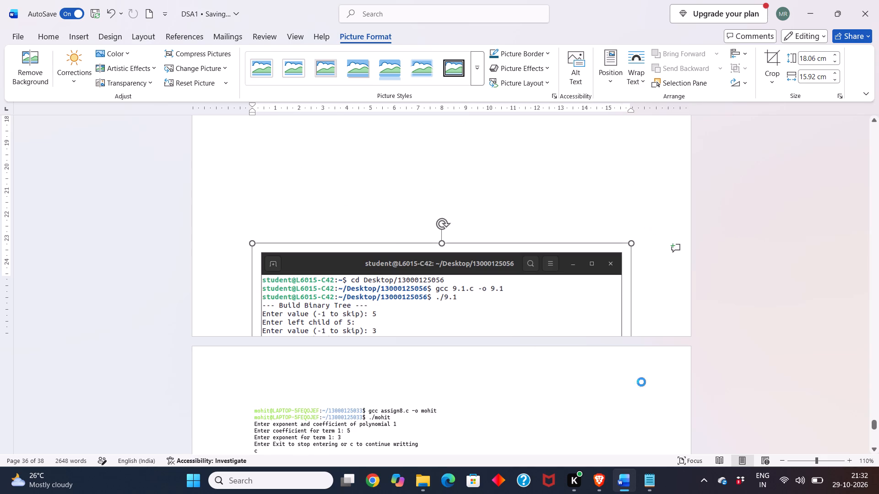
Undo the last two changes, taking back the moves of the newly inserted assign8.1 picture.
key(ctrl+z)
key(ctrl+z)
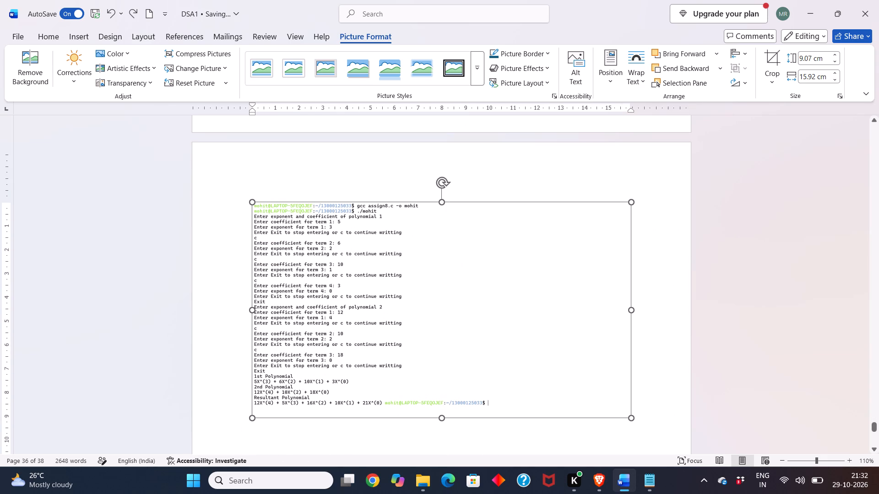
Examine the pages around the two assign8 output pictures, from the 9.1 picture through the assign7 output, for duplicates and ordering.
scroll(511, 222, up, 2)
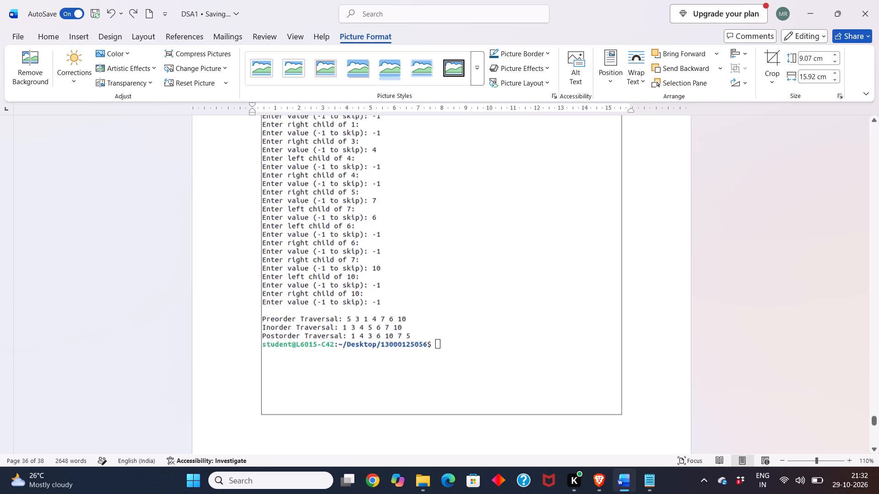
scroll(511, 222, up, 4)
scroll(511, 222, down, 1)
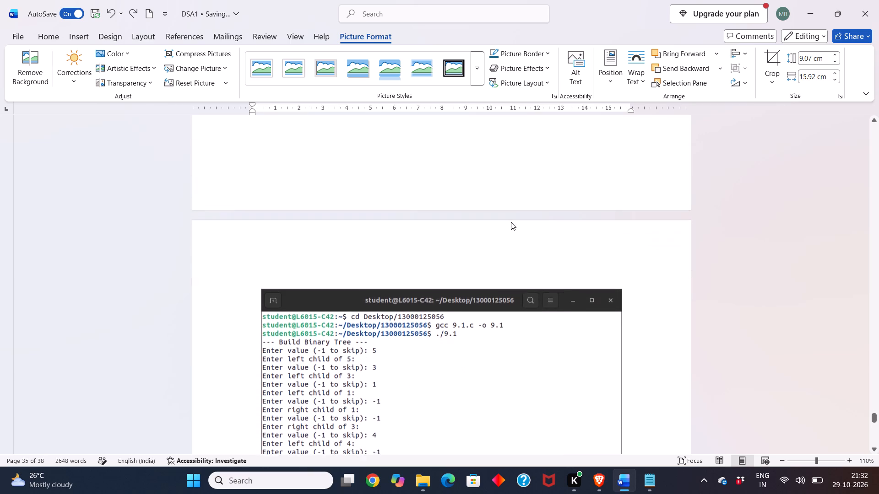
scroll(511, 222, down, 4)
scroll(511, 222, up, 1)
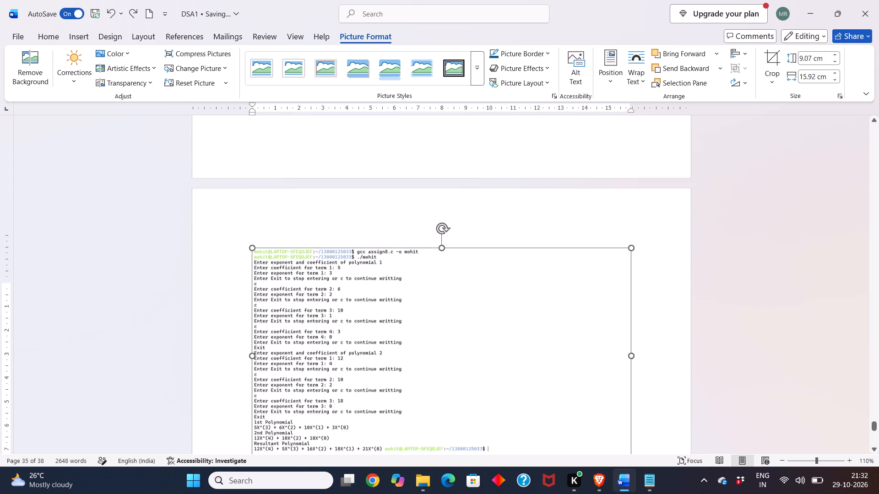
scroll(511, 222, down, 1)
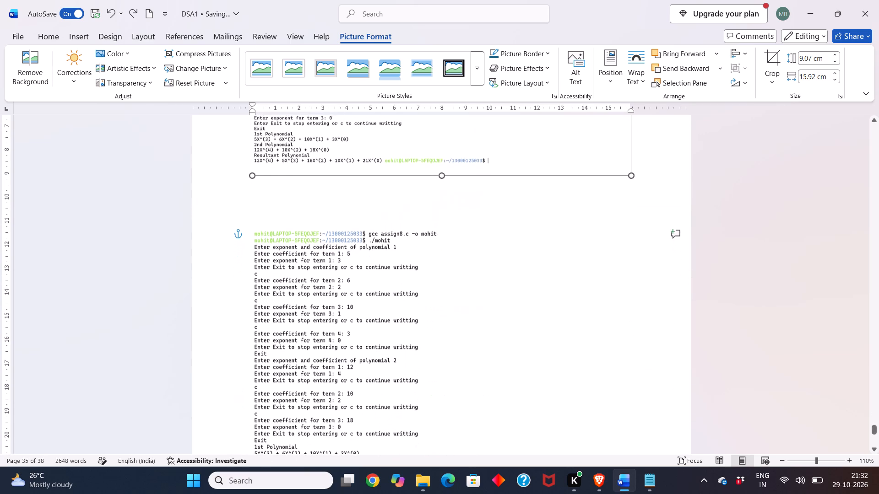
scroll(511, 222, down, 5)
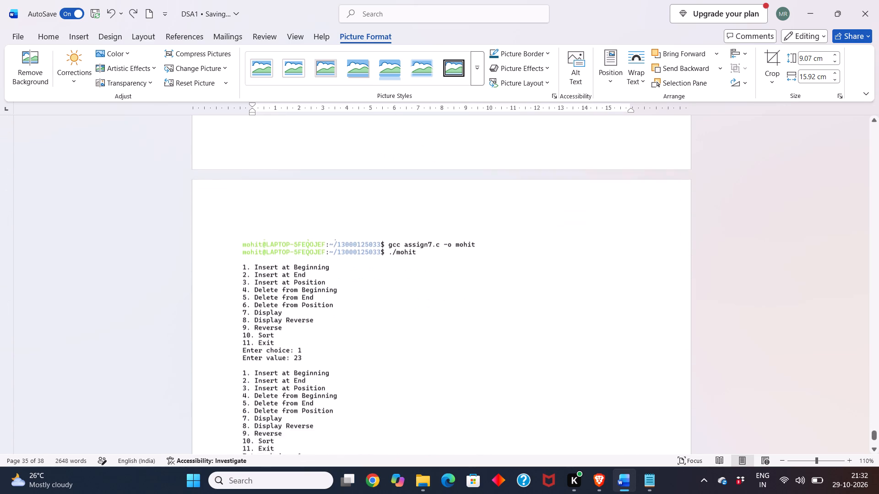
scroll(511, 222, down, 3)
scroll(511, 222, up, 3)
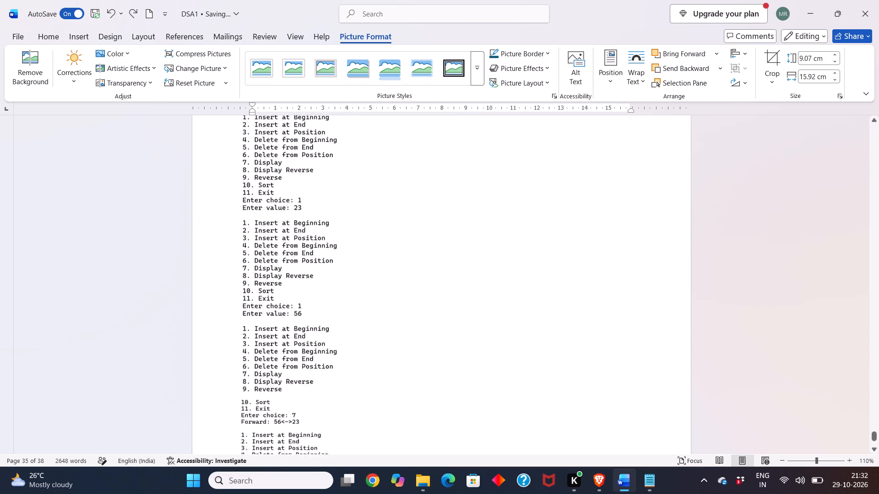
scroll(511, 222, up, 2)
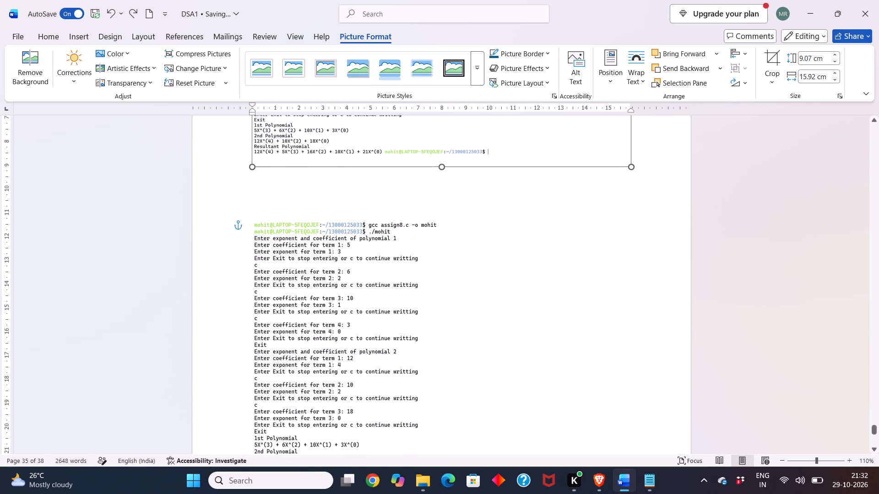
scroll(511, 222, up, 2)
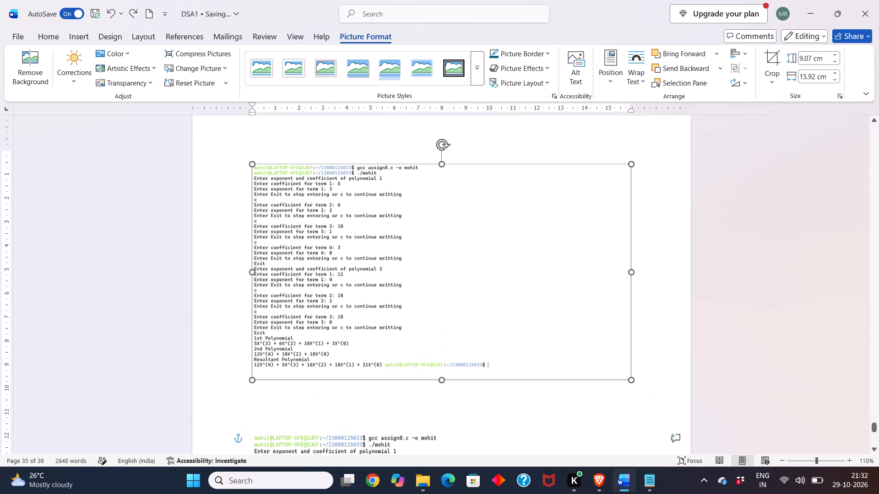
scroll(511, 222, down, 1)
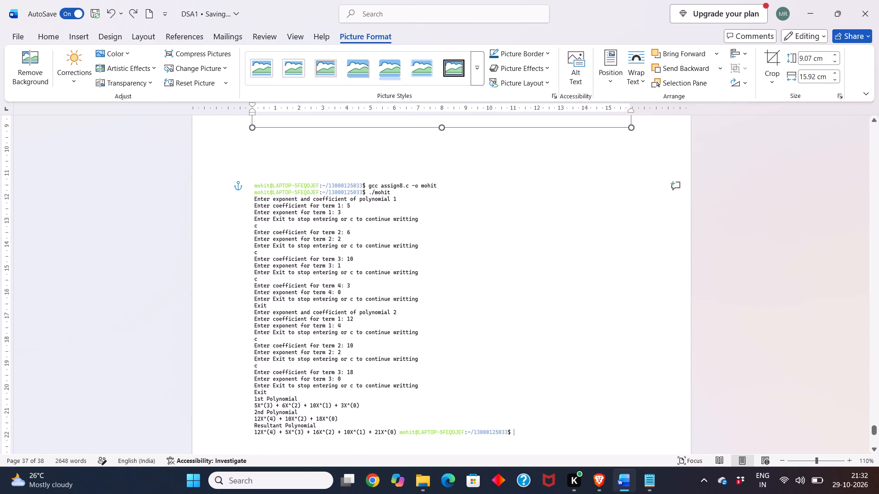
scroll(511, 222, down, 1)
scroll(511, 222, up, 3)
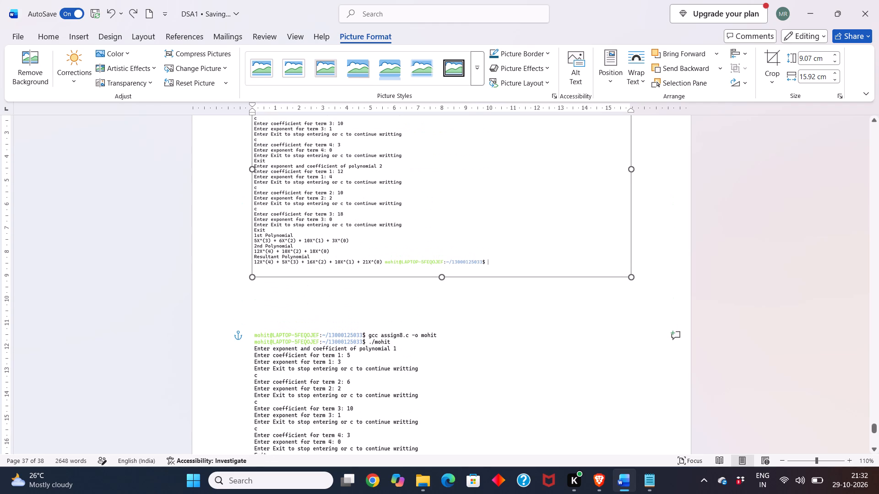
scroll(511, 222, down, 3)
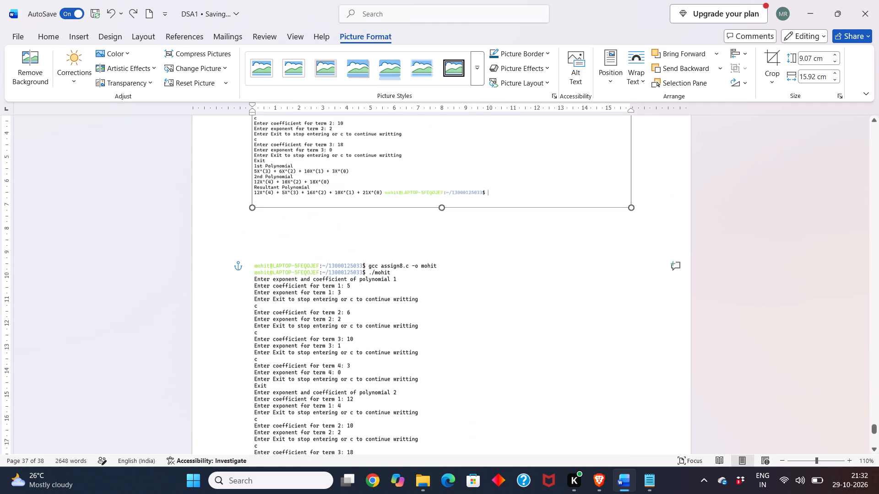
scroll(511, 222, down, 2)
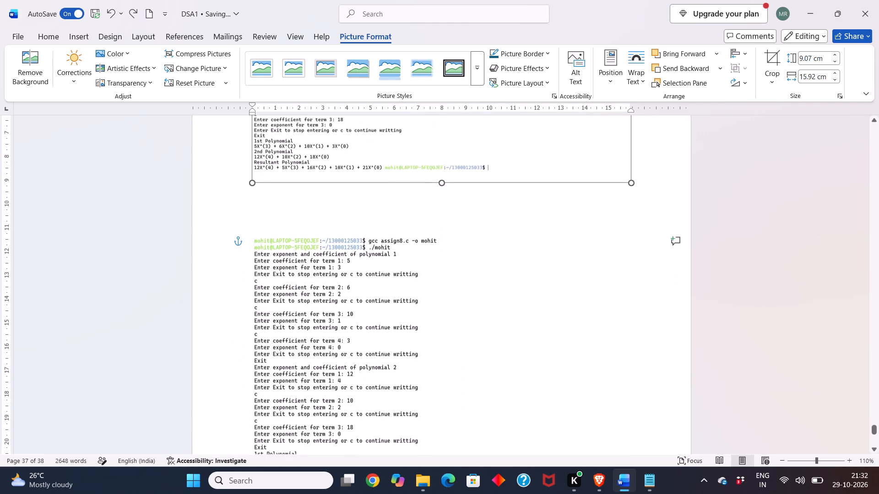
scroll(511, 222, down, 2)
Delete the newly inserted, smaller duplicate of the assign8 output picture above the original one.
scroll(511, 222, up, 1)
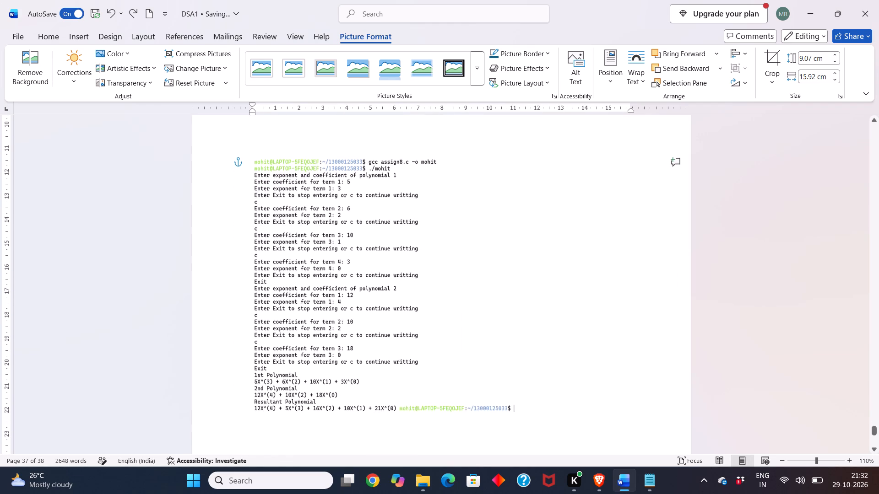
scroll(511, 222, up, 1)
click(465, 199)
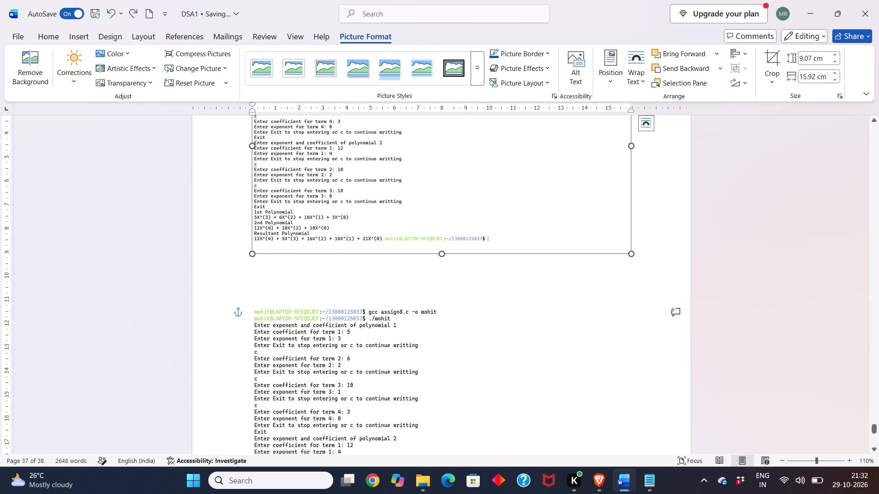
key(BackSpace)
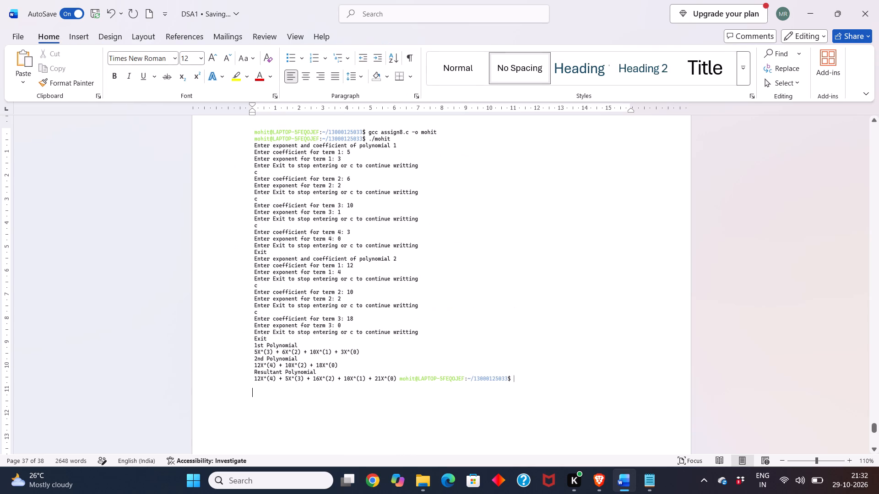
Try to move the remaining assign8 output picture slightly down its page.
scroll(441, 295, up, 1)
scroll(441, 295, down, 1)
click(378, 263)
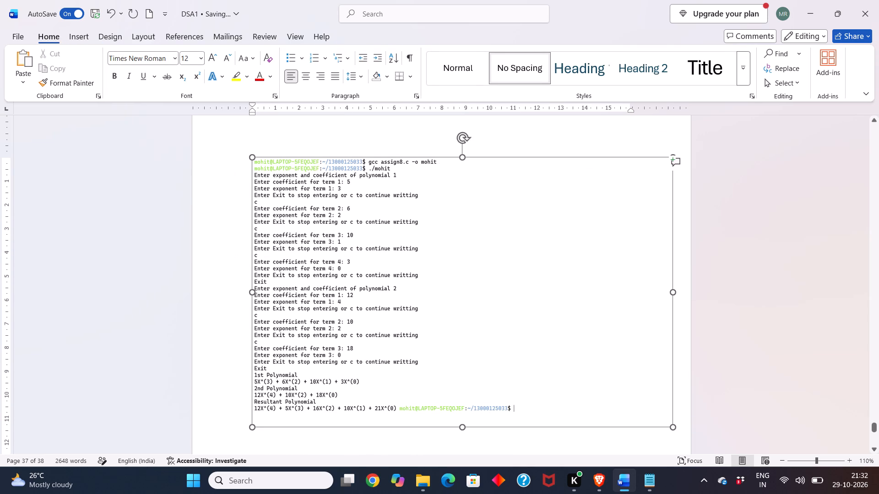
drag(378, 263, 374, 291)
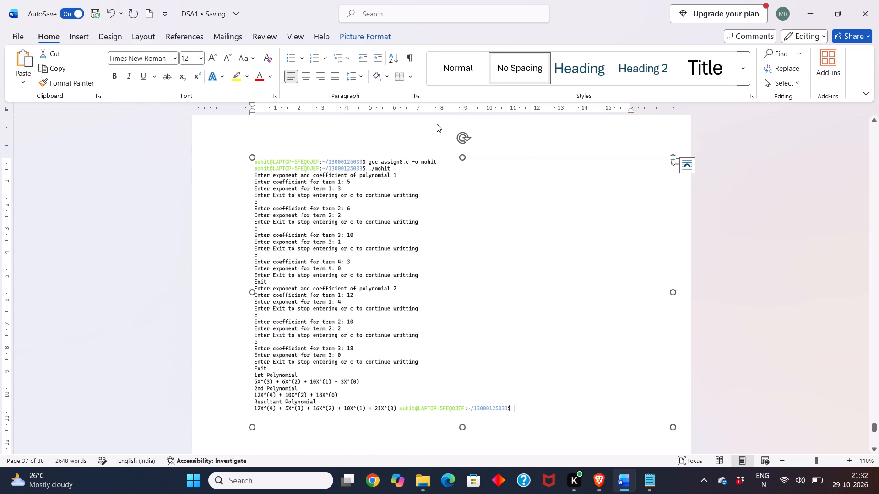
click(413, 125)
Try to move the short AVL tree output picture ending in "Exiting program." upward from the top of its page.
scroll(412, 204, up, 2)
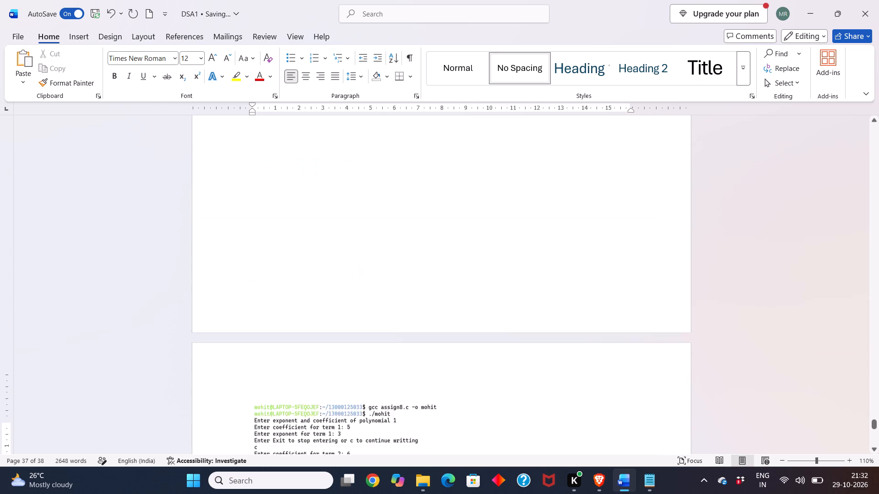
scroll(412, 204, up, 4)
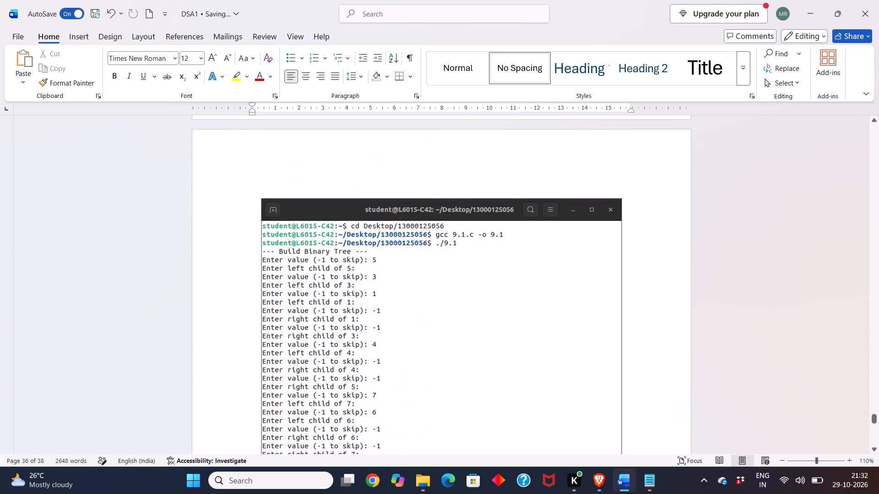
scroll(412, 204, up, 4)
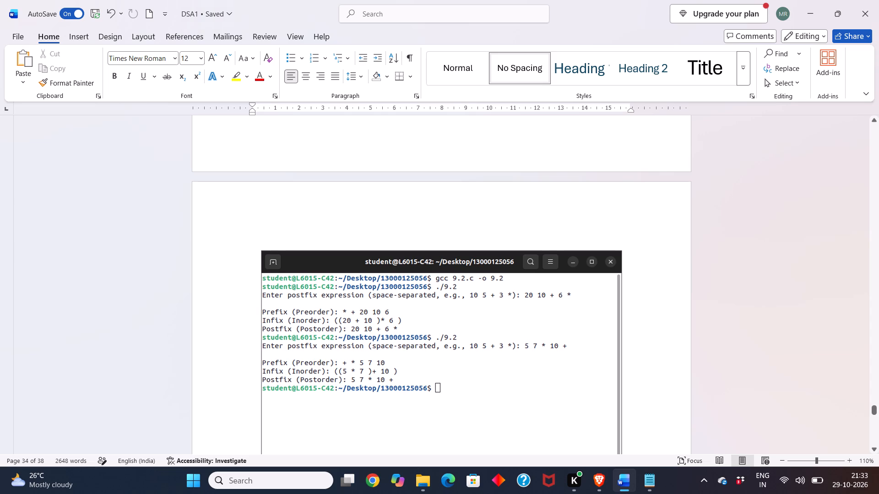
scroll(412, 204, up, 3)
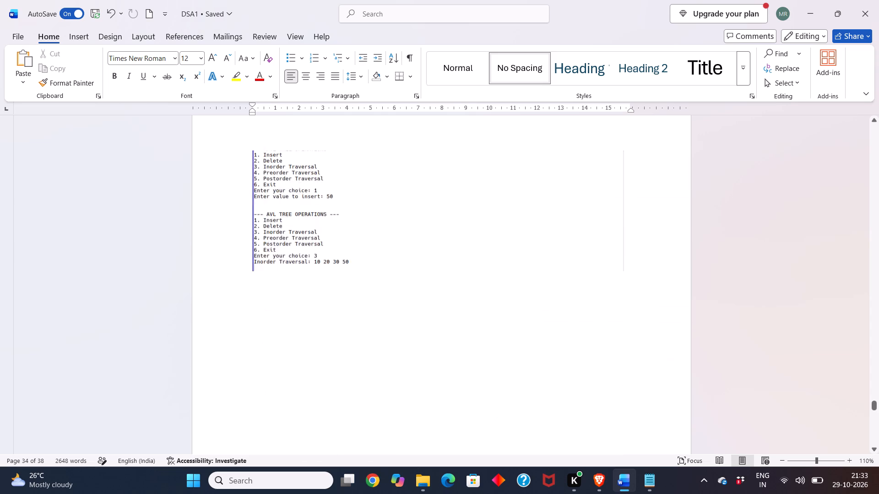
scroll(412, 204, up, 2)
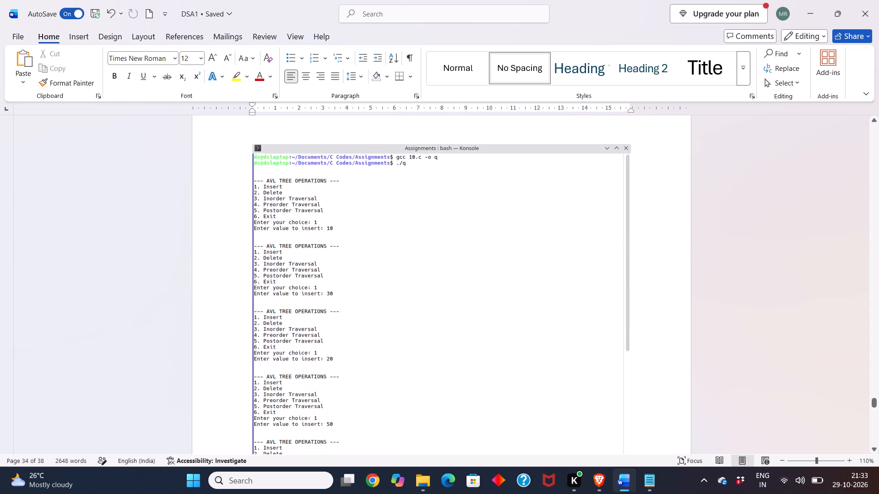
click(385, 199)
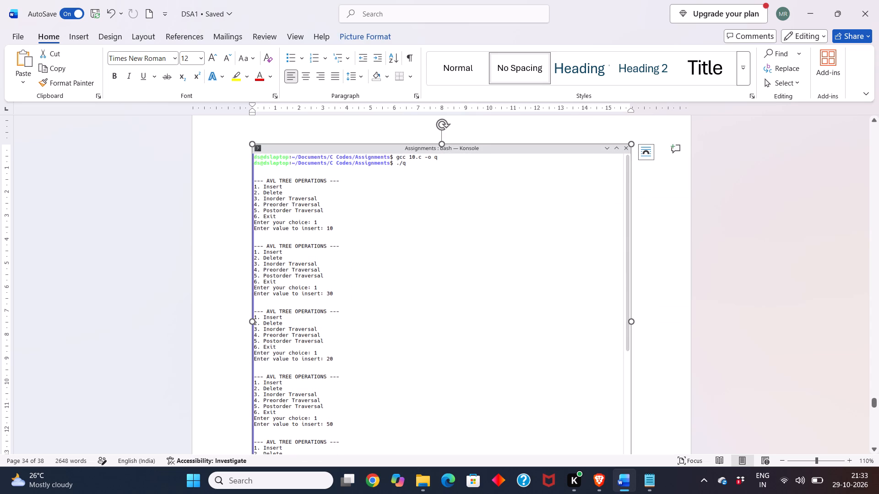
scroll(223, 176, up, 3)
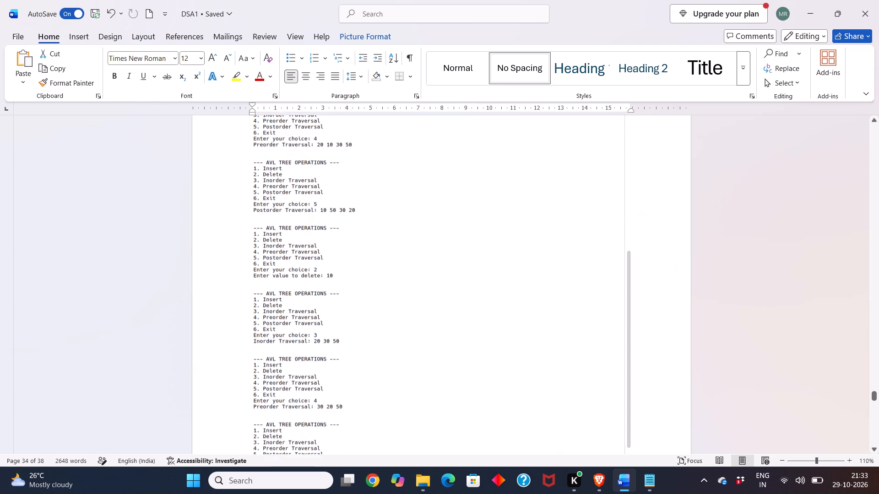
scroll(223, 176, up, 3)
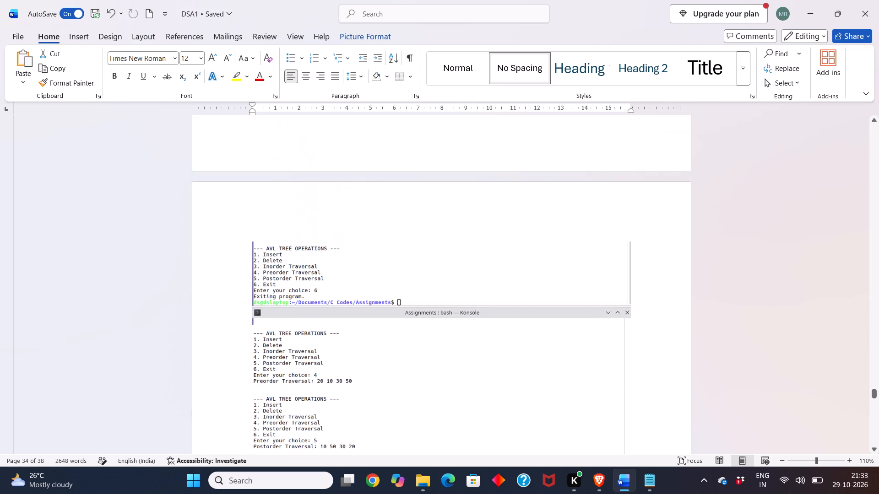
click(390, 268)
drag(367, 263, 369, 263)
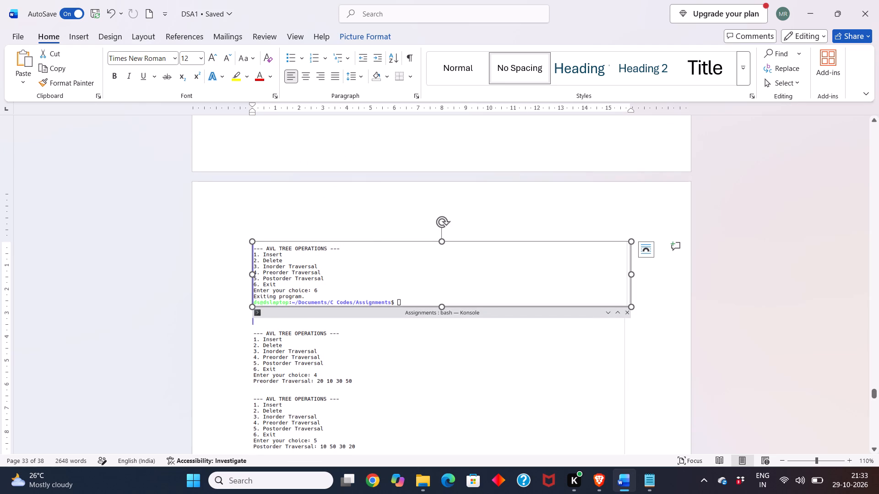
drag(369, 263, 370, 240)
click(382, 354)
Set text wrapping to Through for the AVL tree picture ending in "Exiting program." and move it up onto the preceding page's lower part.
click(392, 276)
scroll(392, 276, up, 6)
scroll(392, 276, down, 1)
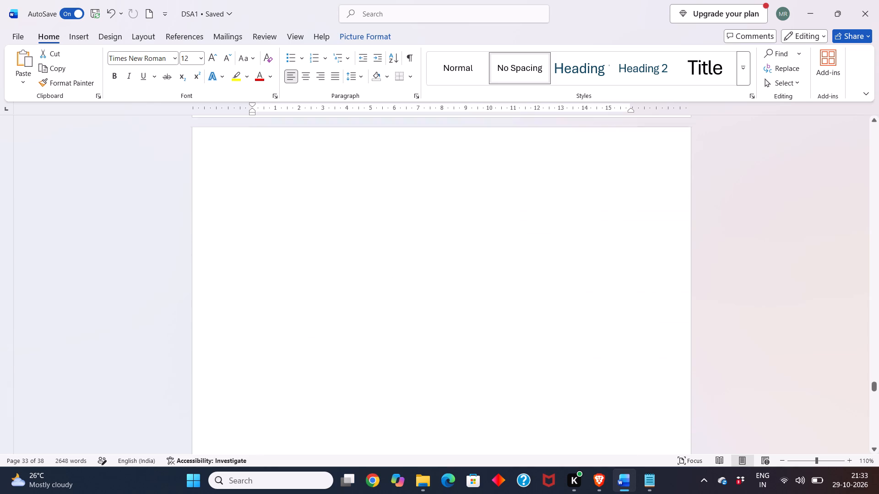
scroll(392, 276, down, 1)
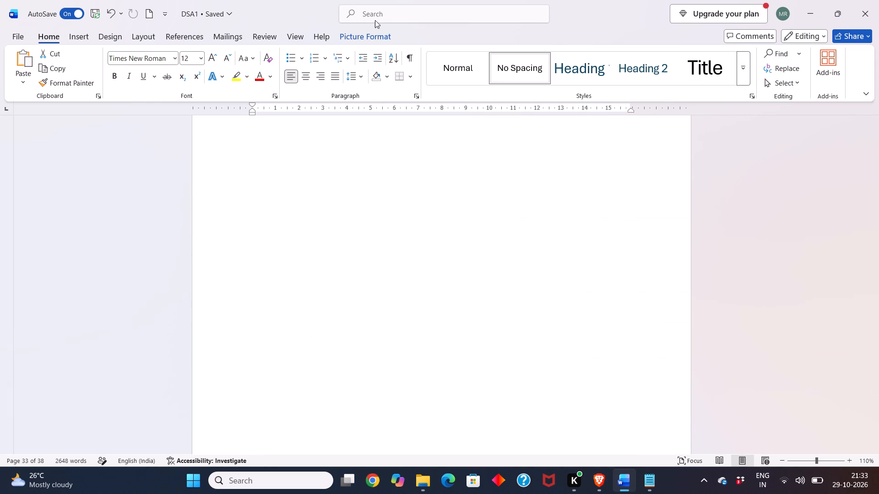
click(369, 32)
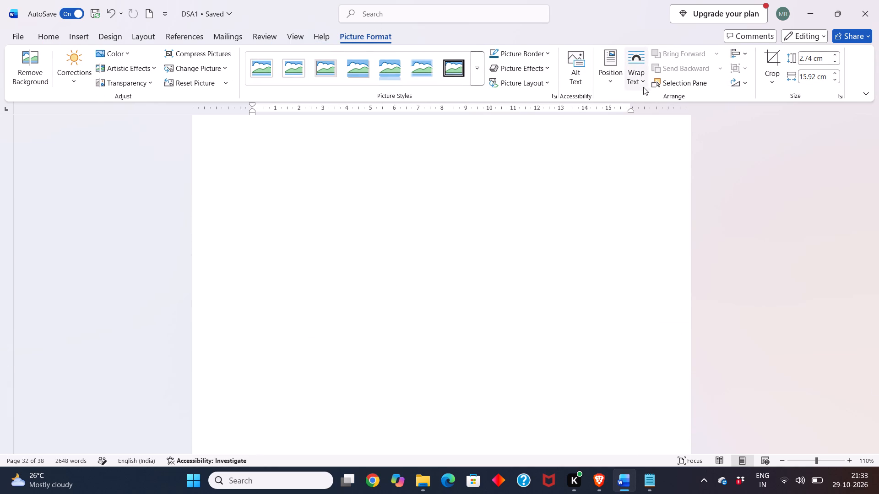
click(639, 86)
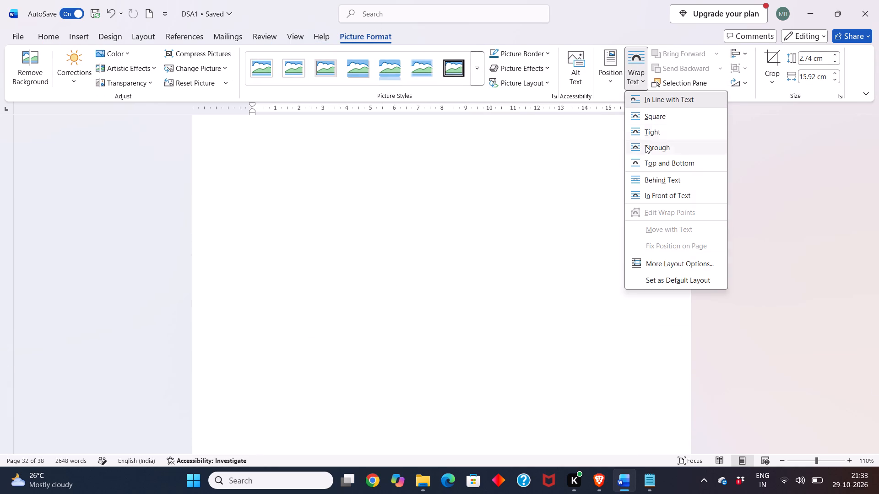
click(646, 146)
scroll(494, 236, down, 3)
scroll(494, 236, left, 1)
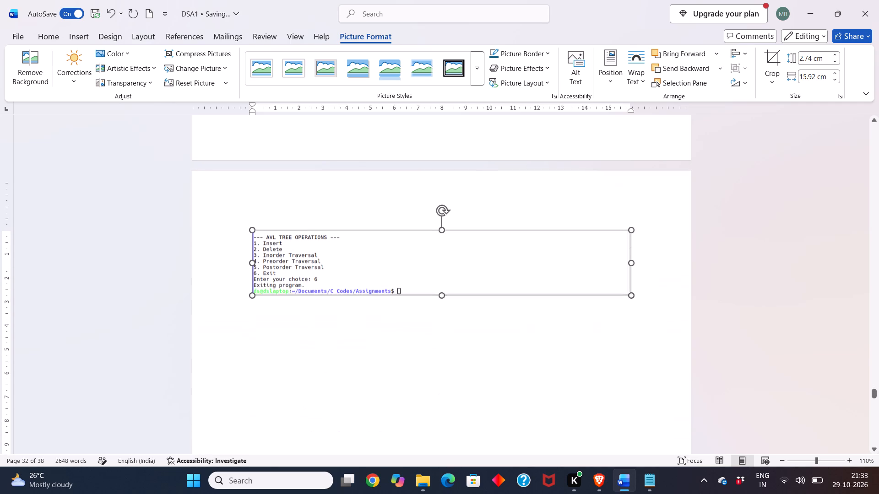
drag(494, 236, 509, 125)
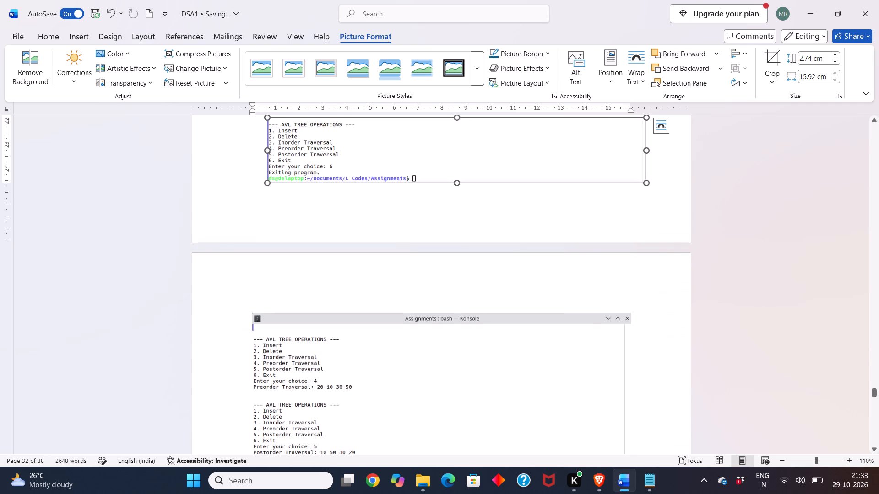
Move the short AVL tree picture ending in "Exiting program." up to the top margin of its page.
scroll(518, 224, up, 3)
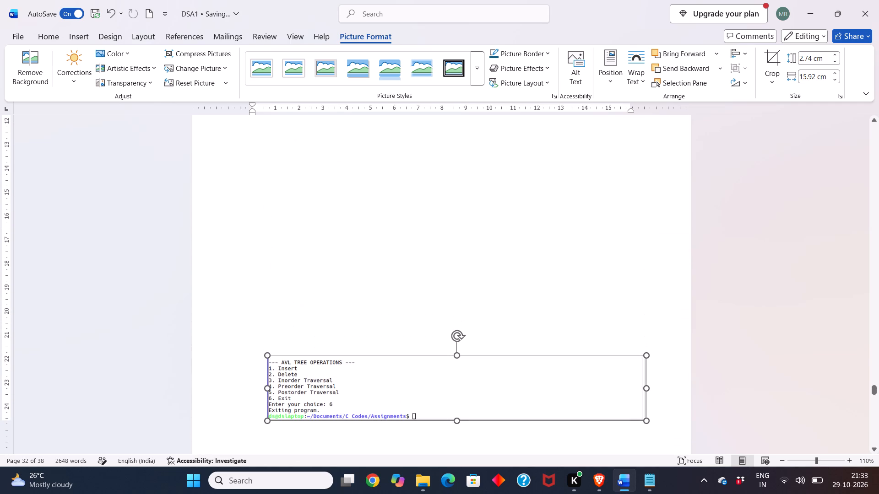
drag(442, 371, 422, 164)
scroll(422, 164, up, 2)
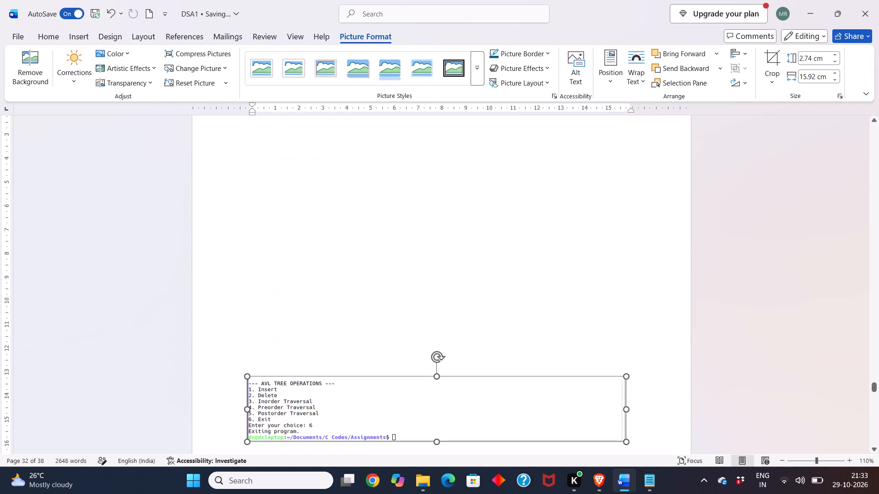
drag(389, 398, 385, 158)
scroll(385, 158, up, 2)
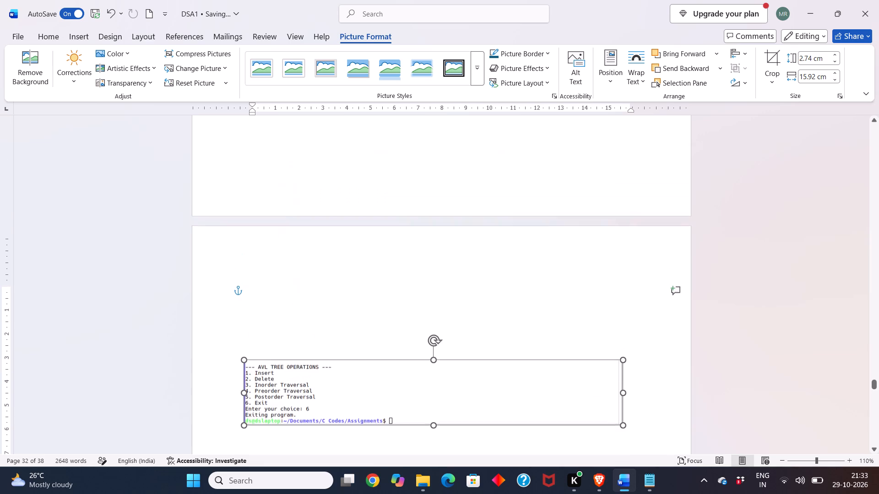
drag(364, 383, 365, 287)
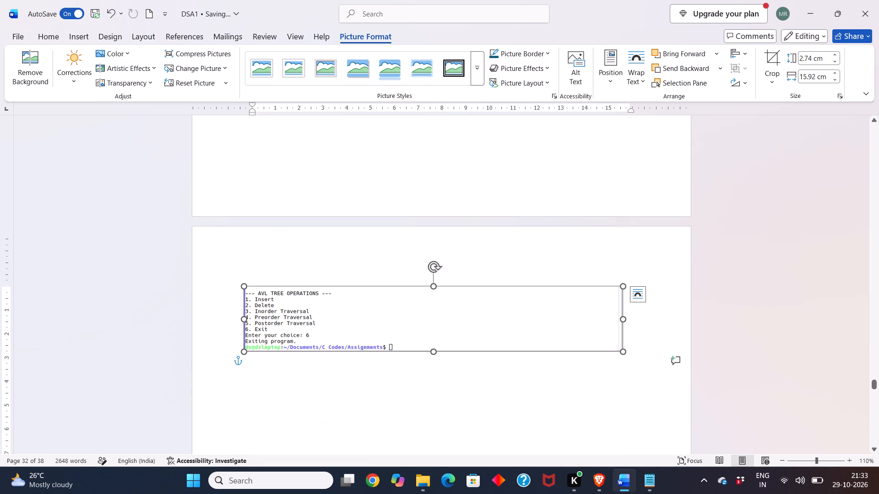
Look through the preceding pages, from the assign6 output pictures to the doubly linked list output picture.
scroll(443, 210, up, 4)
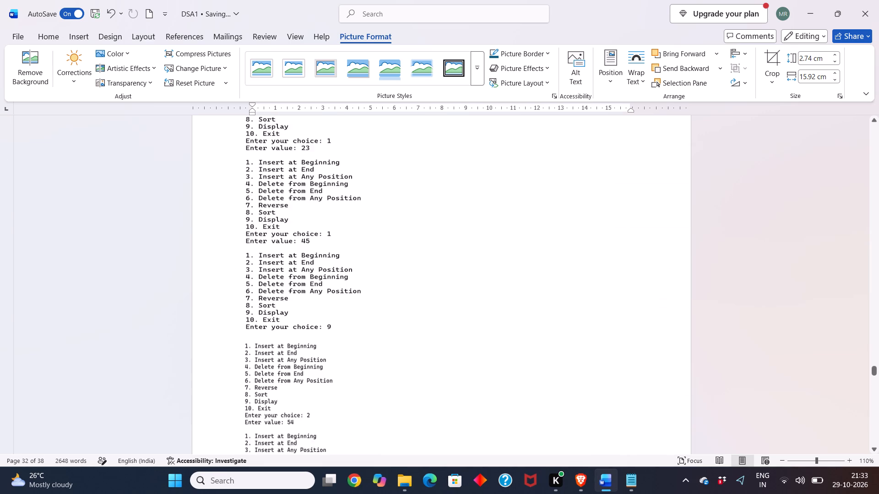
scroll(443, 210, up, 2)
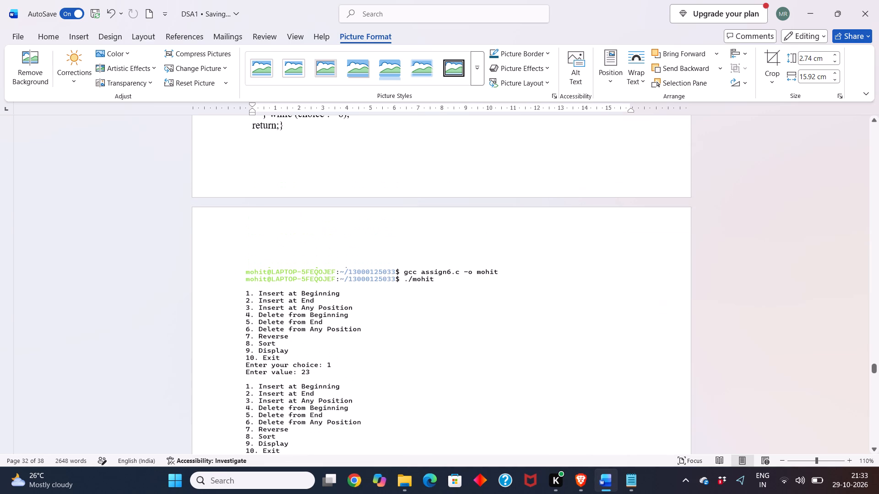
scroll(443, 210, up, 2)
scroll(443, 210, down, 2)
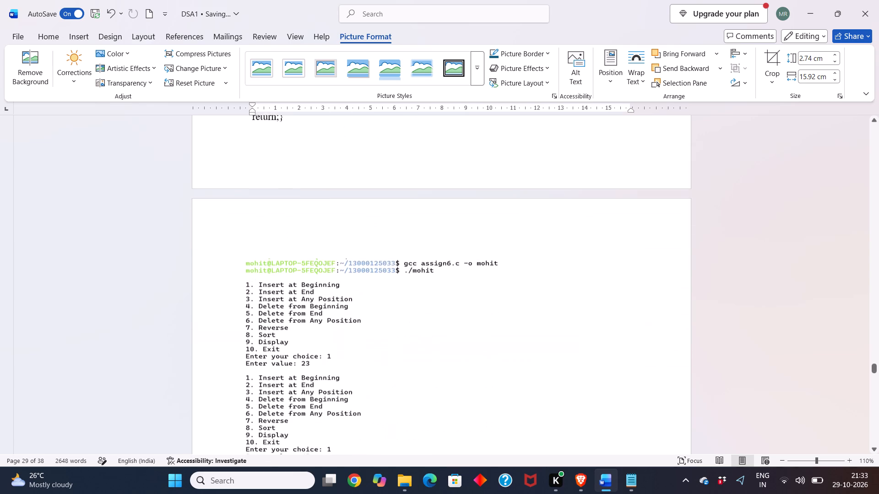
scroll(443, 210, down, 4)
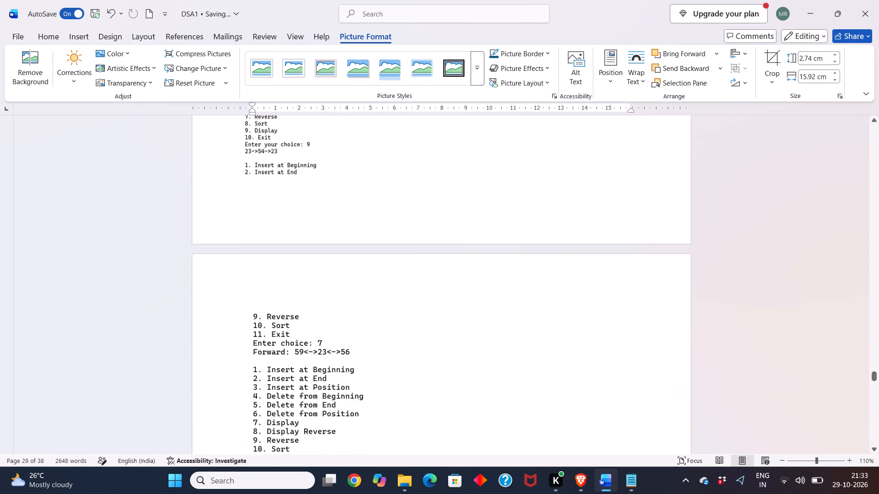
scroll(443, 210, down, 1)
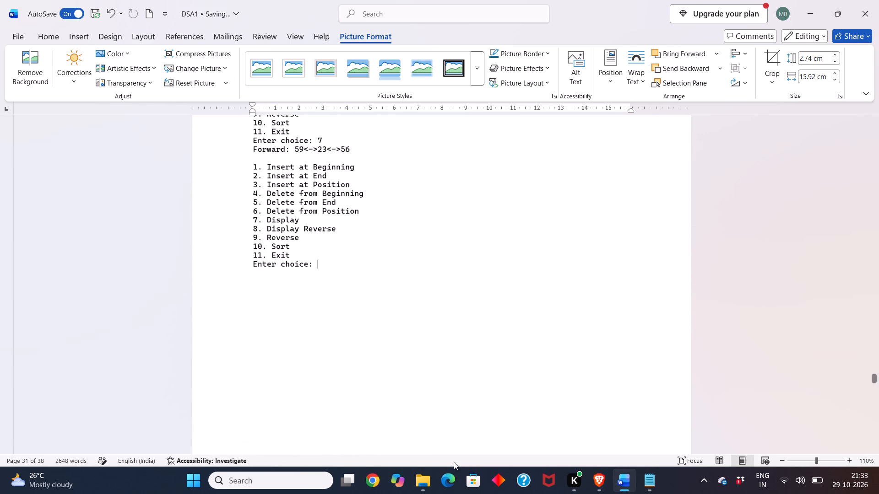
View the assign7.3 image from the Downloads folder to compare it with the doubly linked list picture in the document.
click(422, 483)
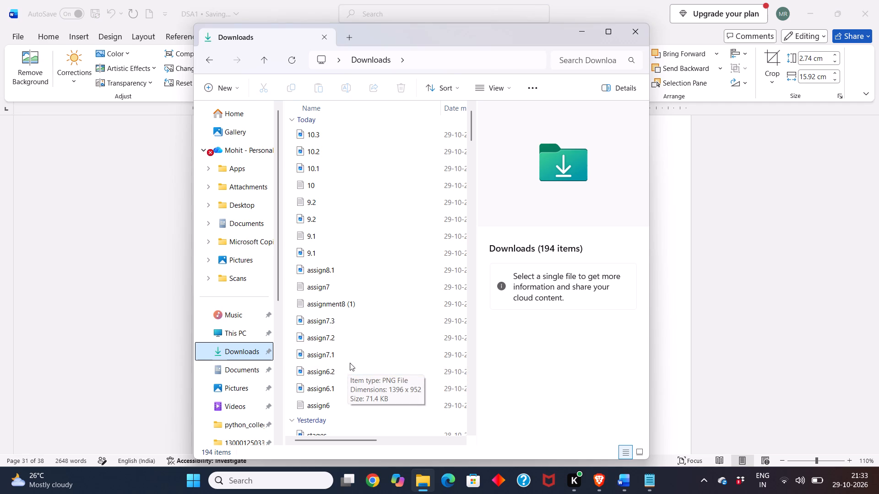
double_click(375, 323)
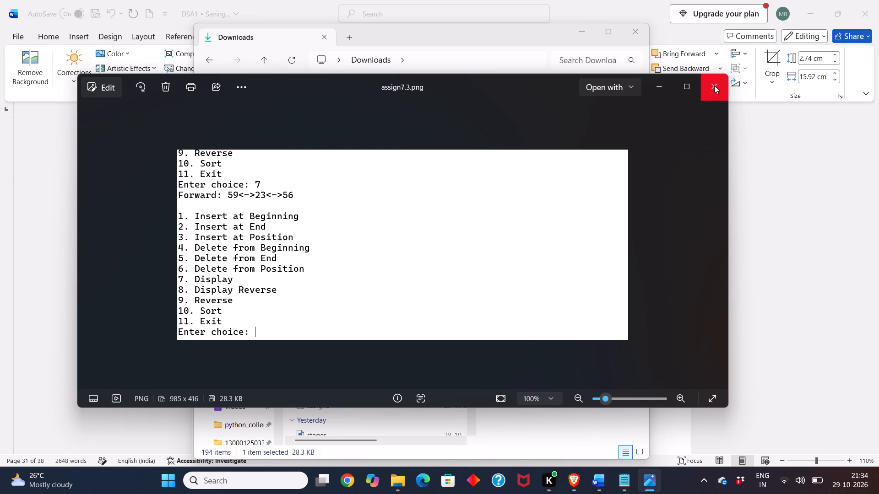
click(724, 93)
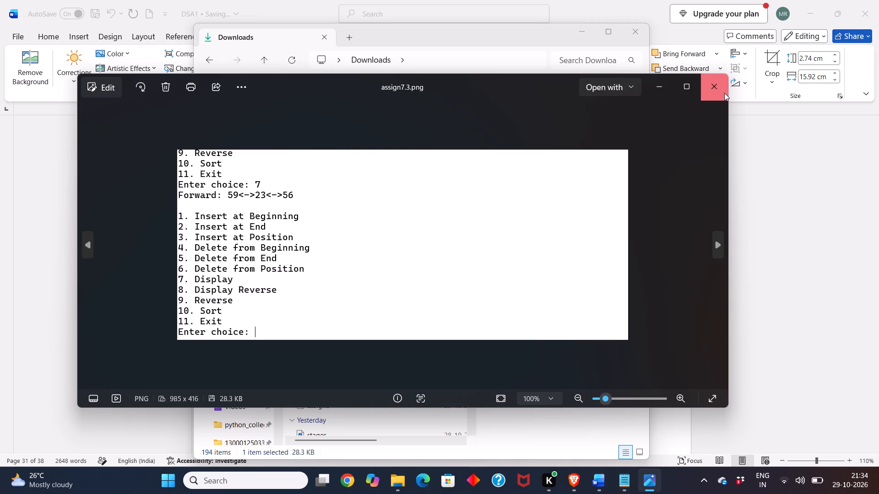
click(835, 252)
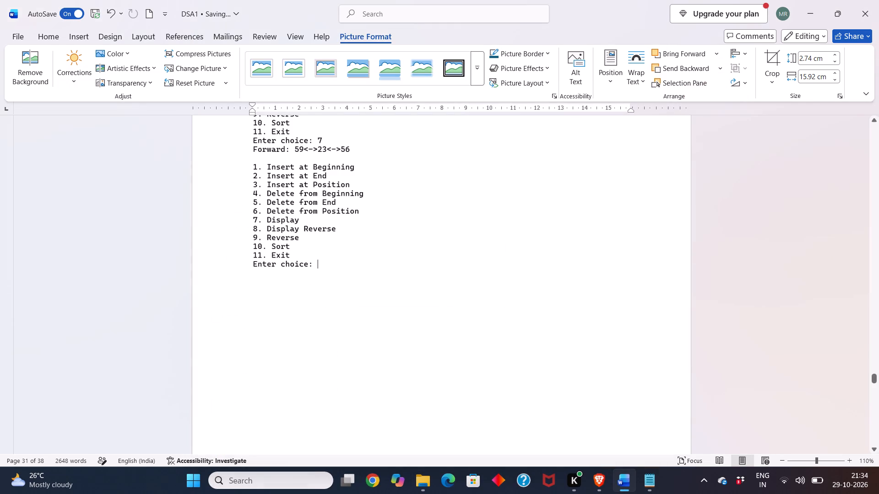
Recheck the order of the assign6 output pictures and the doubly linked list output picture on the following page.
scroll(401, 252, up, 3)
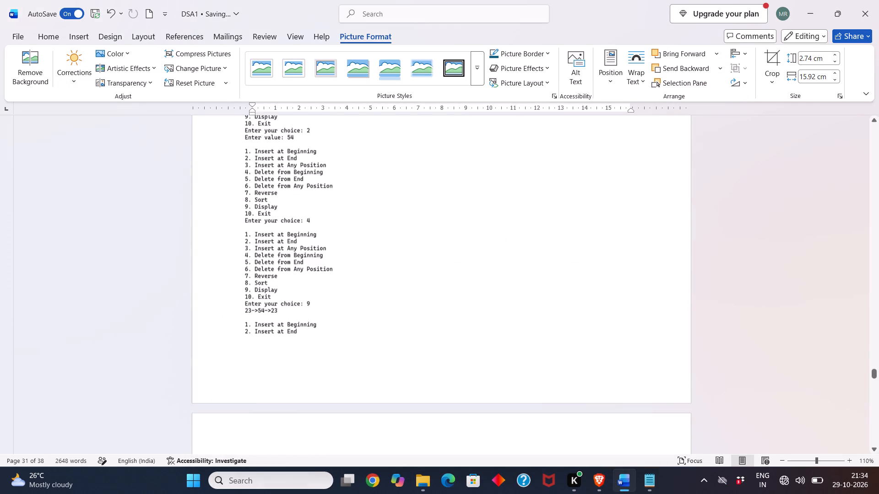
scroll(401, 252, up, 1)
scroll(401, 252, down, 1)
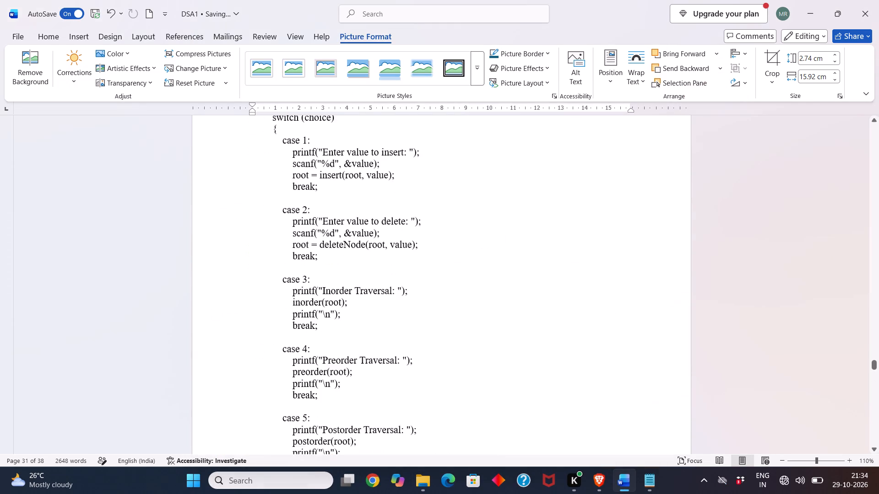
scroll(401, 252, down, 2)
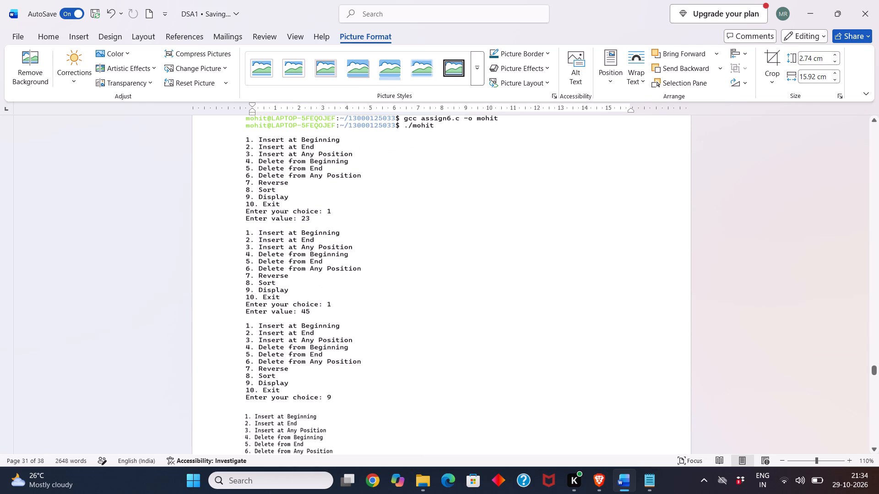
scroll(401, 252, down, 2)
scroll(401, 252, up, 2)
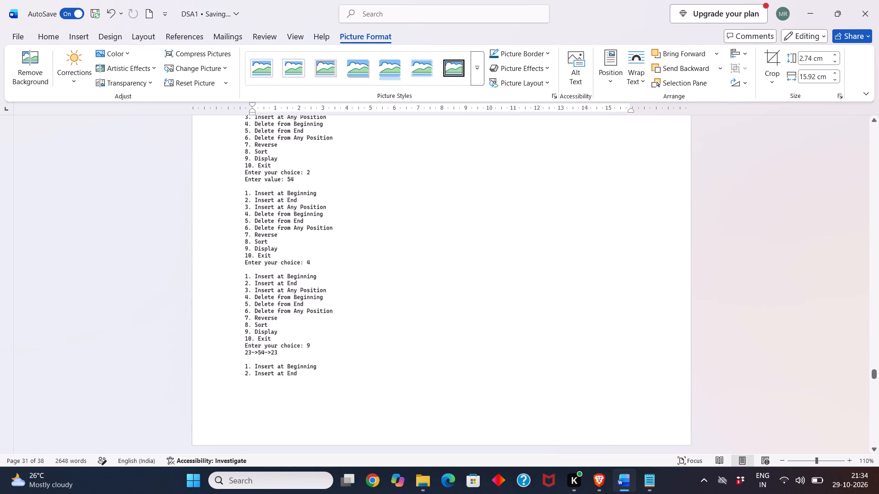
scroll(401, 252, up, 1)
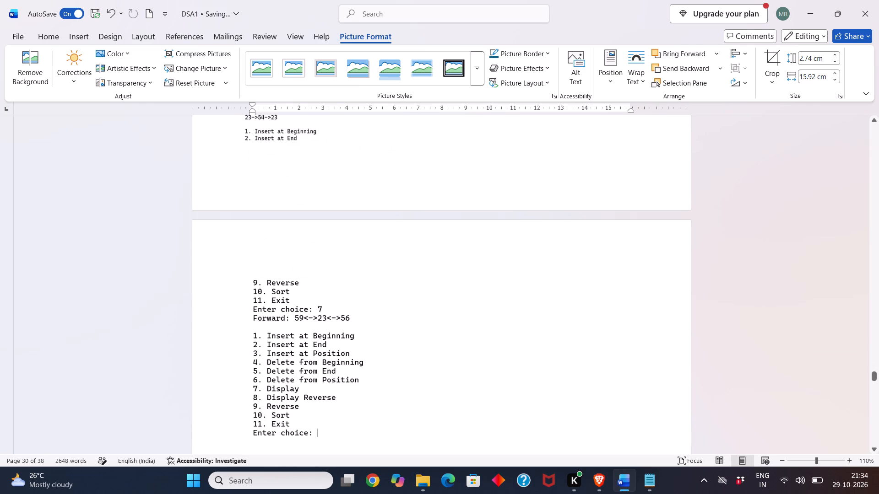
scroll(401, 252, up, 1)
scroll(401, 252, down, 1)
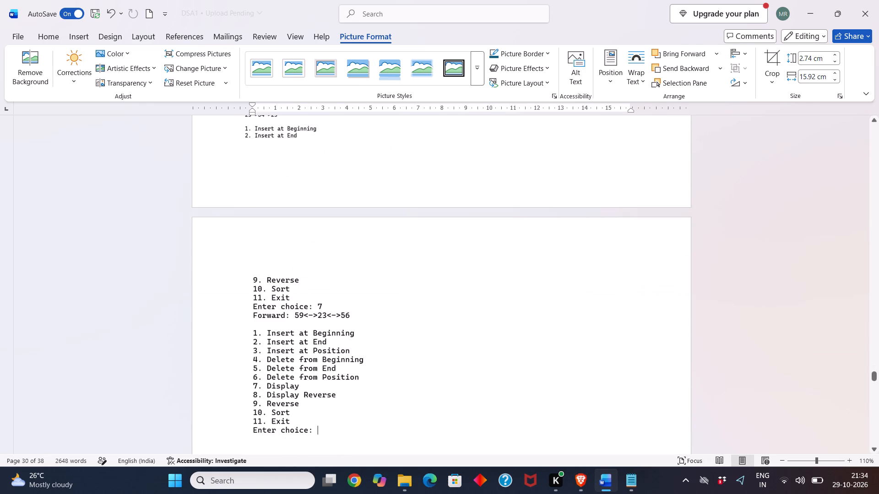
scroll(401, 252, up, 1)
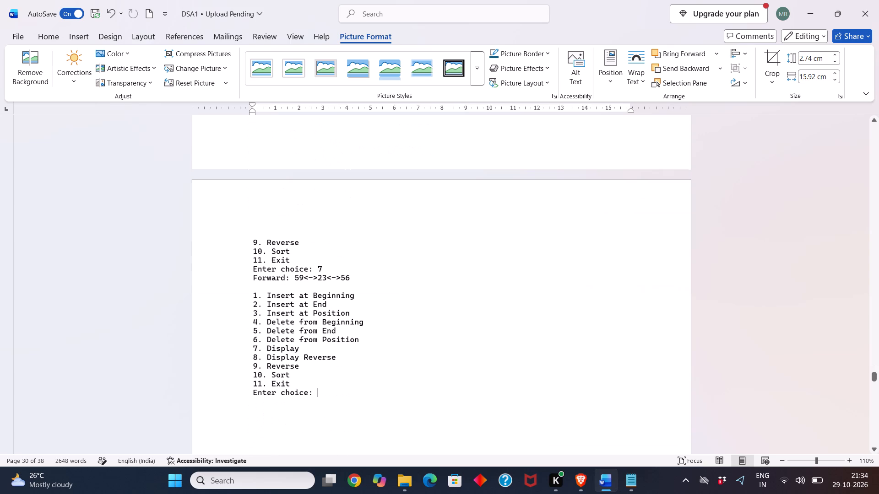
scroll(401, 252, up, 1)
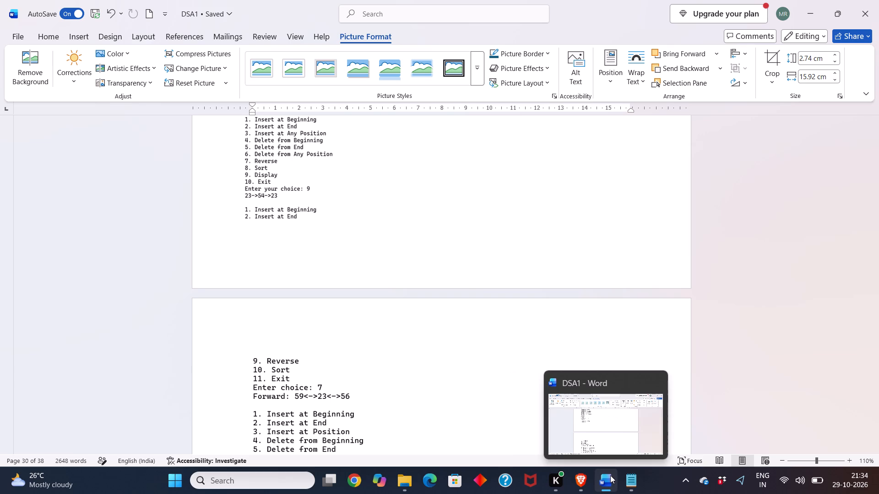
View the assign6.2, assign7.2, assign7.1 and assign7.3 images in Downloads to compare them with the document's pictures.
click(402, 474)
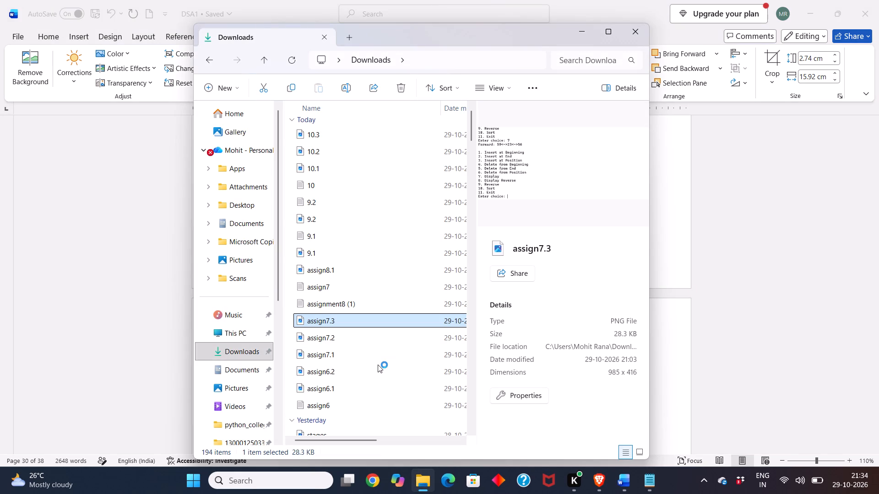
double_click(375, 370)
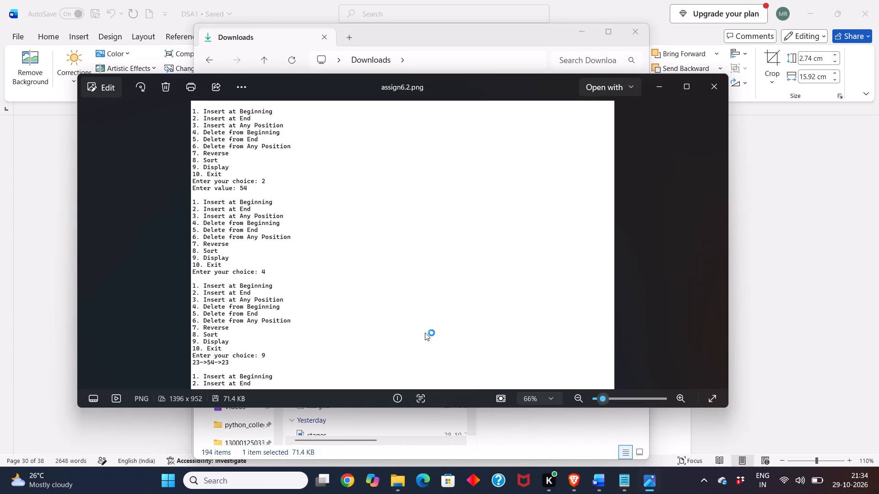
scroll(425, 333, down, 1)
click(708, 83)
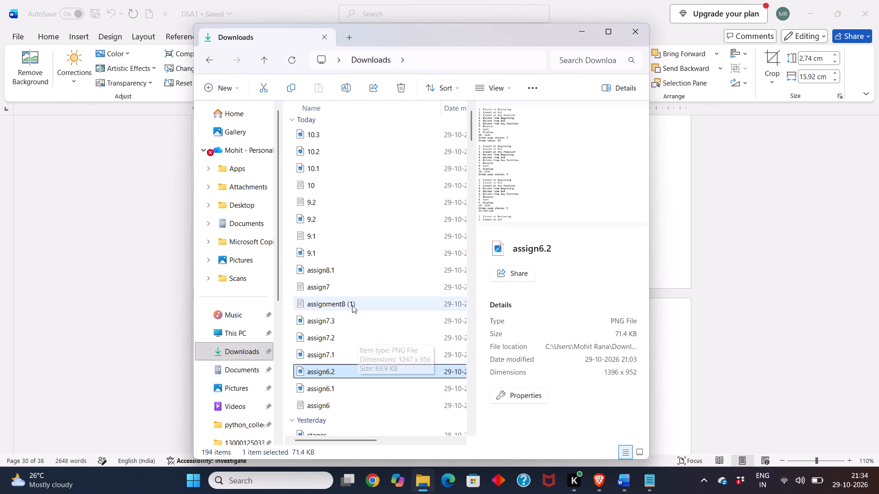
double_click(347, 331)
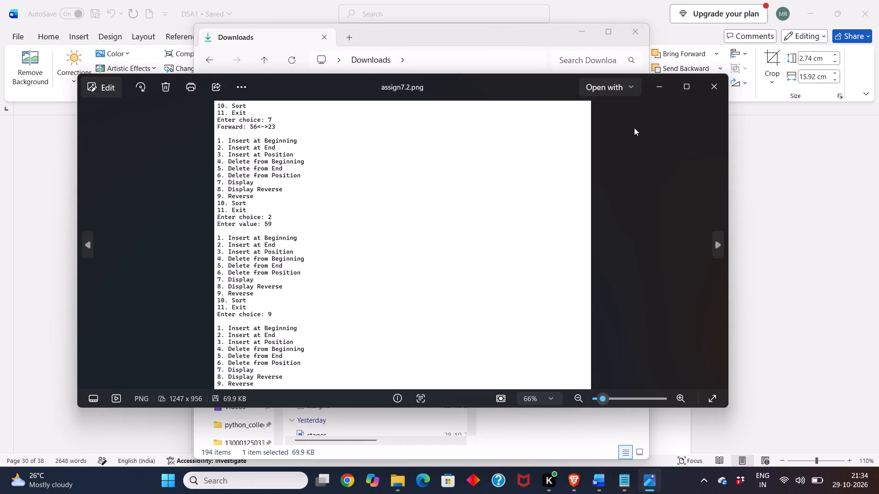
click(716, 93)
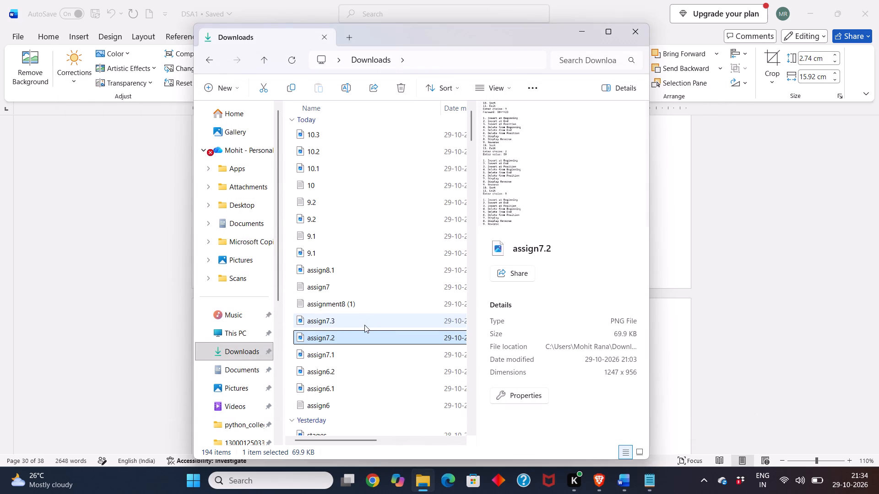
click(364, 325)
double_click(350, 356)
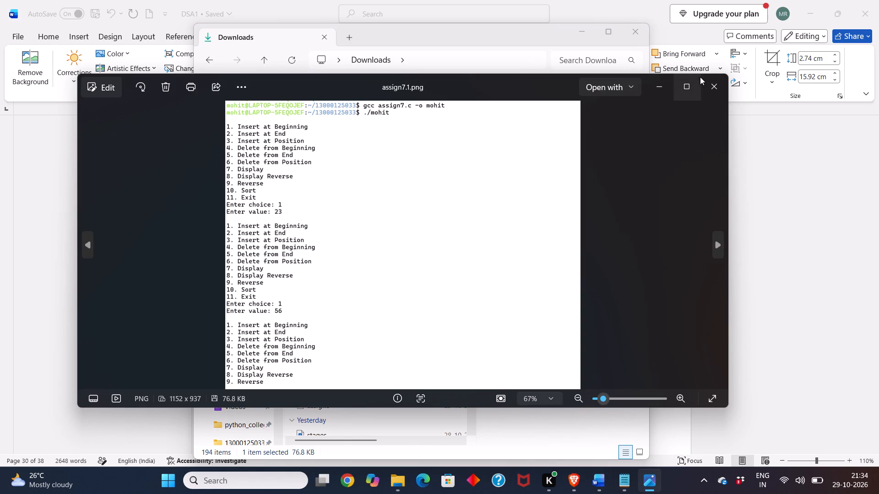
click(703, 84)
double_click(400, 327)
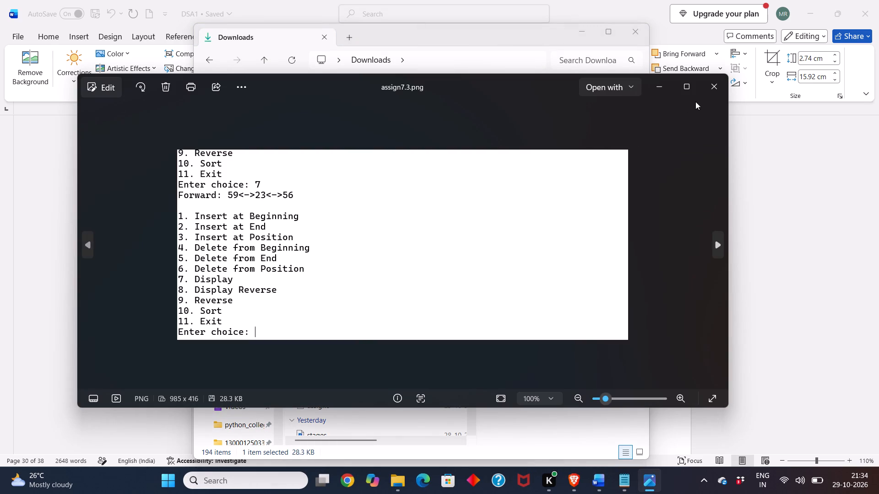
click(710, 96)
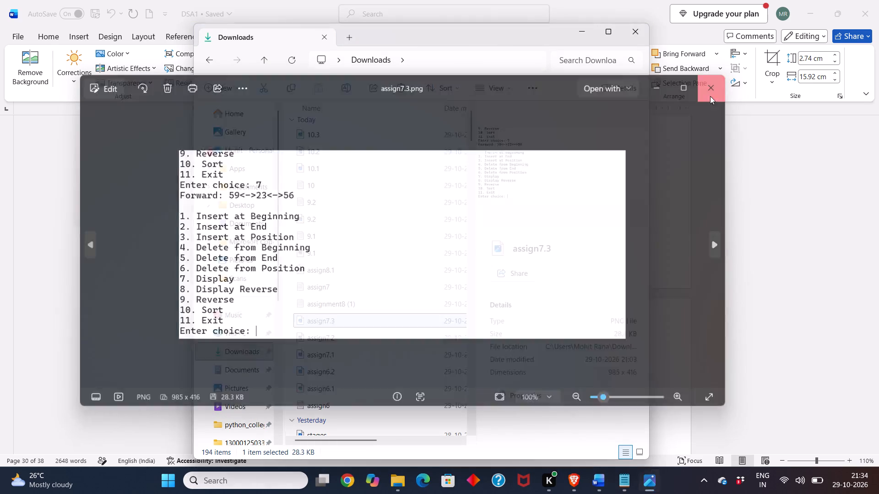
click(796, 187)
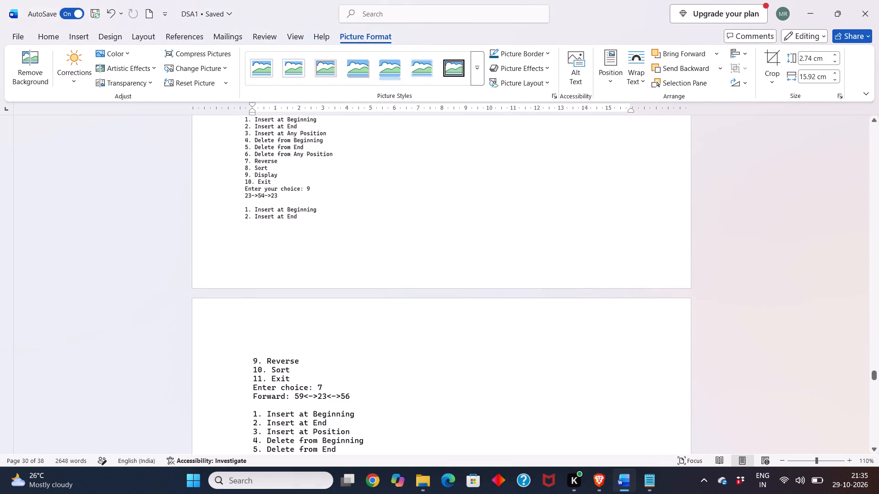
Look through the output pictures from the doubly linked list page, past the AVL tree and expression tree pictures, to the document's last page.
scroll(367, 365, down, 3)
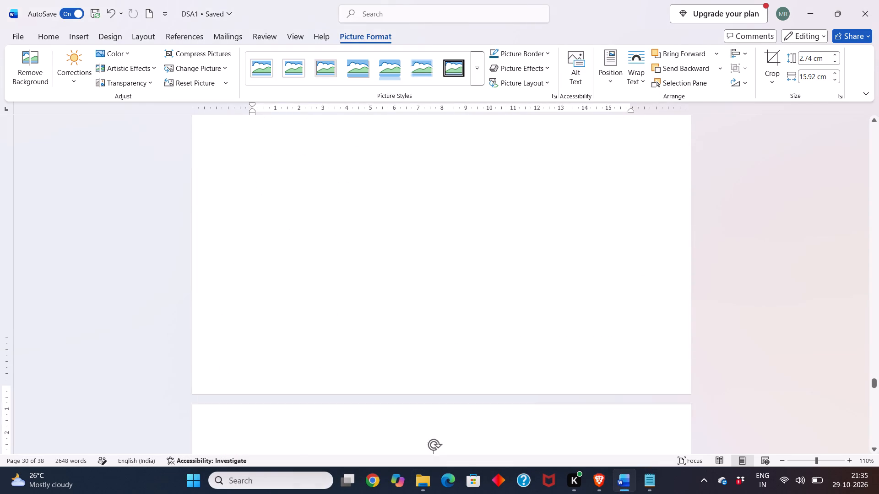
scroll(367, 365, down, 3)
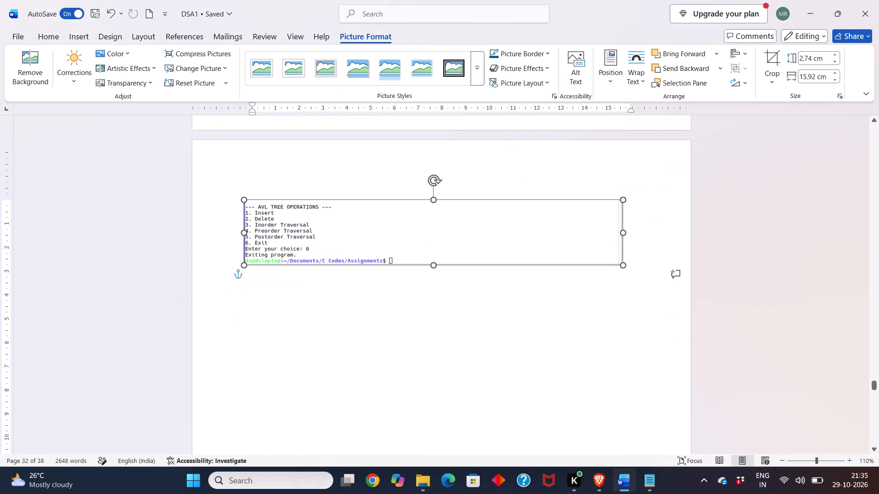
scroll(431, 285, down, 3)
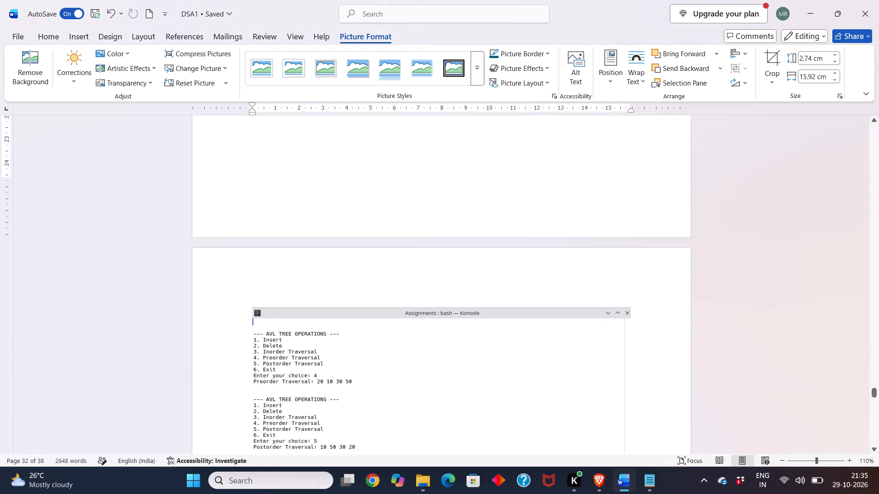
scroll(431, 285, down, 3)
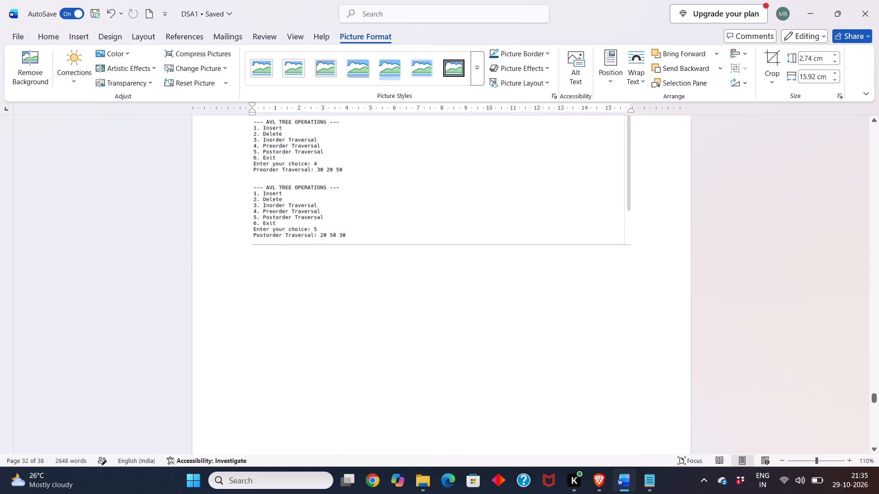
scroll(431, 285, down, 3)
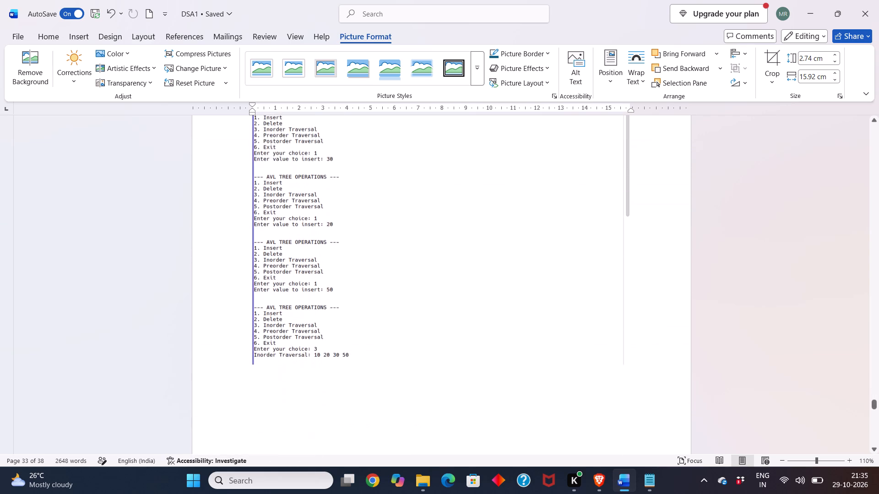
scroll(431, 285, down, 2)
scroll(431, 285, up, 2)
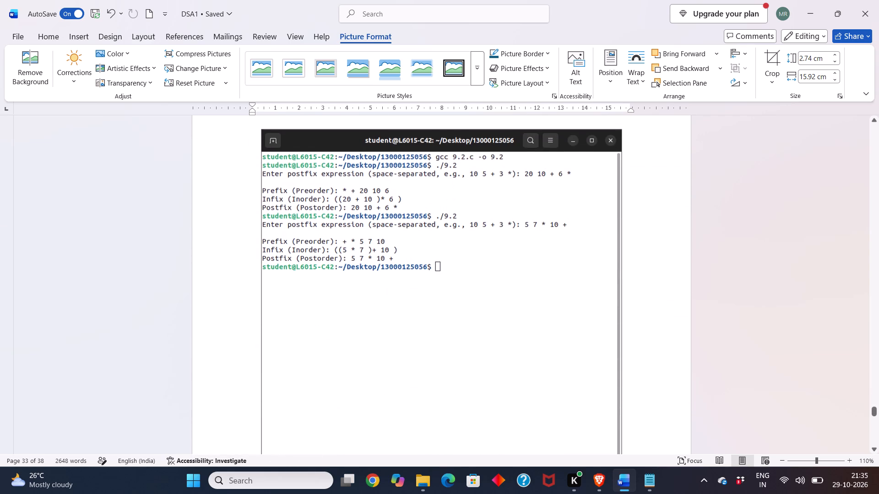
scroll(431, 285, up, 1)
scroll(431, 285, right, 1)
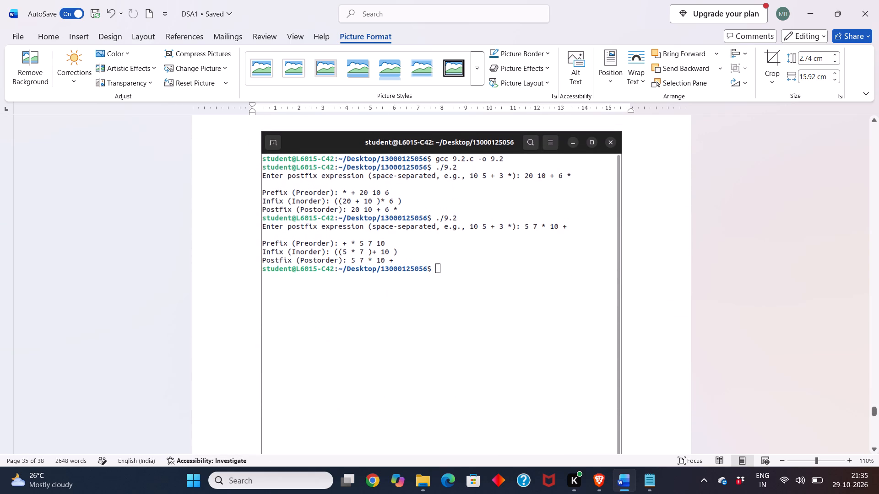
scroll(405, 287, down, 9)
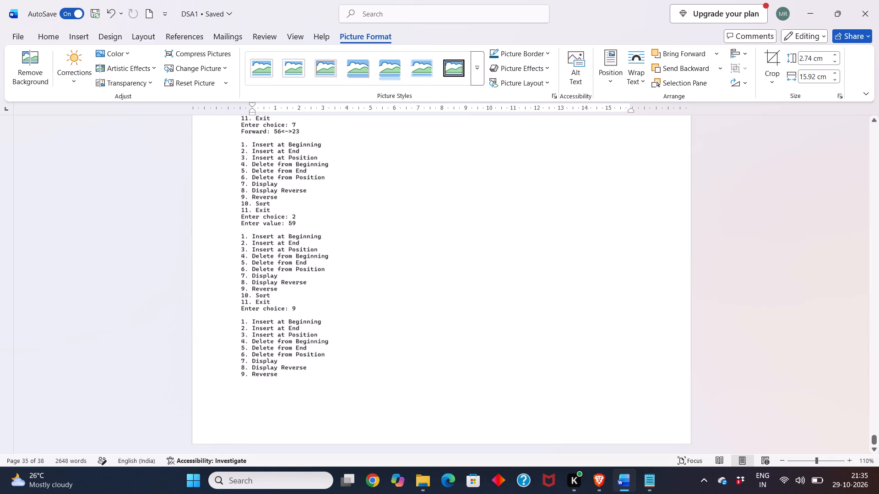
scroll(405, 287, down, 2)
scroll(405, 287, up, 3)
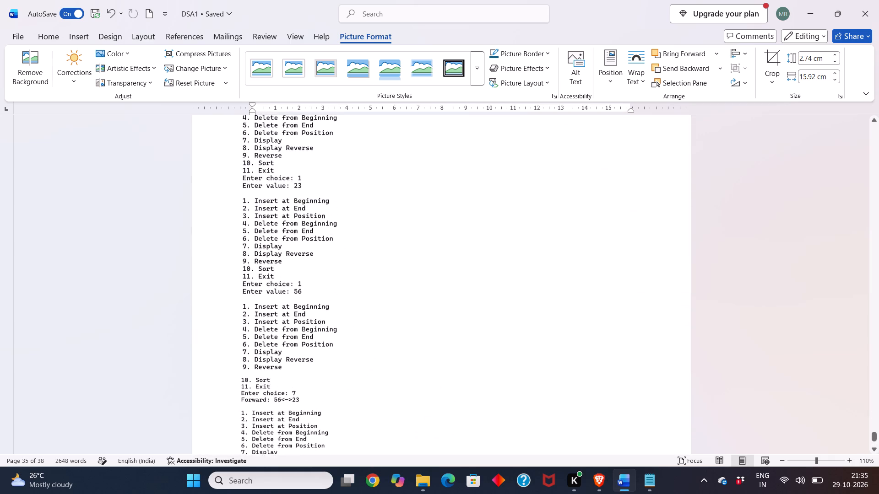
scroll(405, 287, up, 1)
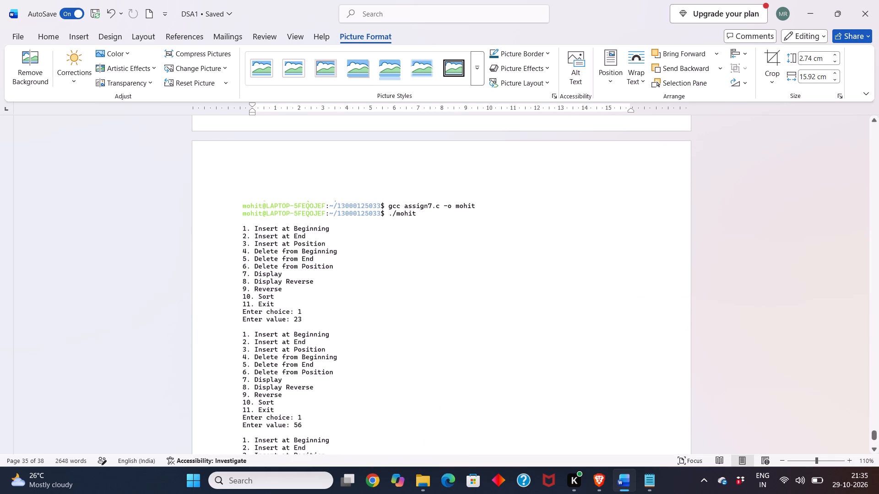
Examine the two assign7 output pictures on the last page, checking their order and where the first continues into the second.
click(337, 261)
scroll(406, 278, down, 1)
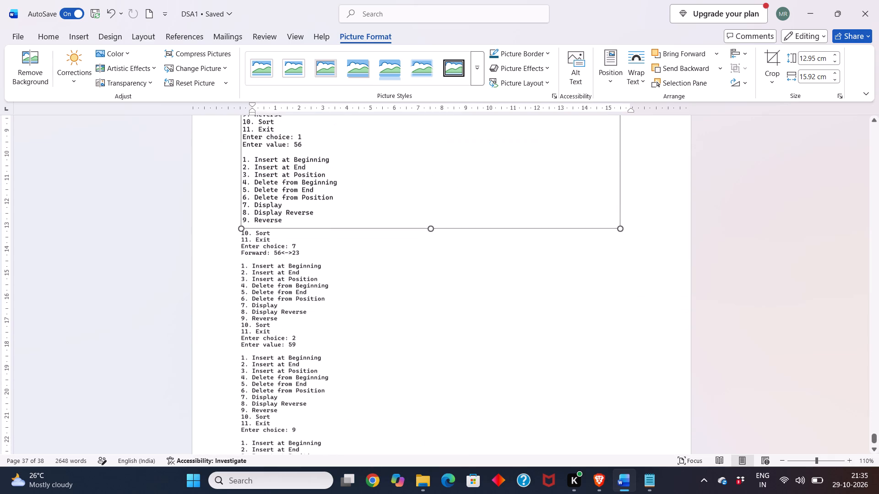
scroll(406, 278, down, 1)
click(344, 289)
scroll(344, 289, down, 2)
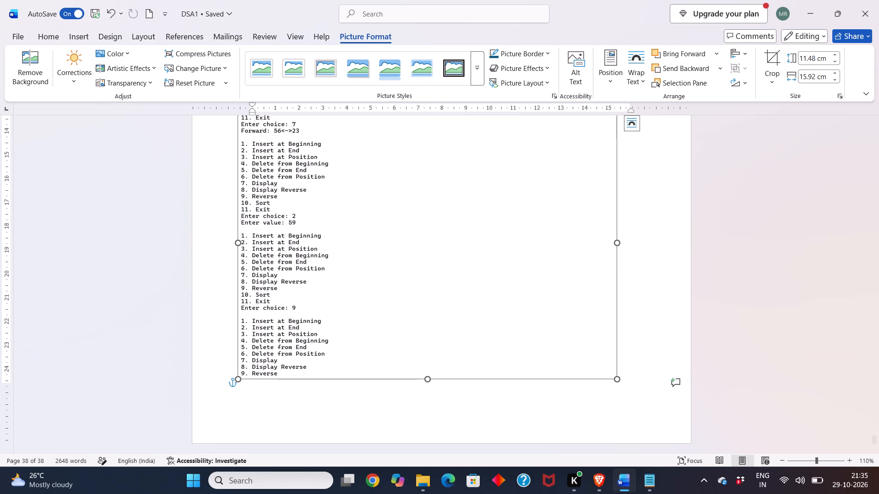
scroll(344, 289, down, 1)
scroll(344, 289, up, 1)
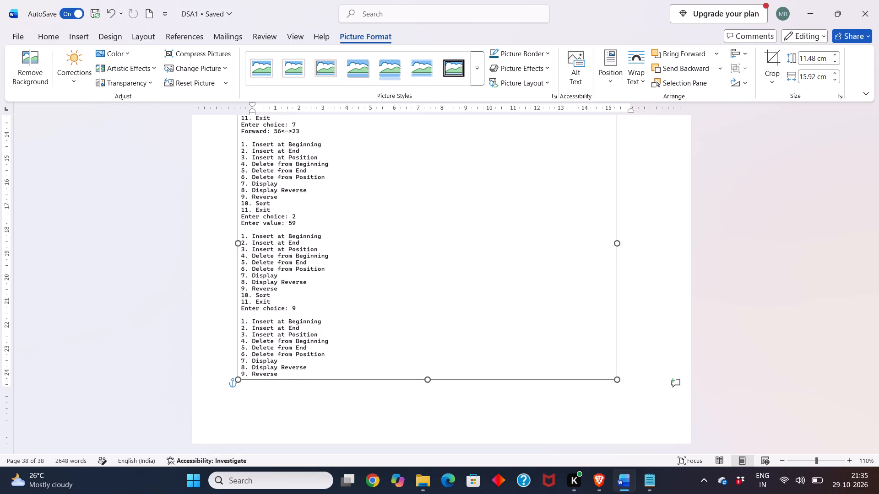
scroll(344, 289, up, 1)
scroll(344, 289, down, 1)
scroll(347, 370, up, 2)
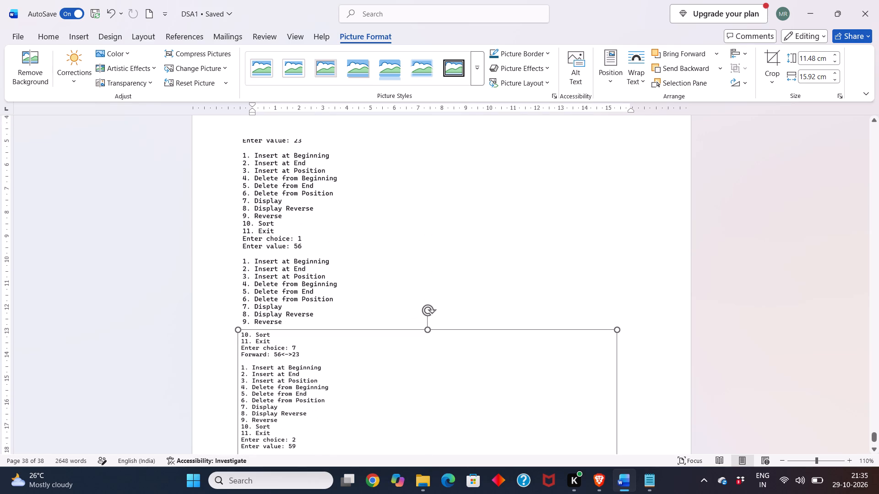
click(314, 247)
scroll(314, 247, up, 2)
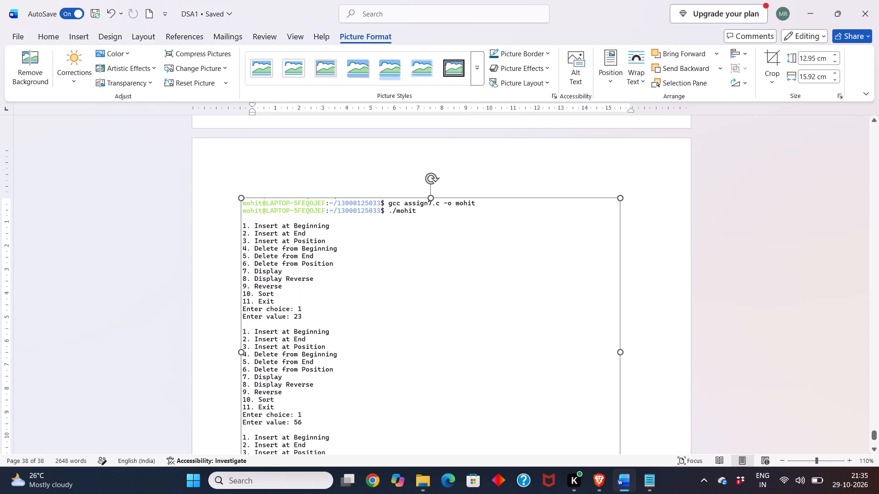
scroll(436, 327, down, 2)
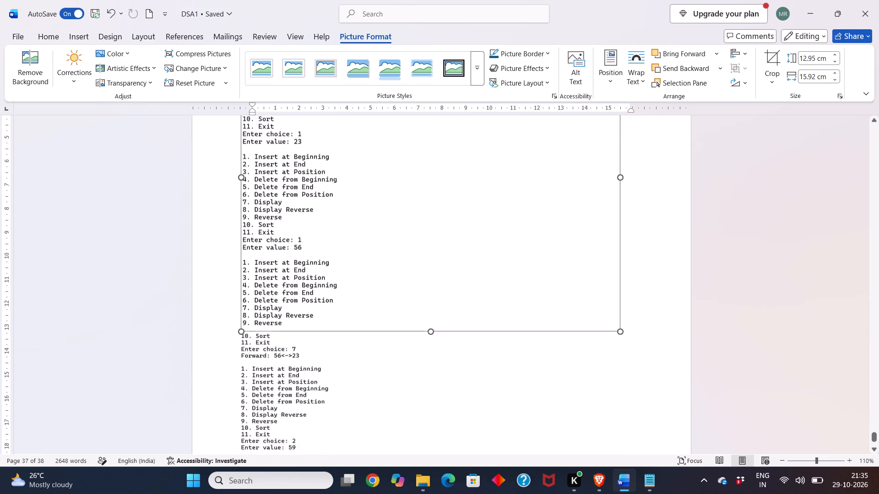
scroll(436, 327, down, 1)
click(383, 328)
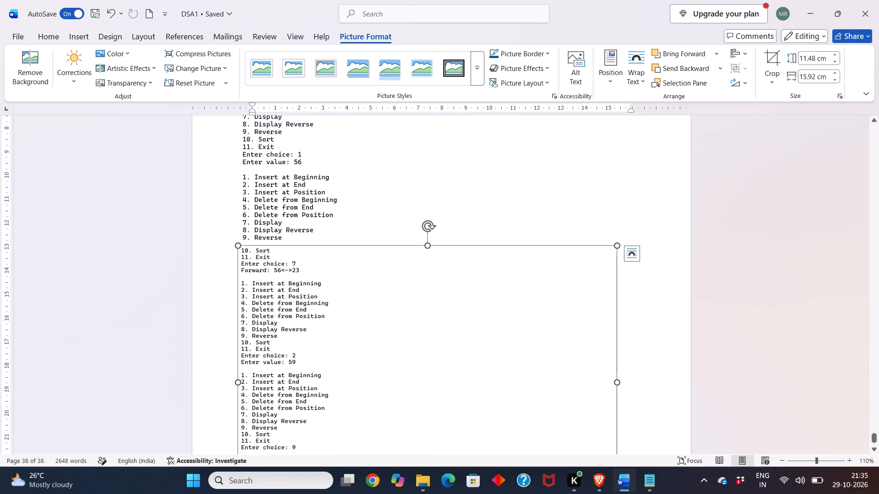
scroll(483, 430, down, 1)
scroll(483, 430, up, 2)
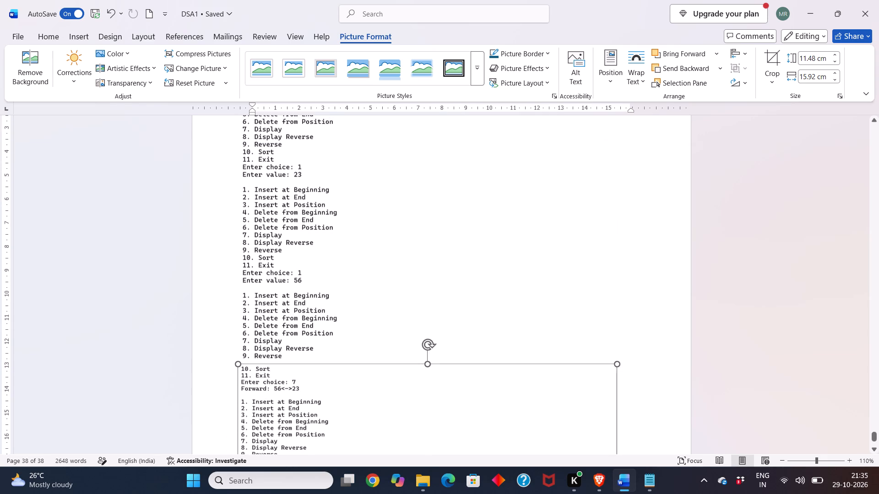
Stretch the assign8 polynomial output picture slightly taller from its bottom edge, keeping its width.
scroll(483, 430, up, 6)
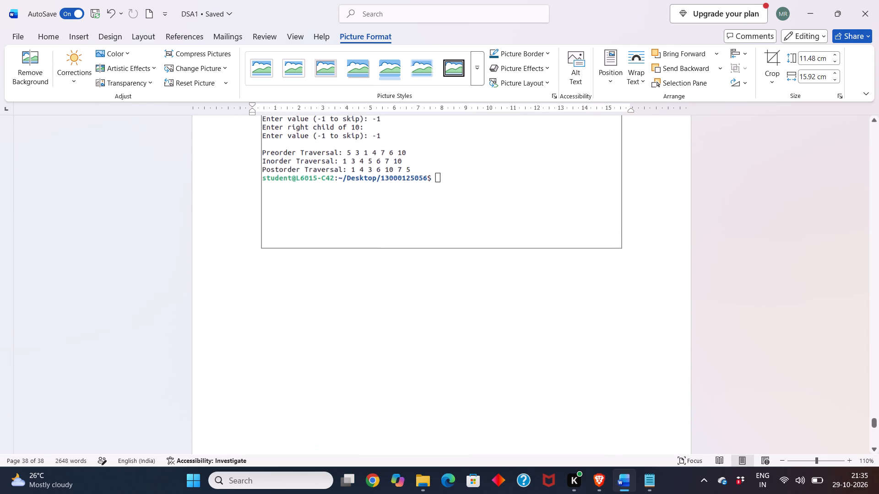
scroll(483, 430, up, 2)
scroll(483, 430, down, 6)
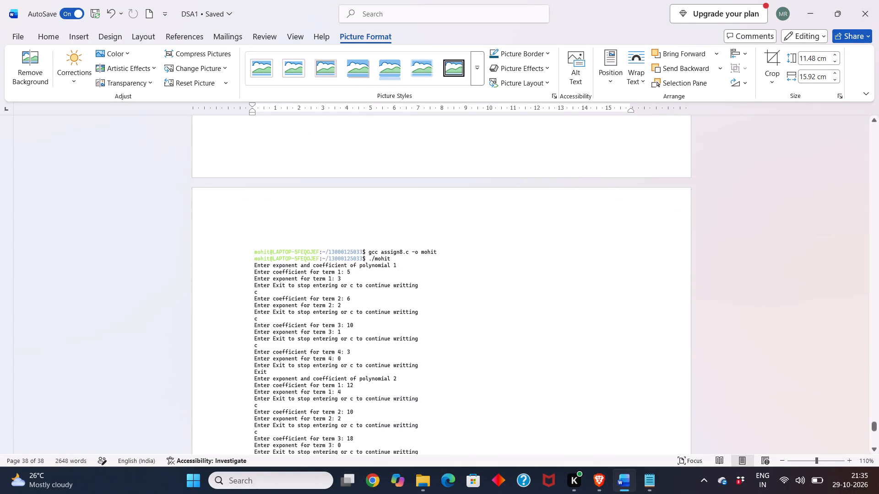
scroll(483, 430, down, 1)
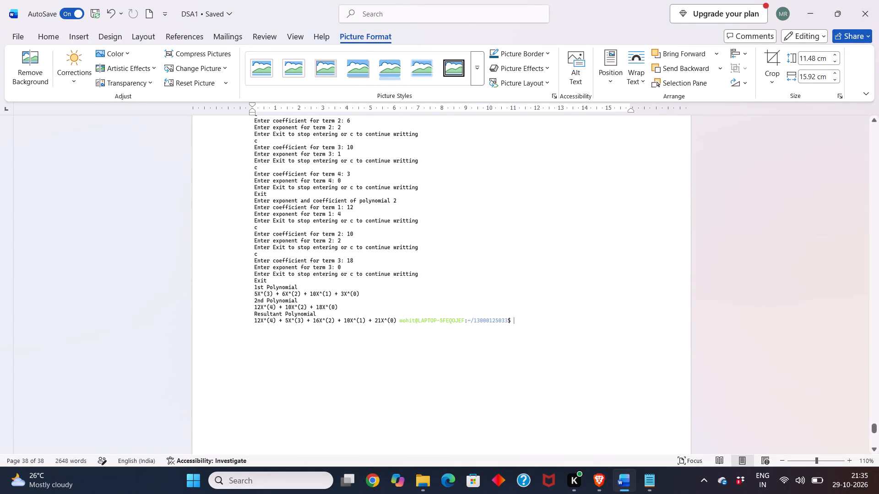
click(387, 265)
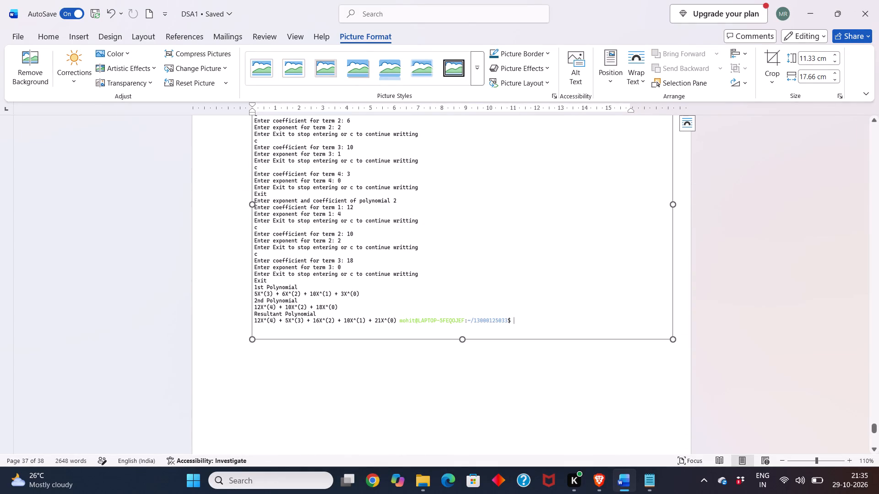
drag(462, 336, 463, 343)
drag(463, 343, 463, 345)
click(375, 390)
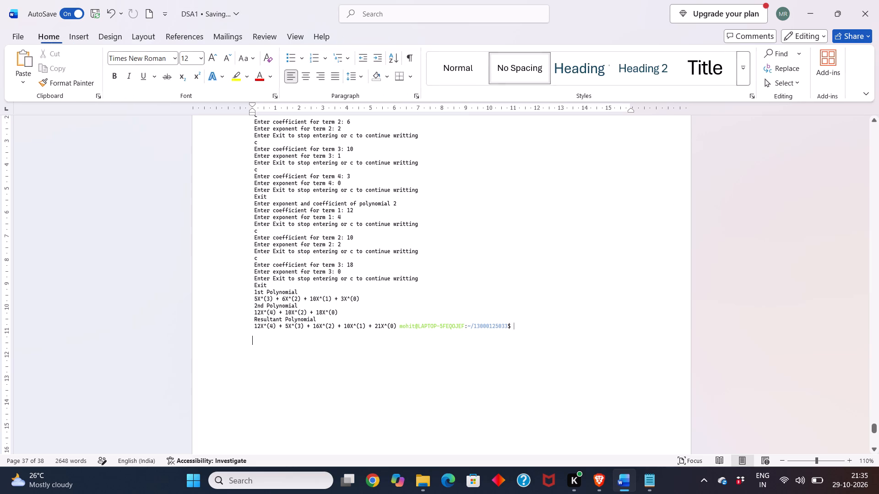
Look back through the output pictures from assign8 past the 9.1 binary tree and 9.2 expression tree pictures to the AVL tree pictures.
scroll(449, 251, up, 3)
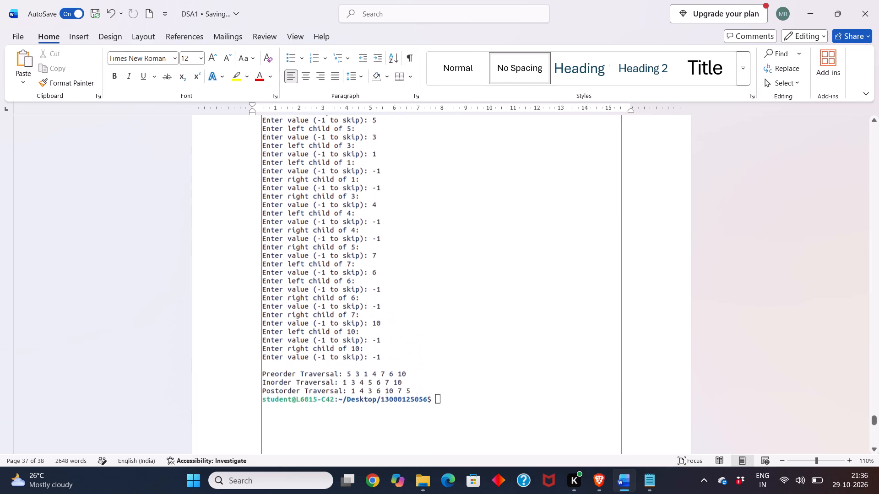
scroll(449, 251, up, 1)
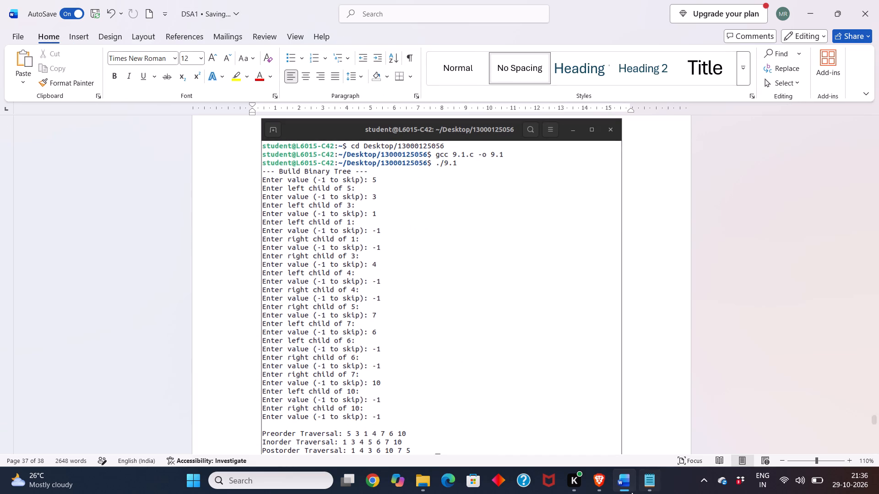
click(426, 488)
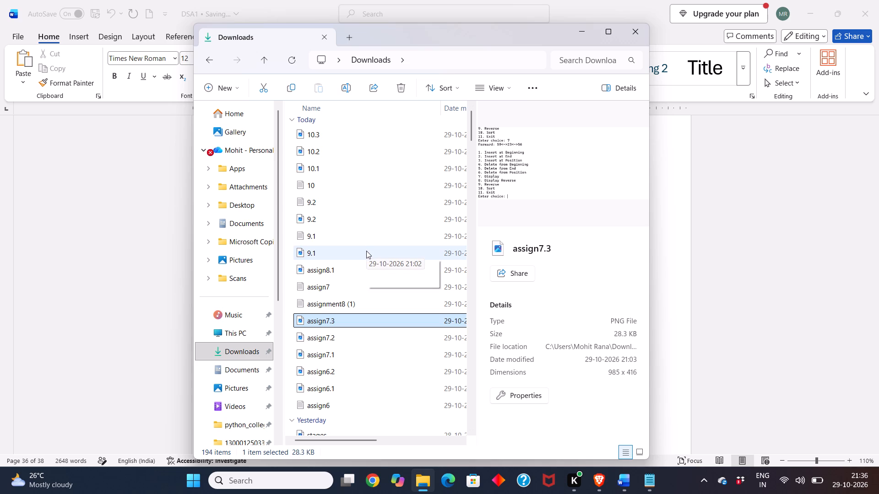
click(677, 234)
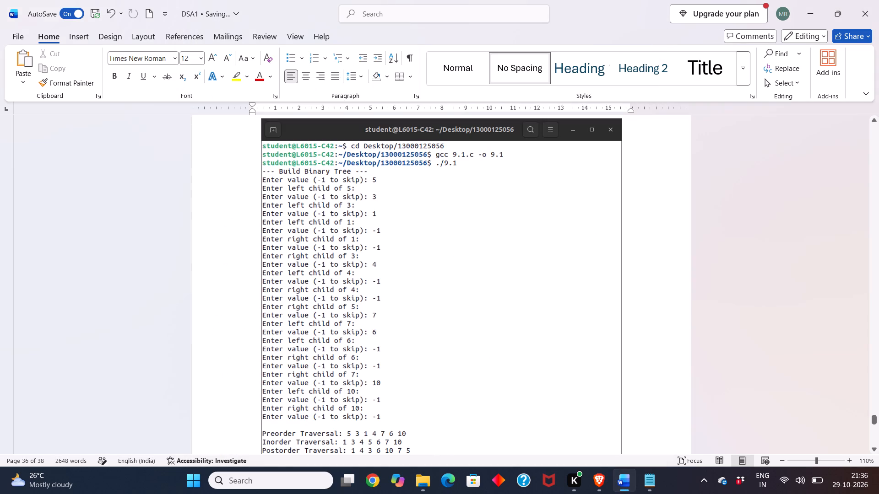
scroll(514, 209, up, 5)
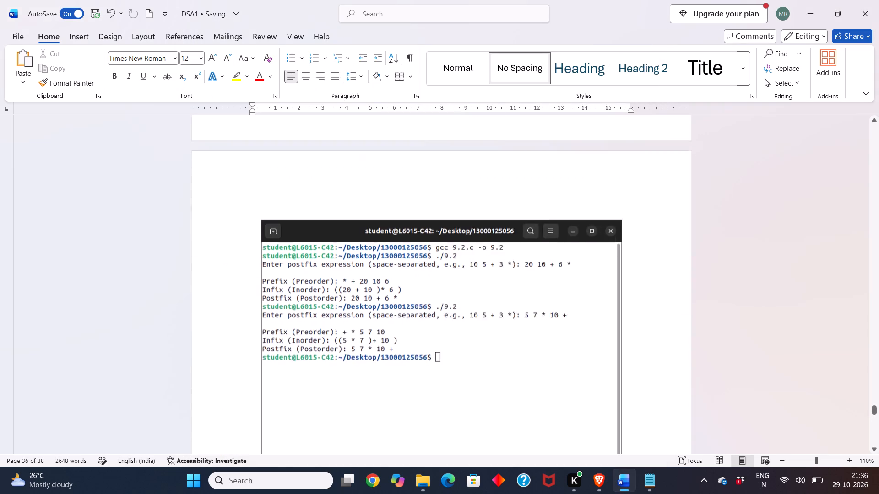
click(414, 491)
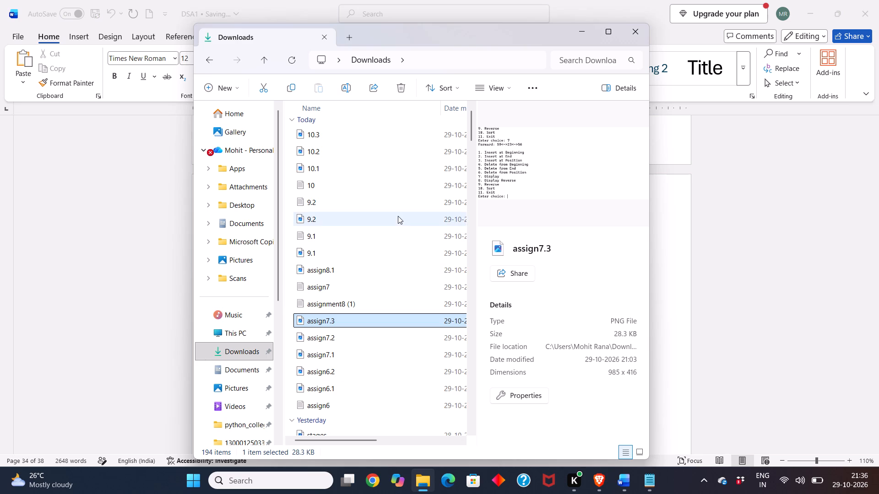
click(735, 224)
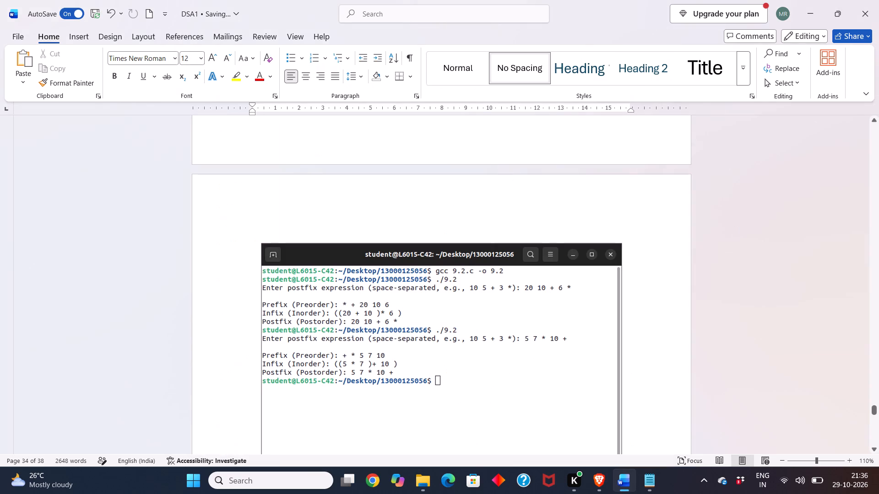
scroll(501, 215, up, 4)
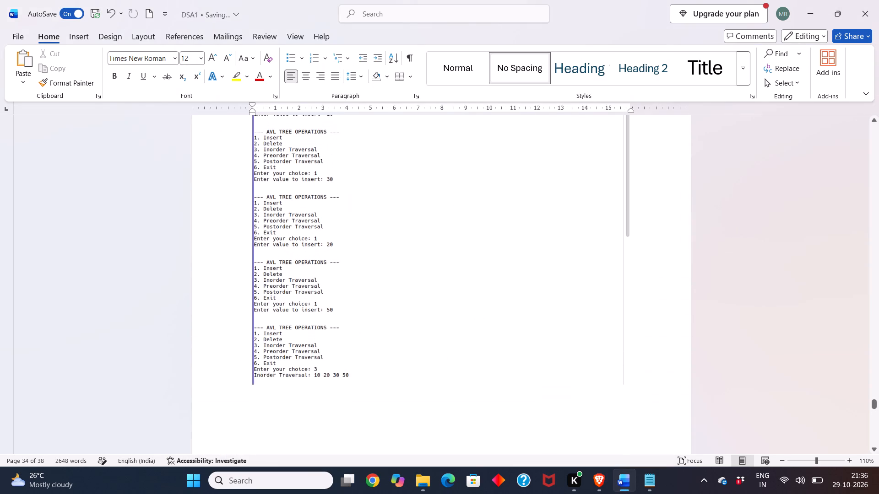
scroll(501, 215, up, 1)
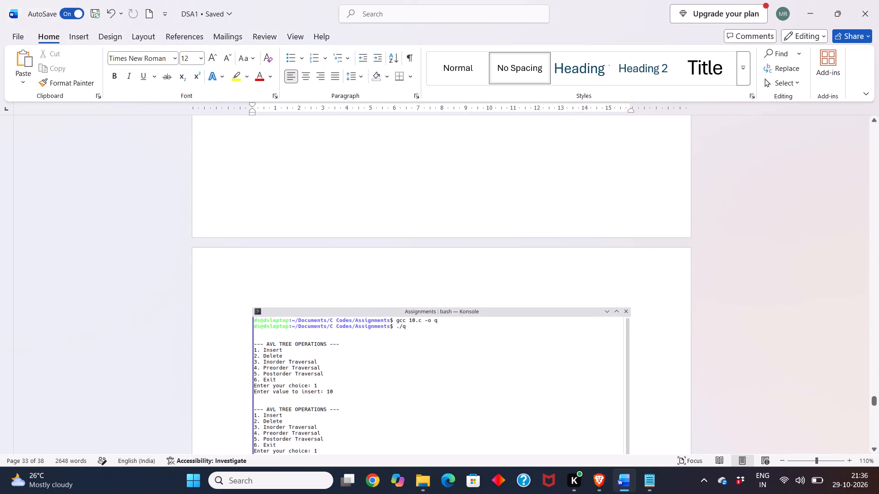
View the 10.1 and 10.3 images in Downloads to compare them with the document's AVL tree pictures.
click(441, 349)
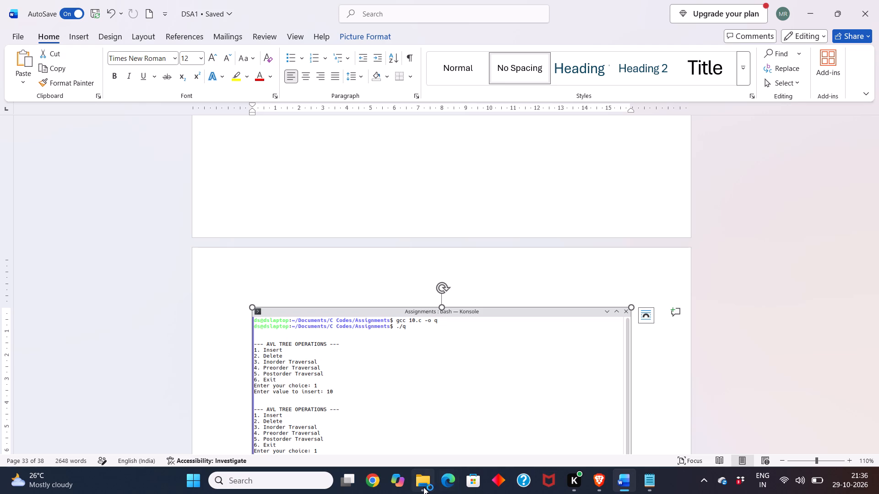
click(423, 487)
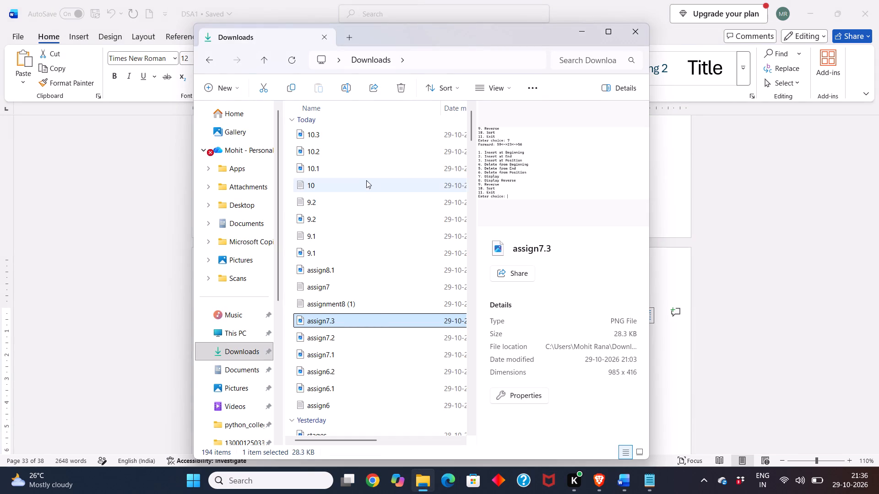
double_click(365, 169)
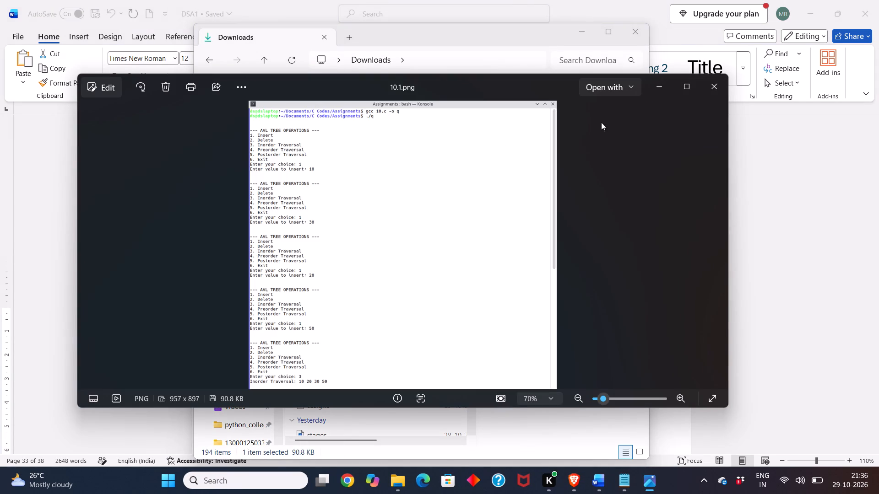
click(719, 86)
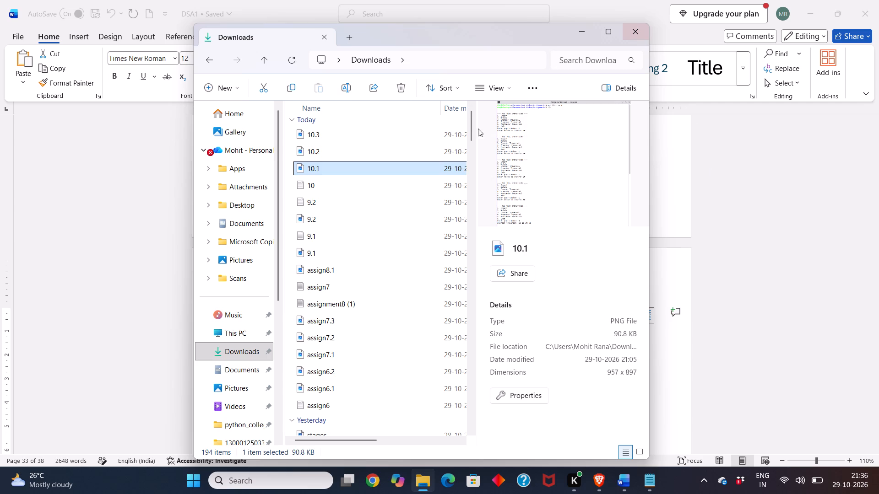
double_click(445, 139)
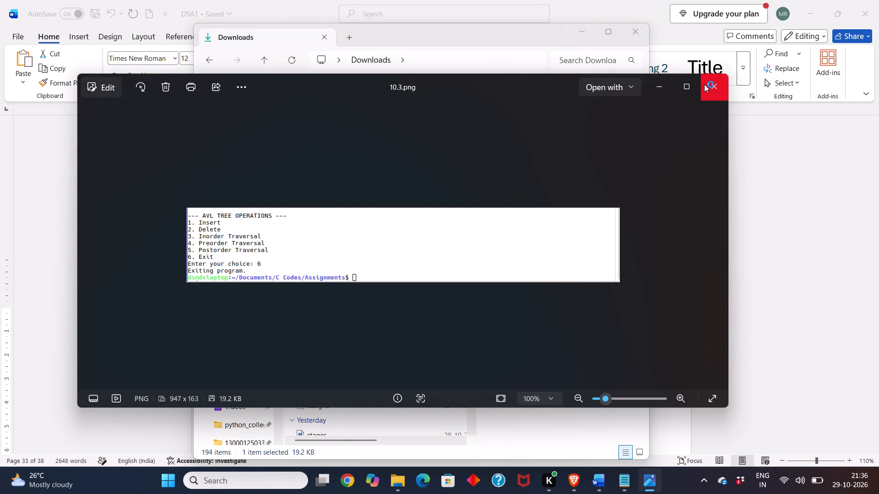
click(704, 84)
click(725, 163)
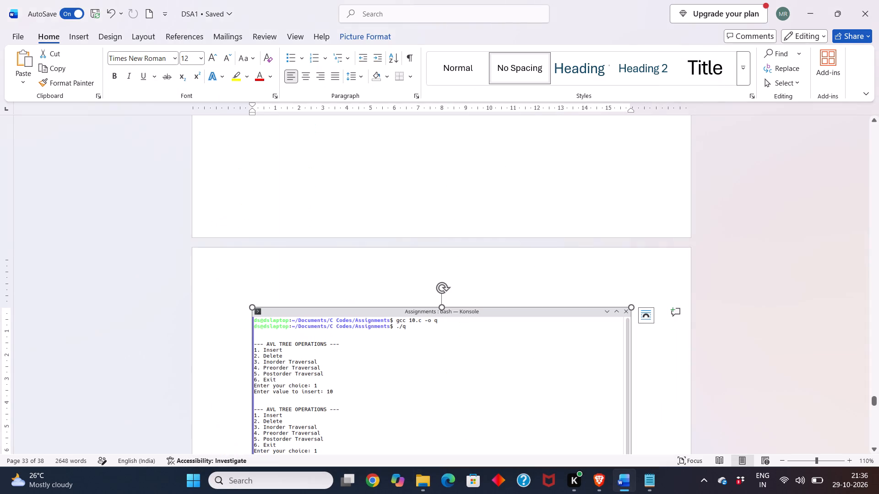
Check the order of the AVL tree pictures in the document against the 10.2 image in Downloads, closing the Downloads window when done.
scroll(545, 257, down, 3)
scroll(451, 230, up, 1)
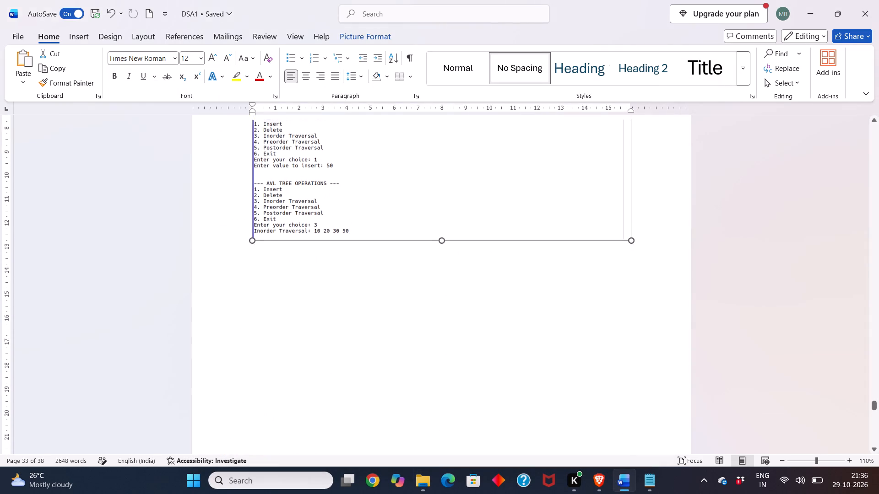
scroll(451, 230, up, 4)
scroll(451, 230, down, 1)
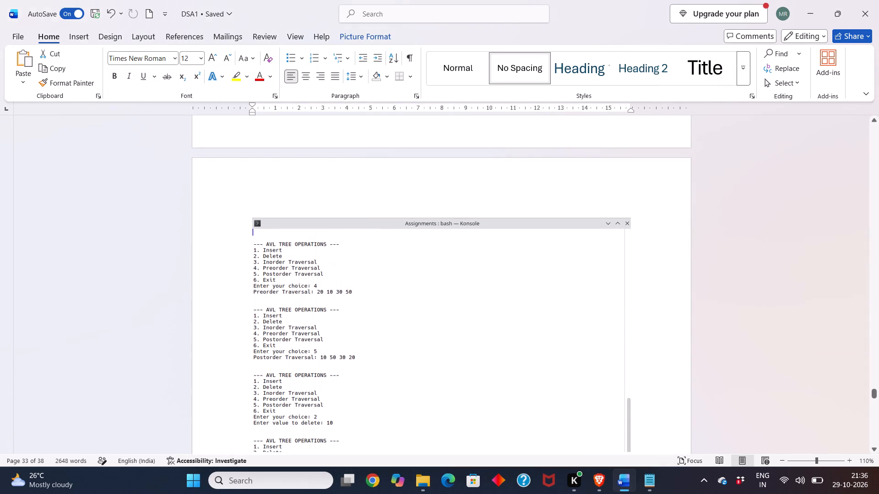
click(431, 252)
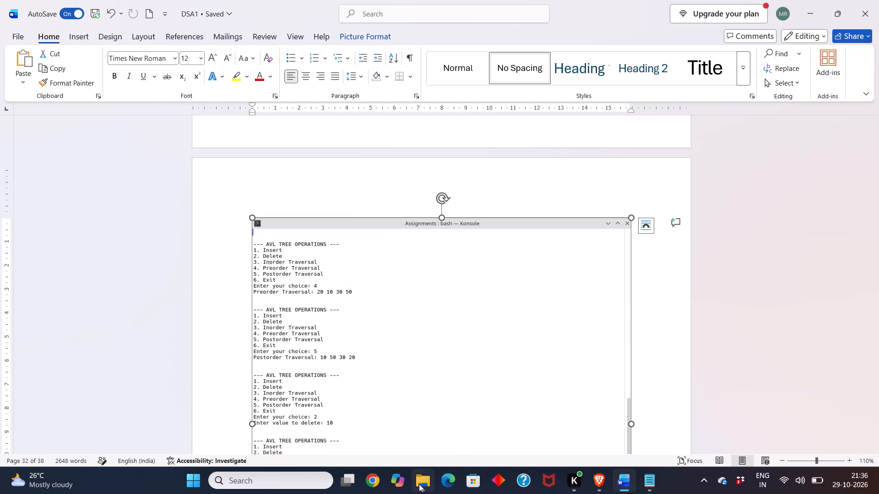
click(433, 421)
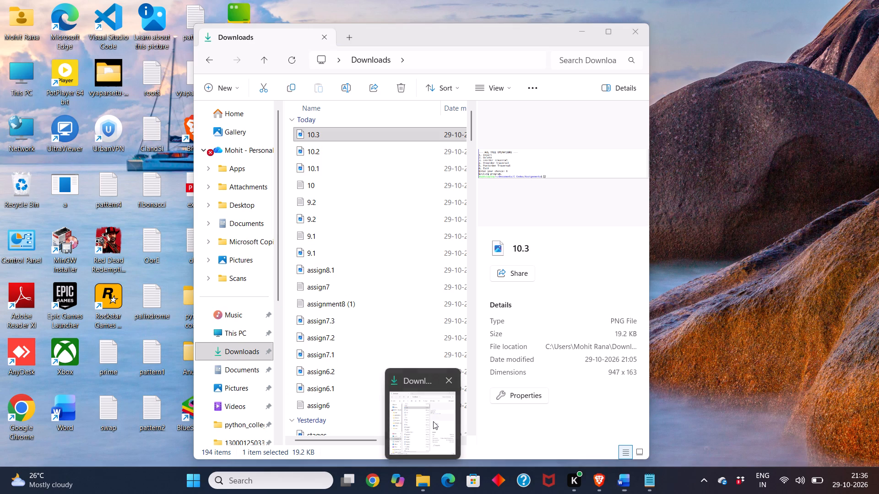
double_click(361, 155)
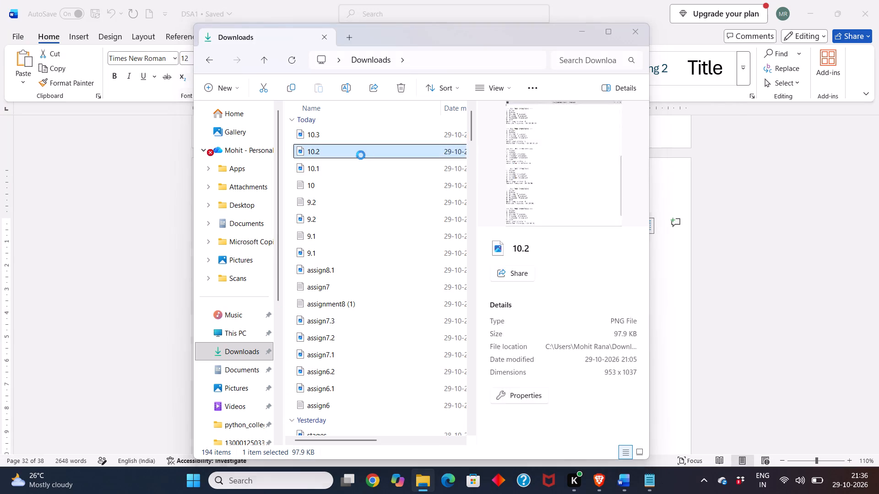
click(708, 93)
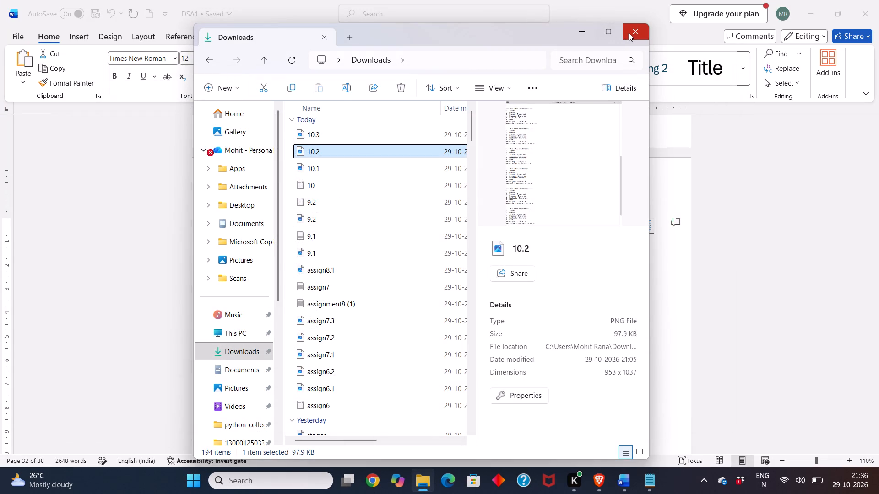
click(629, 33)
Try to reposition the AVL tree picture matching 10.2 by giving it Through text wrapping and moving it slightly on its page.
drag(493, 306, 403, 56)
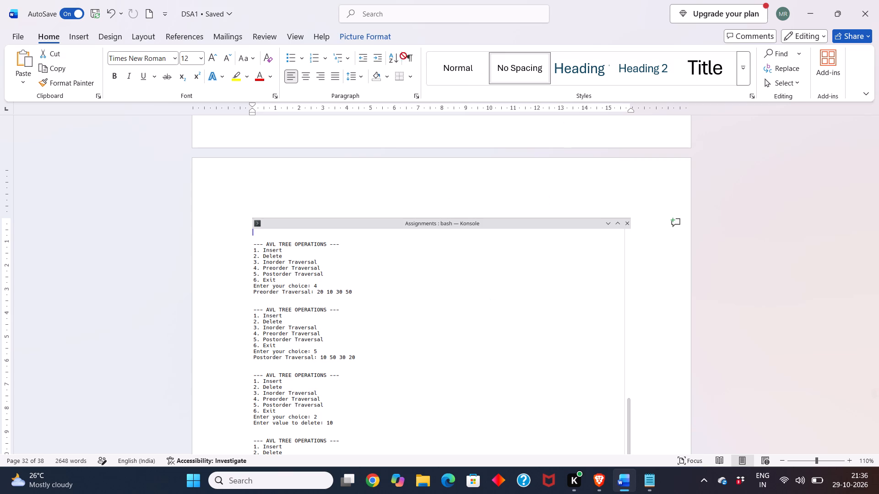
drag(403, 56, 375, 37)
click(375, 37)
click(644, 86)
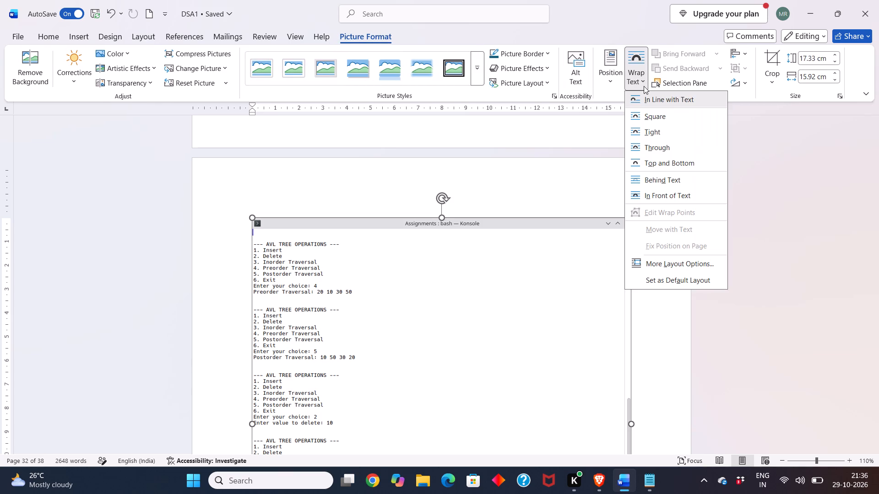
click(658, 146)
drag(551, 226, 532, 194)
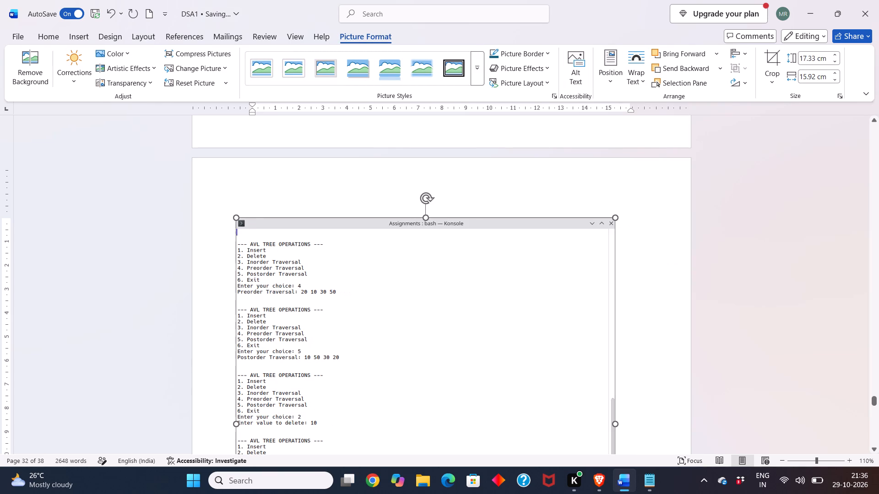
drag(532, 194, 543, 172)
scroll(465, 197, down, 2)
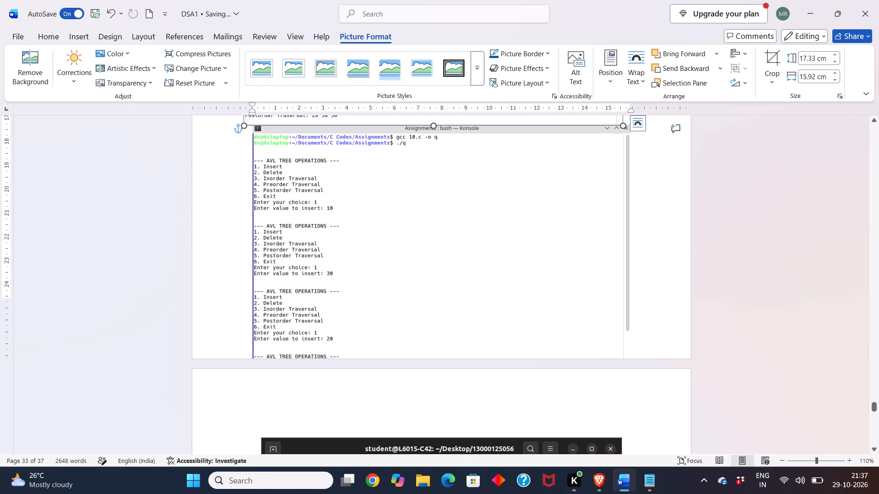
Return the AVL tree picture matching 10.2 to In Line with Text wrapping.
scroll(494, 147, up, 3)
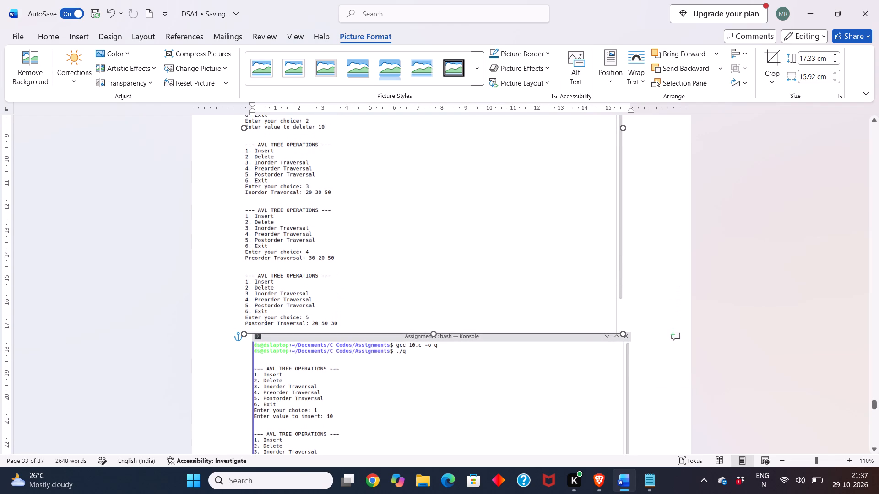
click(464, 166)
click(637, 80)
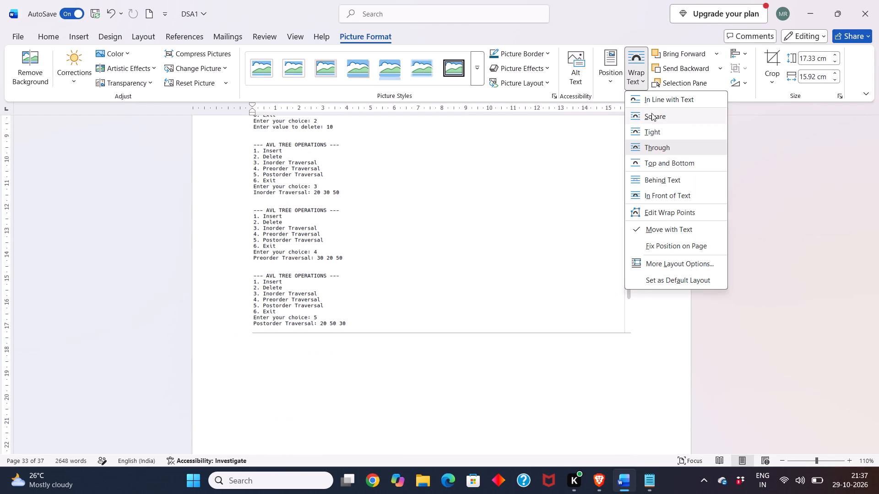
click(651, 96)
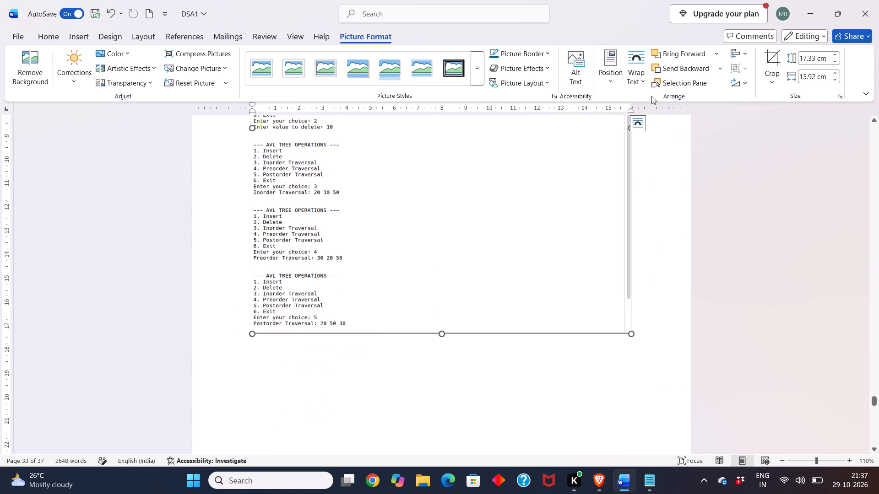
Set the text wrapping of the short AVL tree picture ending in "Exiting program." to Through.
scroll(530, 300, down, 1)
scroll(530, 300, up, 3)
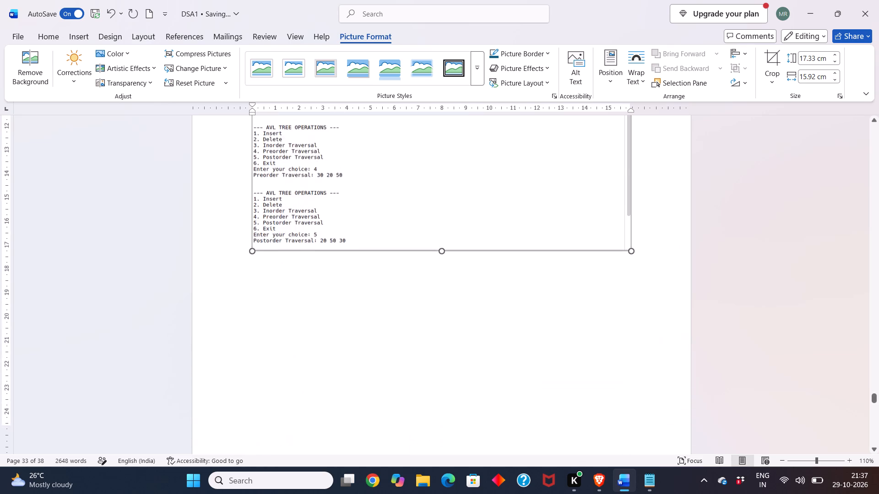
scroll(530, 300, up, 4)
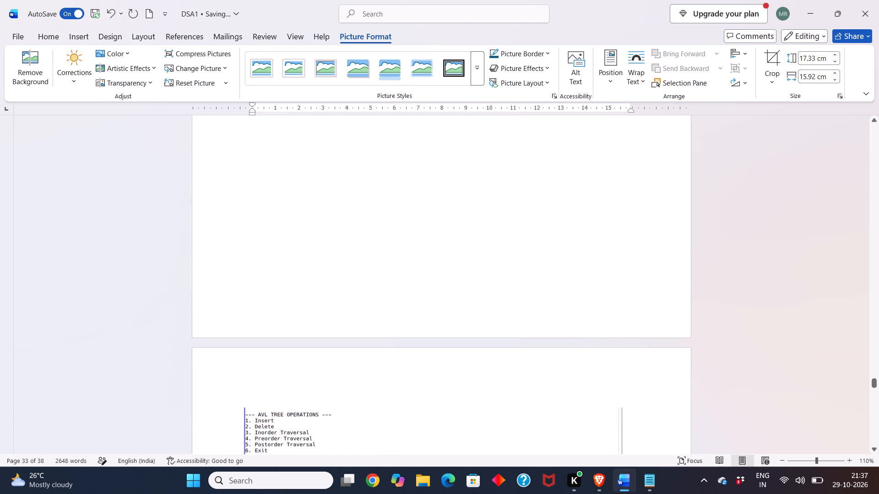
click(453, 410)
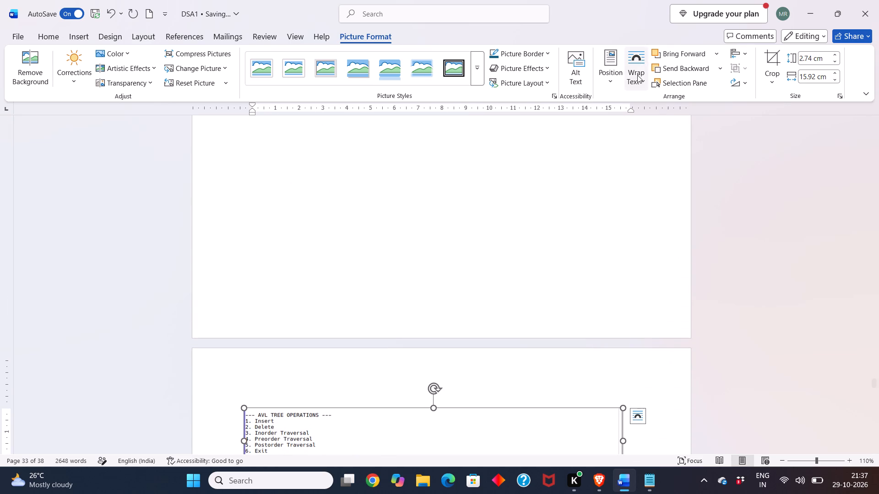
click(637, 75)
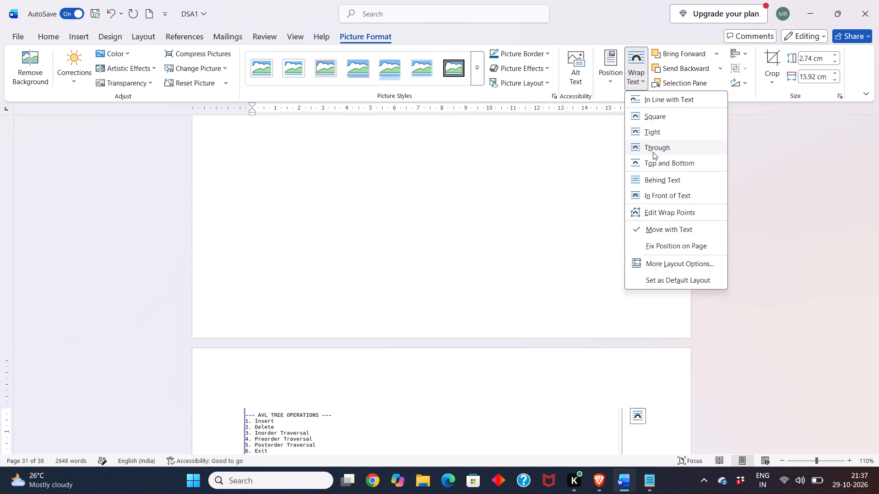
click(653, 152)
Move the short AVL tree picture ending in "Exiting program." down through its page to the top of the following page.
scroll(523, 318, down, 2)
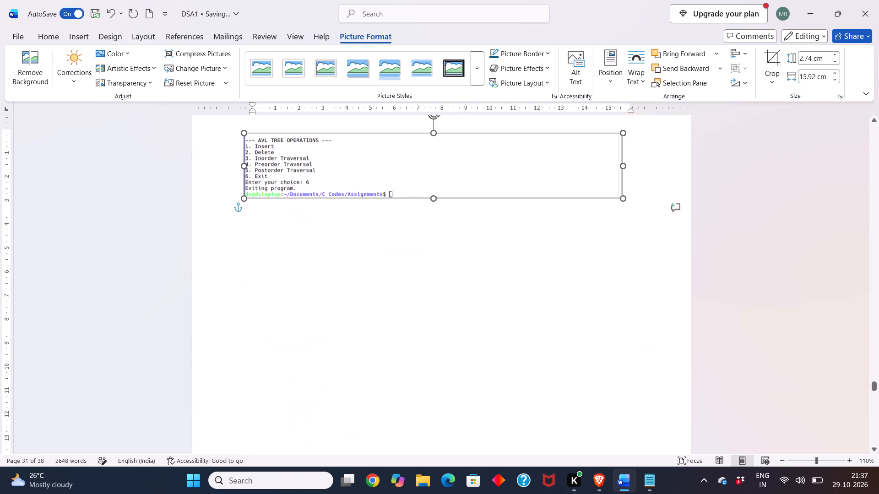
drag(457, 176, 457, 417)
scroll(457, 417, down, 1)
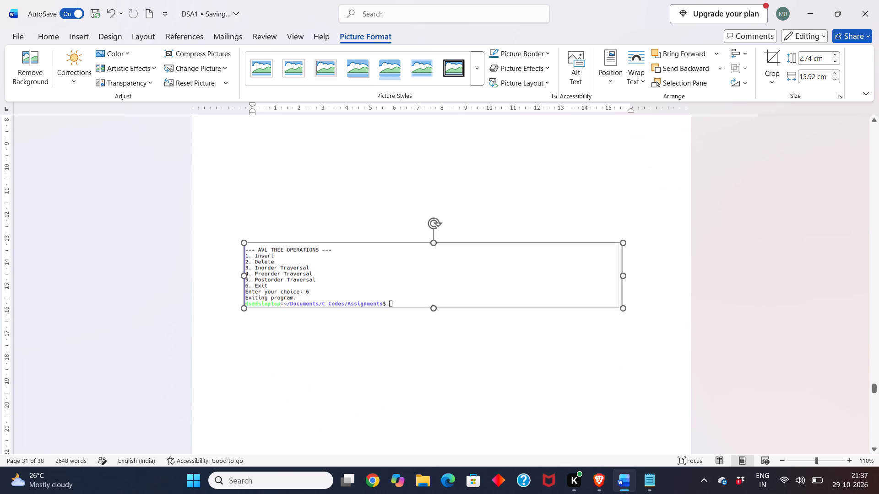
scroll(457, 417, down, 1)
drag(468, 124, 471, 296)
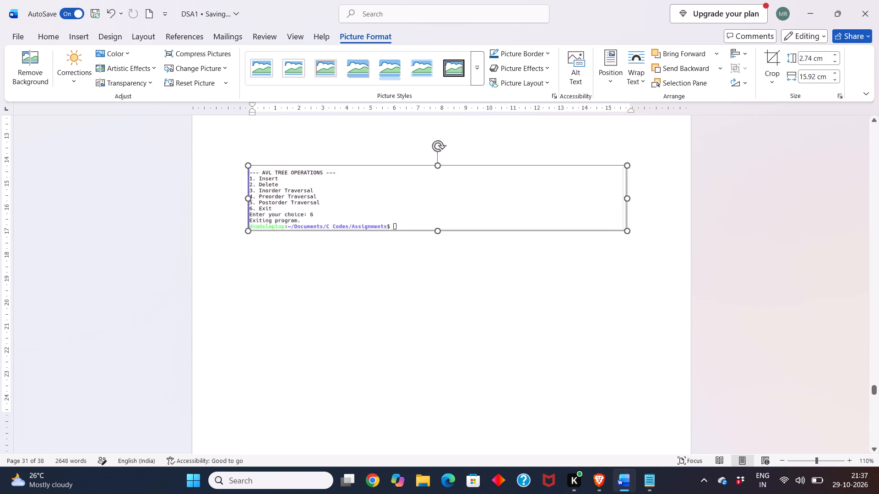
drag(471, 296, 457, 412)
scroll(457, 412, down, 2)
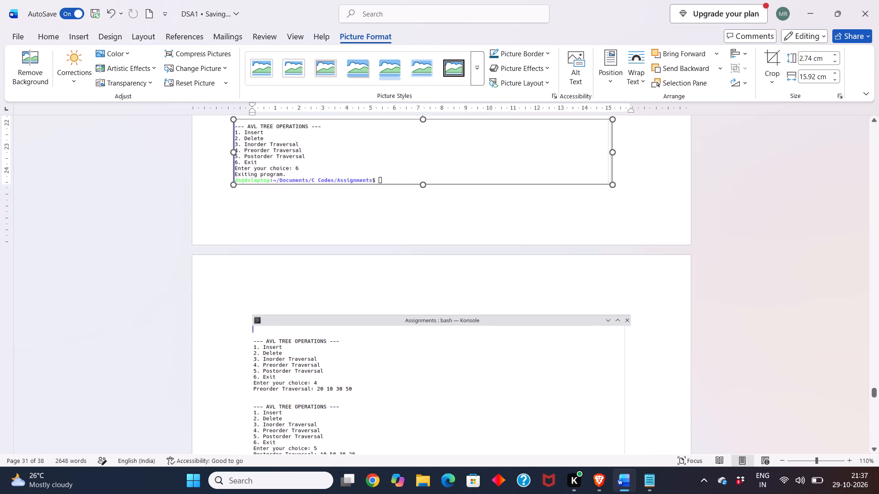
drag(443, 161, 463, 316)
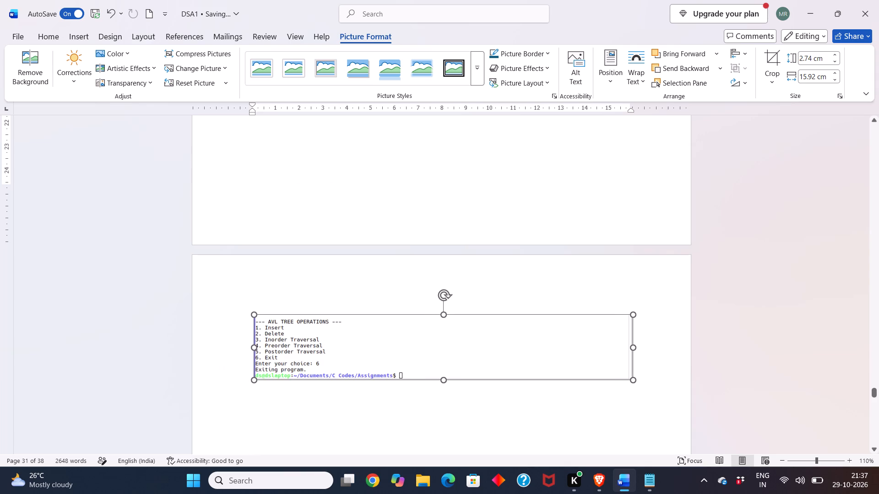
Set the text wrapping of the AVL tree picture starting with "Preorder Traversal: 20 10 30 50" to Through.
scroll(463, 316, down, 2)
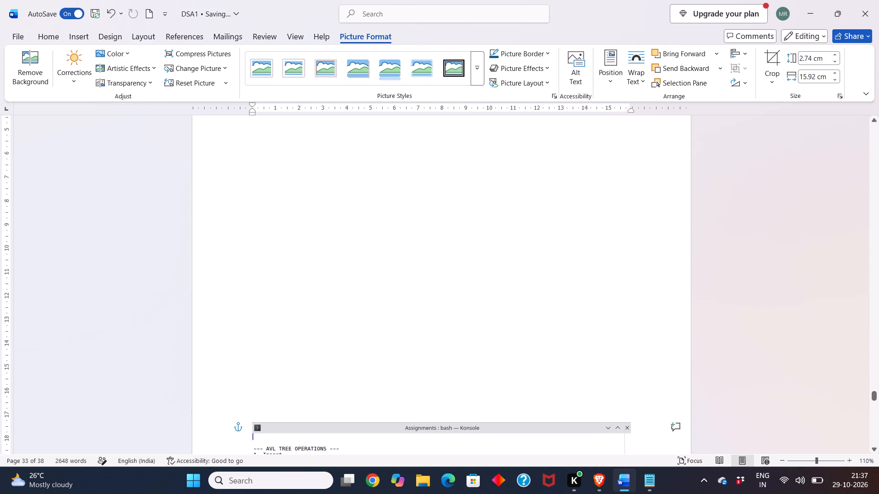
click(411, 436)
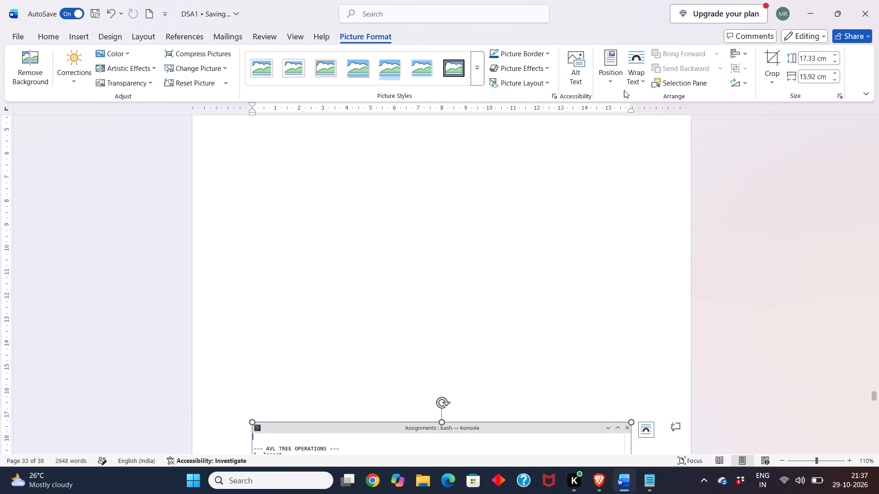
click(631, 84)
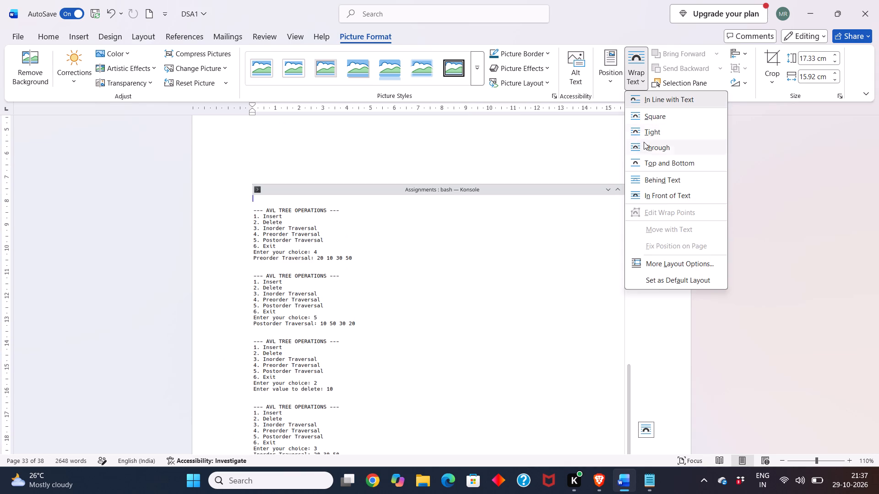
click(644, 143)
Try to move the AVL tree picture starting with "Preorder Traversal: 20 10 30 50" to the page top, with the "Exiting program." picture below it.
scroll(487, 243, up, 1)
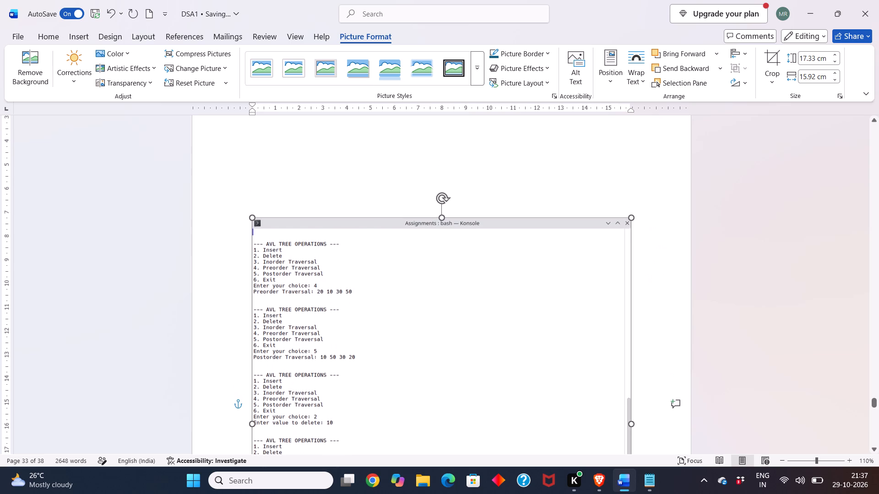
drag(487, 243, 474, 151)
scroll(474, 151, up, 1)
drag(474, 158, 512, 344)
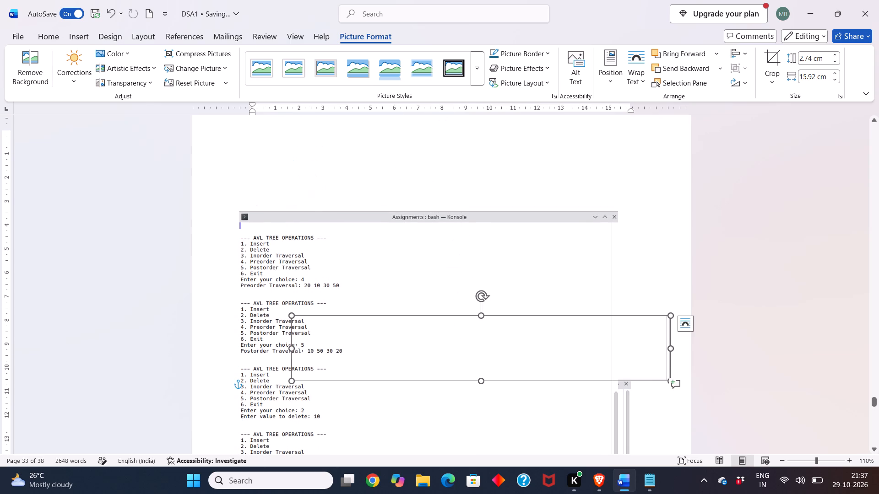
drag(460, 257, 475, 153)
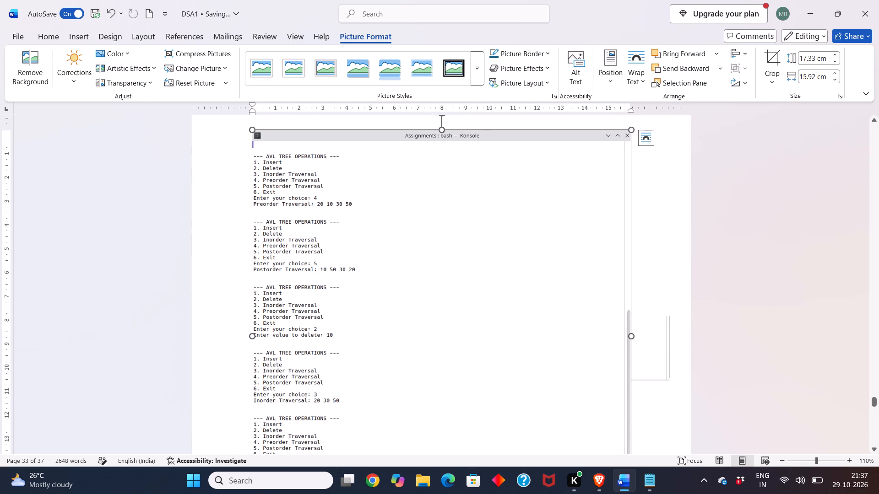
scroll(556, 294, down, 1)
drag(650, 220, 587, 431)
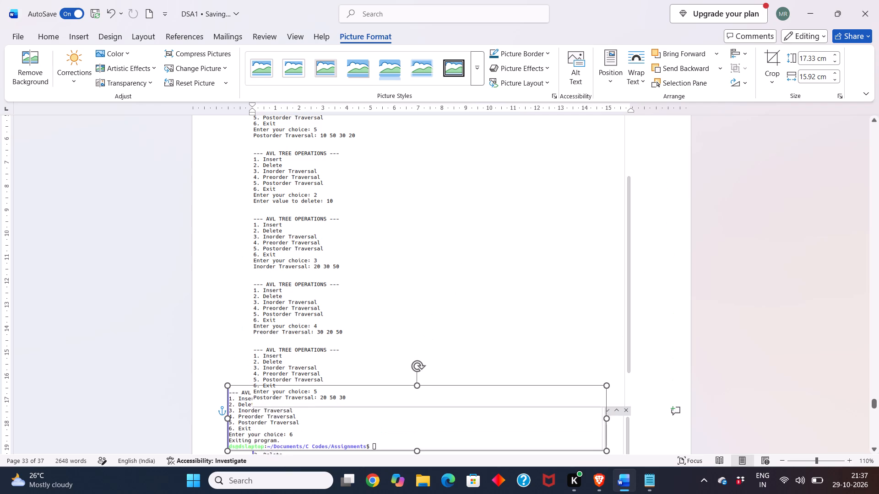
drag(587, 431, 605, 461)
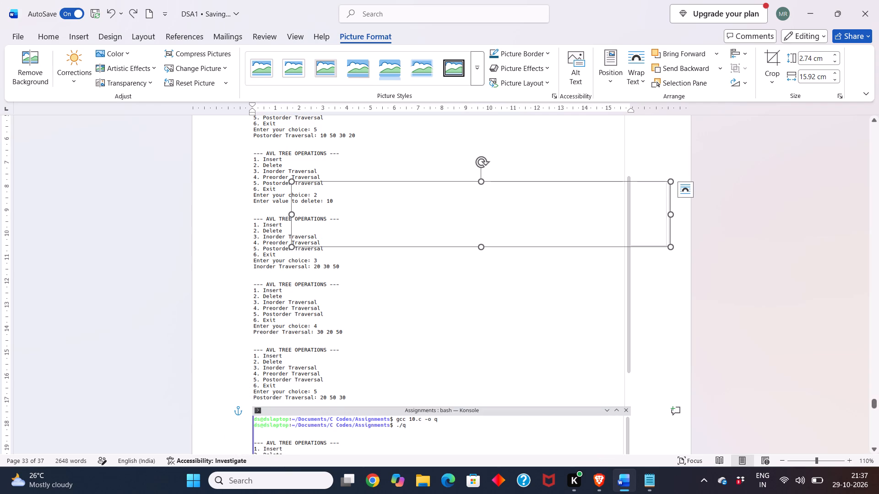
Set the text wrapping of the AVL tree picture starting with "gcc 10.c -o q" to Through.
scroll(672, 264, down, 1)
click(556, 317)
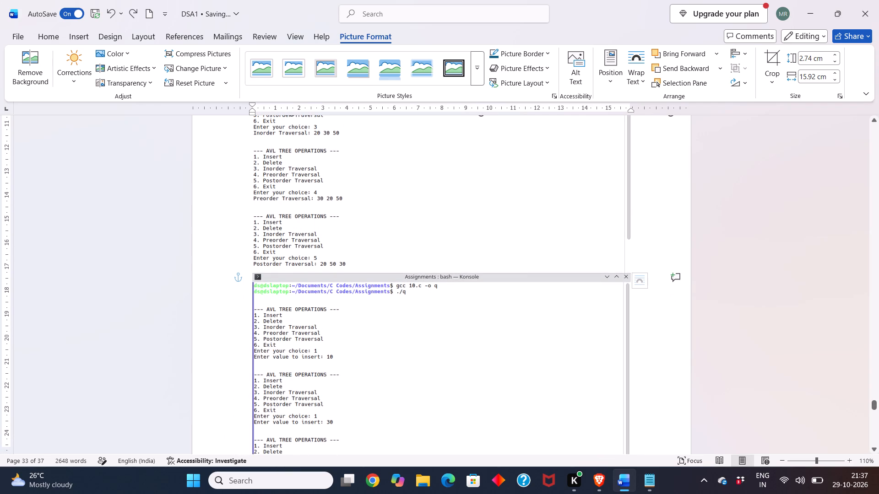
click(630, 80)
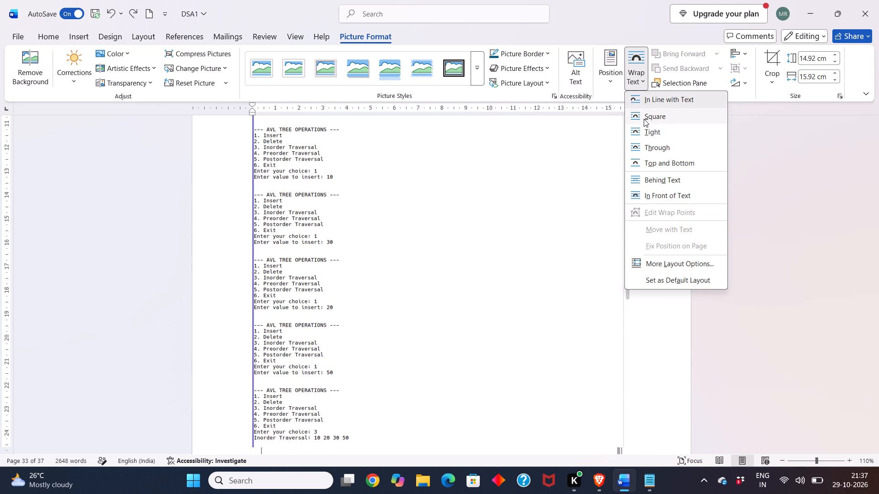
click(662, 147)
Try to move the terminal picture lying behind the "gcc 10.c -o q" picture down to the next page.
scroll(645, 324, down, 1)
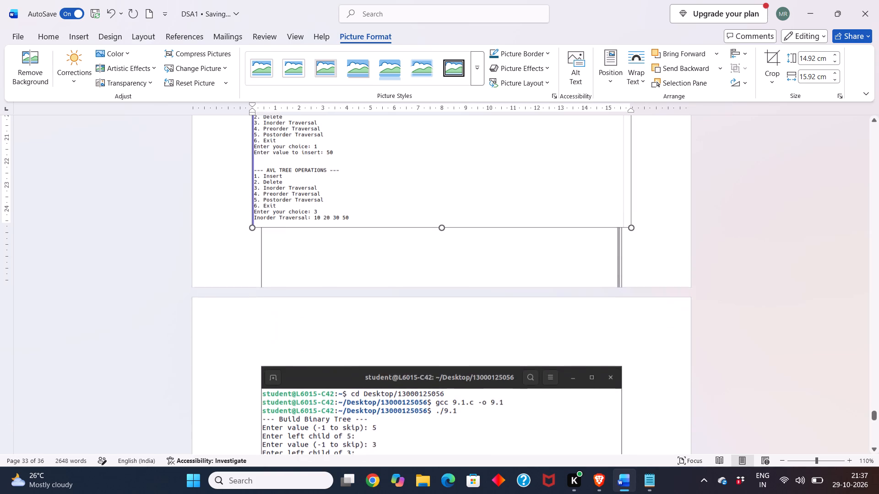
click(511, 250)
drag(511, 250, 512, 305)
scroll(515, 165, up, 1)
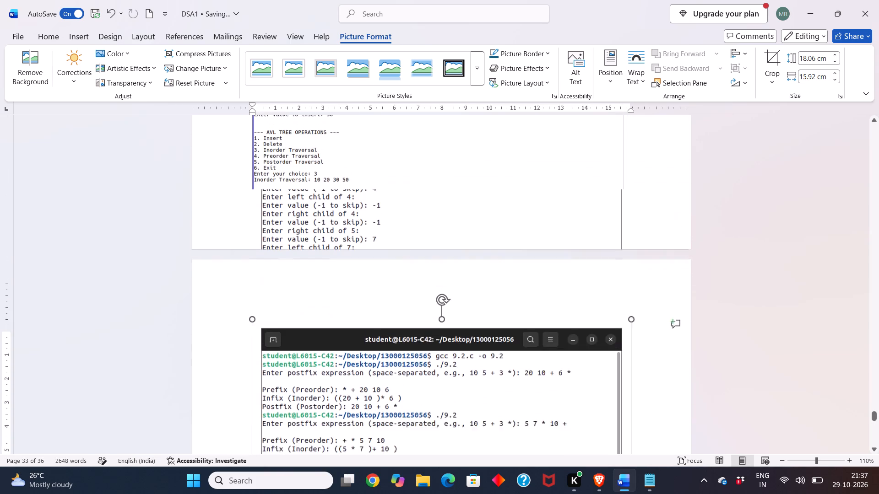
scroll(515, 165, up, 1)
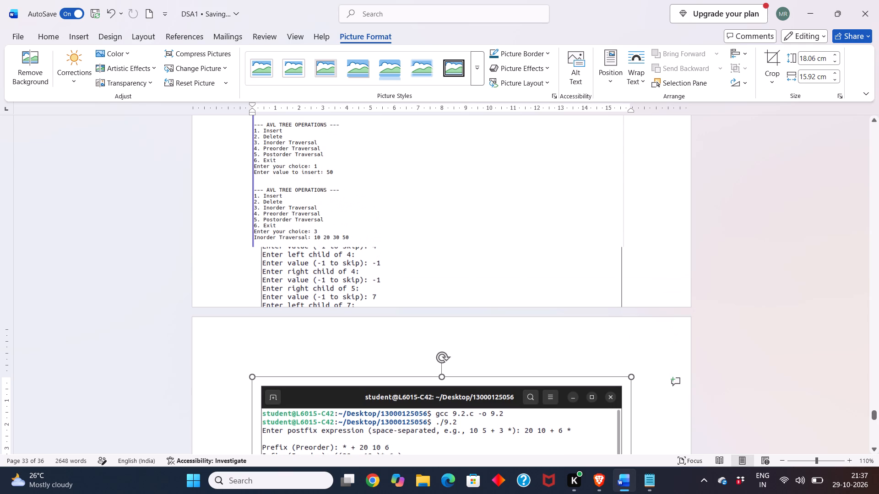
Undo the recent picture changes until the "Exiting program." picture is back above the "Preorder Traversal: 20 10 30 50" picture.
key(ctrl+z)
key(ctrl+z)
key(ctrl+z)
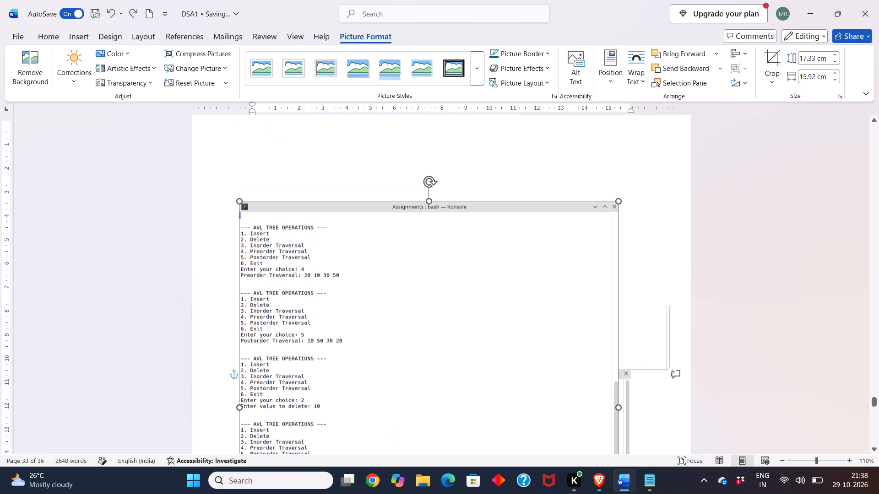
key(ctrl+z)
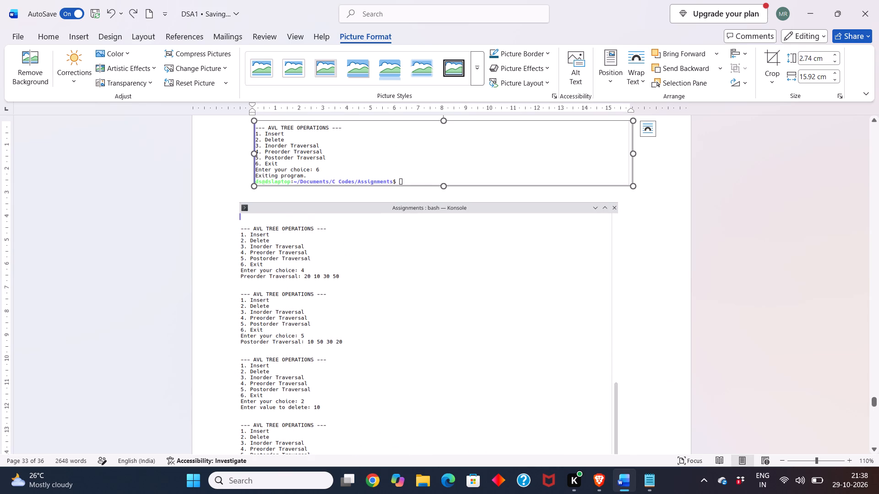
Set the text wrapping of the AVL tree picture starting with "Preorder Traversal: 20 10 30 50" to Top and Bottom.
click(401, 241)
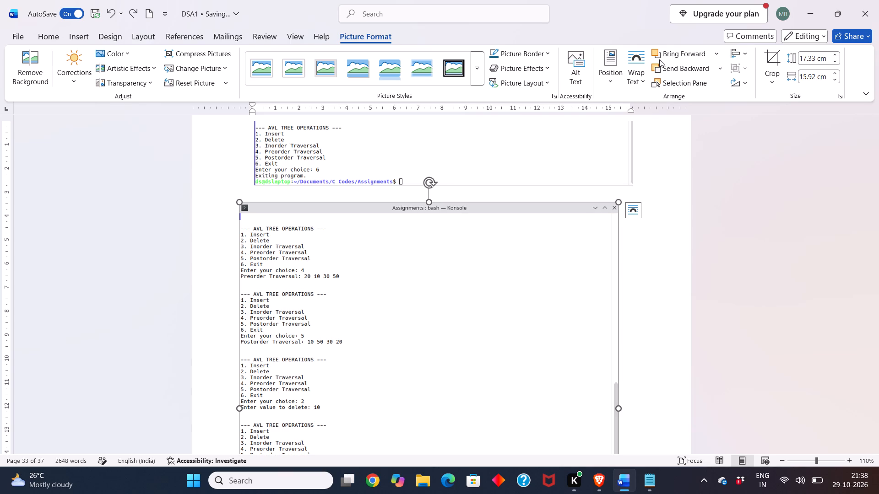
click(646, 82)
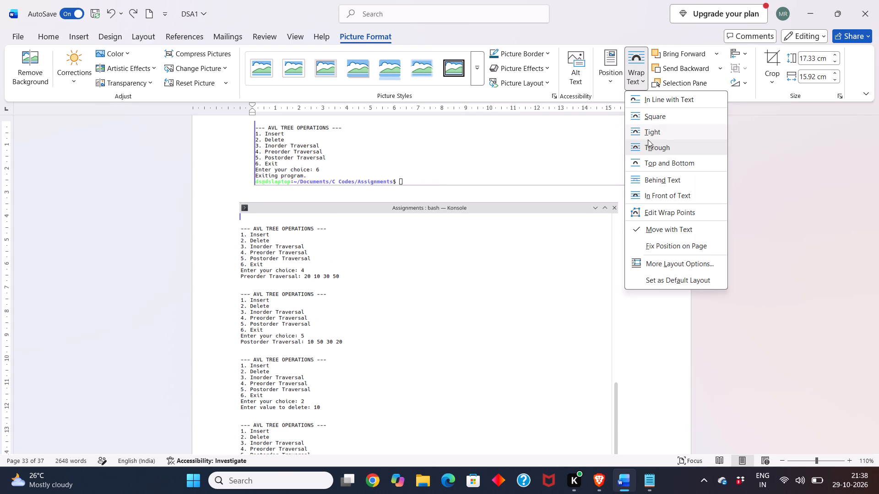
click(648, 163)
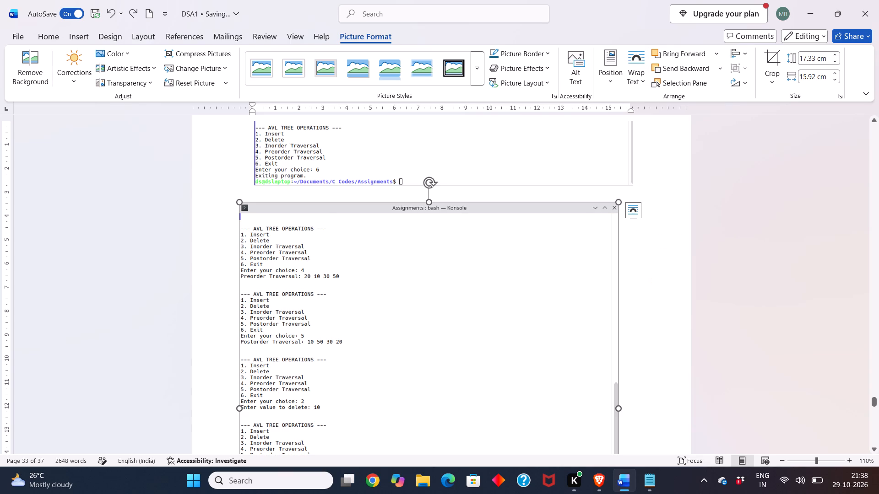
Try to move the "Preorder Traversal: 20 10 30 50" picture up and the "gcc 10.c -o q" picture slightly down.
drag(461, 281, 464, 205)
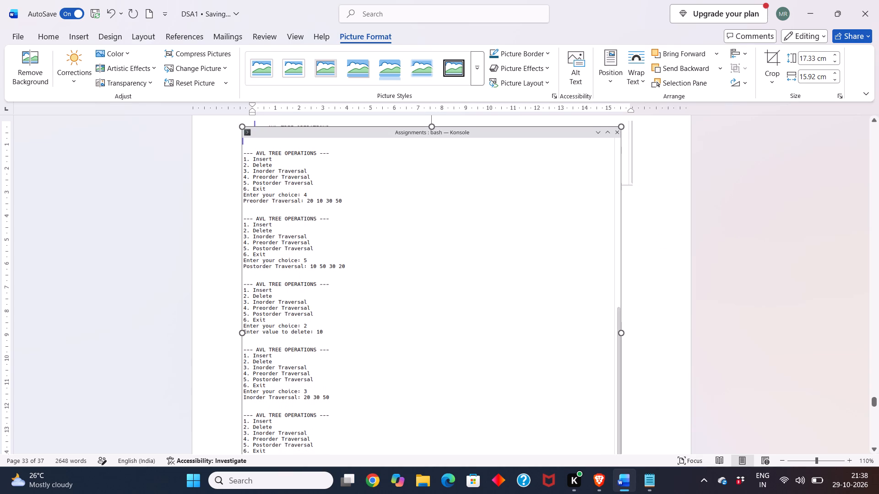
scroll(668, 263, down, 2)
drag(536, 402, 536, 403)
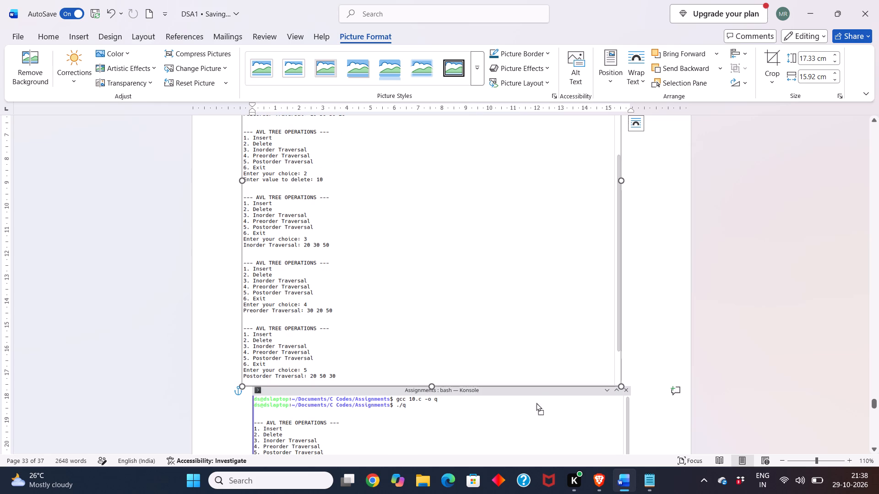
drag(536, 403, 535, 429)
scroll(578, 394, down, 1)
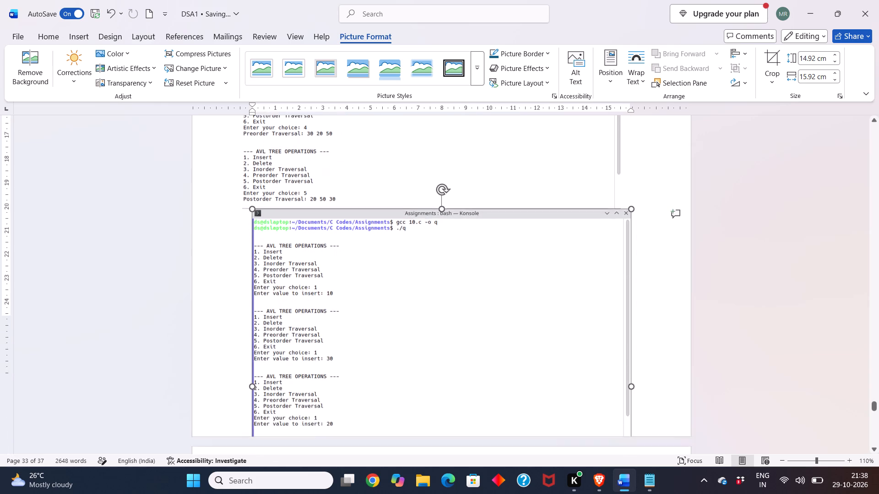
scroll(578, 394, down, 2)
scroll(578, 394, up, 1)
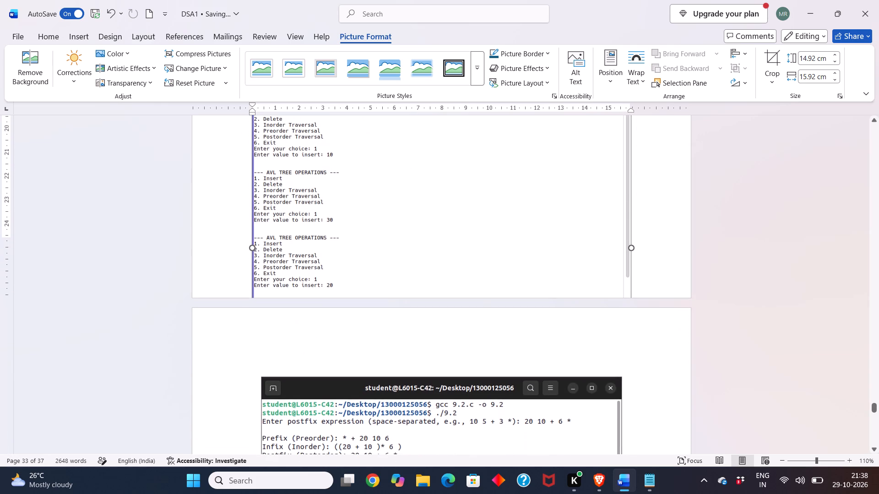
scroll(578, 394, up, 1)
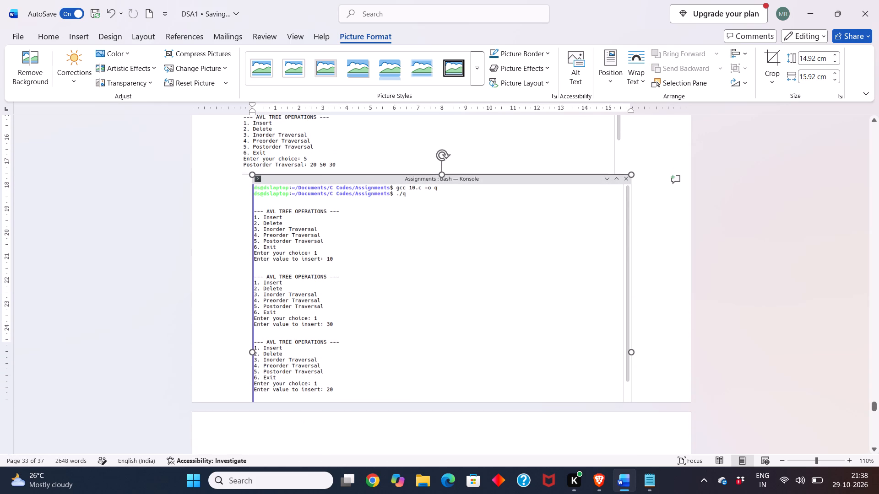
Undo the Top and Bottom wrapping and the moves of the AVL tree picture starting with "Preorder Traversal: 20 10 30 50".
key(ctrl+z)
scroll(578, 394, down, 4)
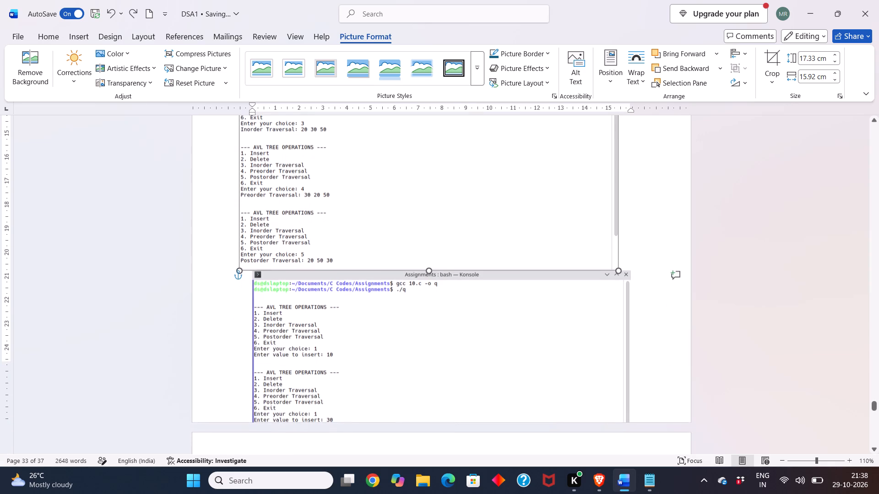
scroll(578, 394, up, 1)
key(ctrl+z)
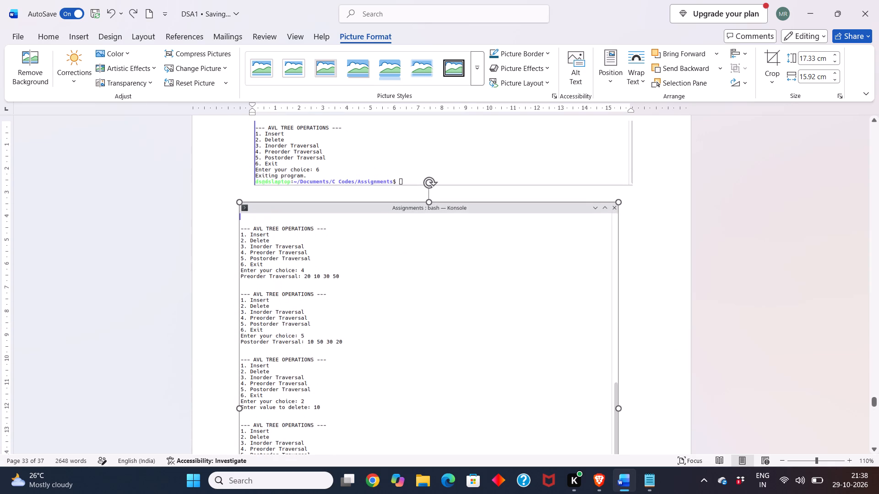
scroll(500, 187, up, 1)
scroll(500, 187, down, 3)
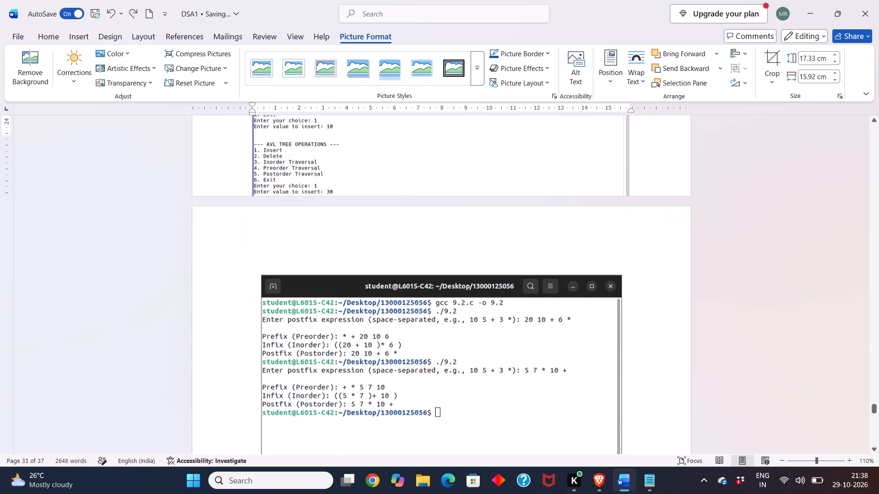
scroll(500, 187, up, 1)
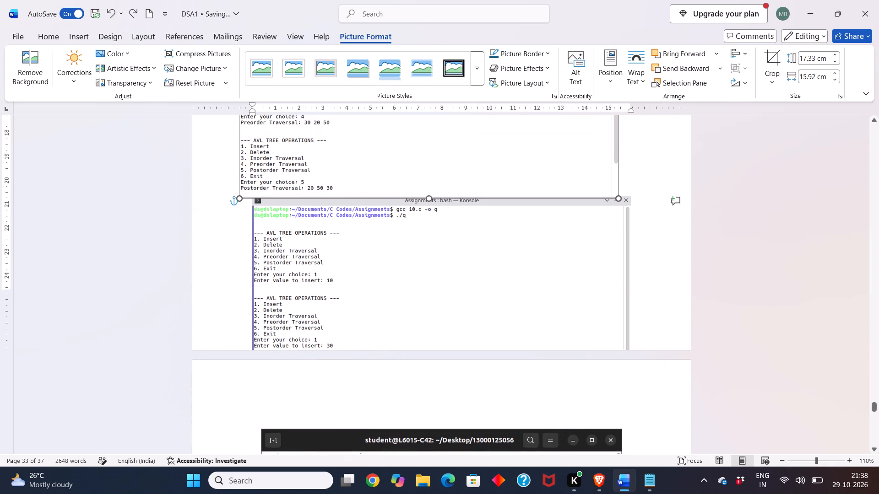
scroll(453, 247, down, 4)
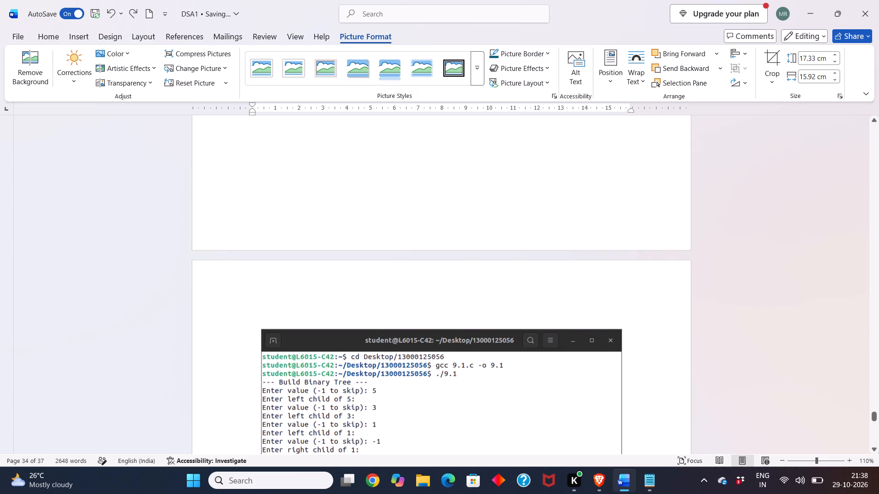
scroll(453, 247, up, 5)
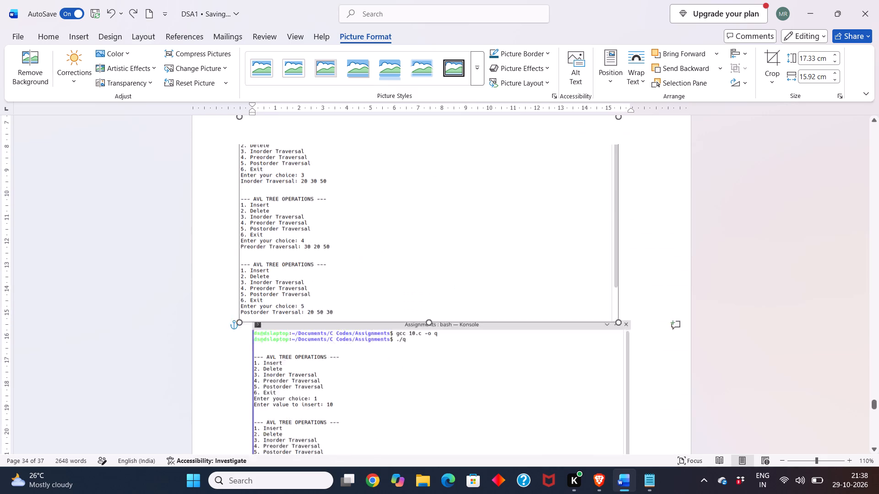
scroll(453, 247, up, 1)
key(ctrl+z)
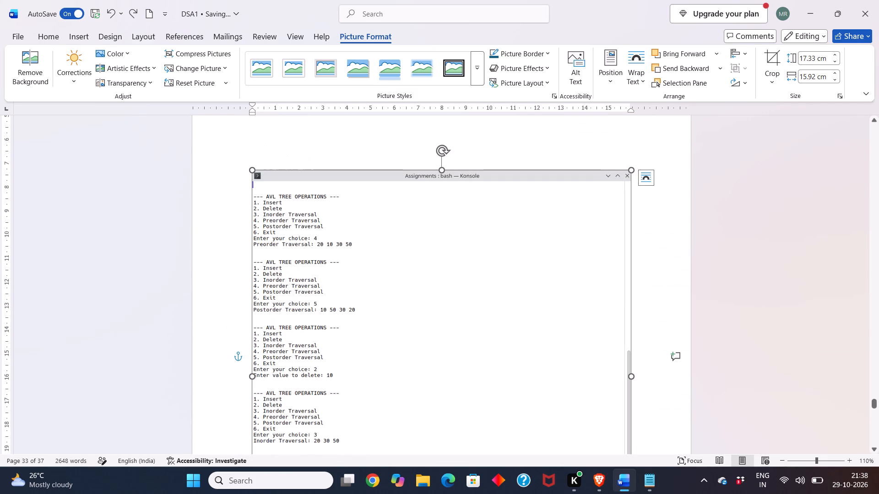
Undo the last text wrapping change of the AVL tree picture starting with "Preorder Traversal: 20 10 30 50".
scroll(453, 247, down, 2)
key(ctrl+z)
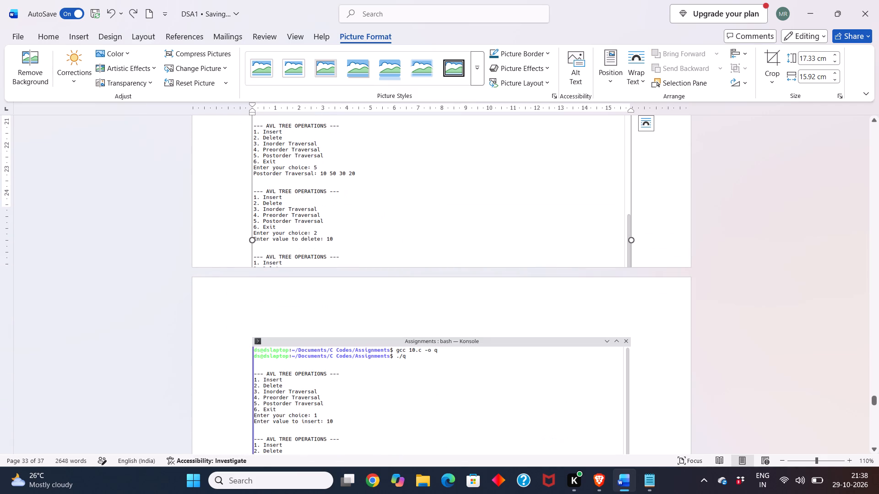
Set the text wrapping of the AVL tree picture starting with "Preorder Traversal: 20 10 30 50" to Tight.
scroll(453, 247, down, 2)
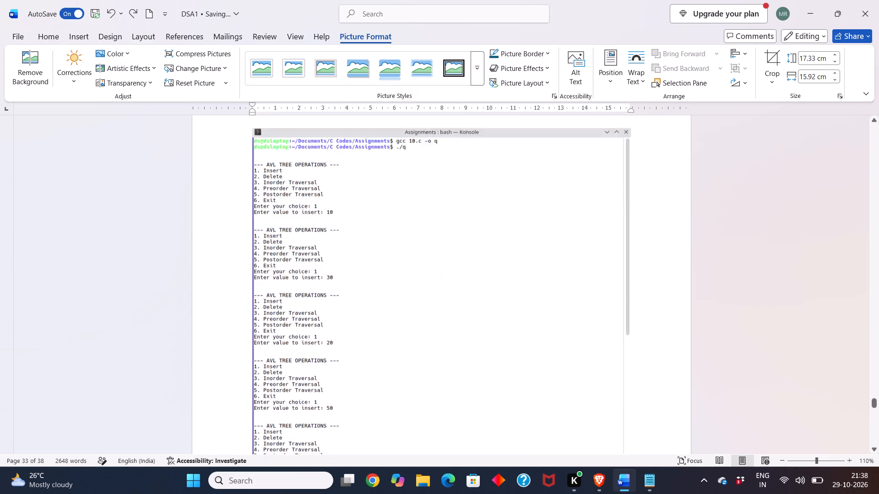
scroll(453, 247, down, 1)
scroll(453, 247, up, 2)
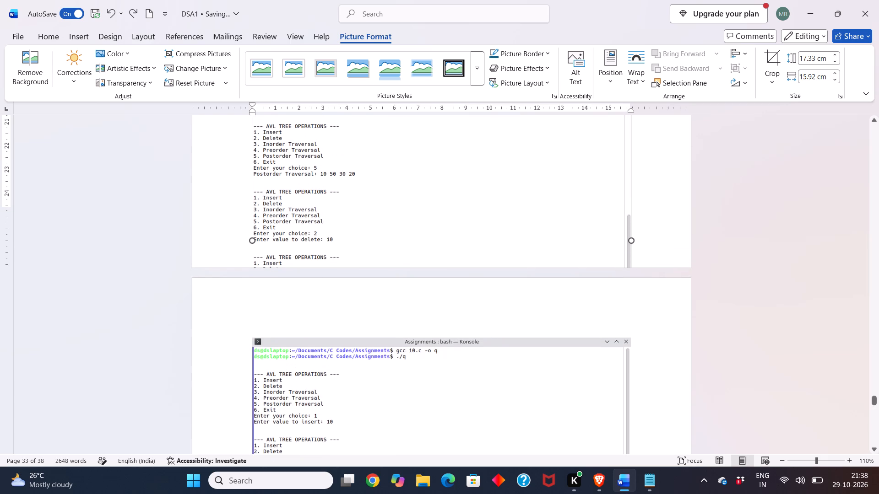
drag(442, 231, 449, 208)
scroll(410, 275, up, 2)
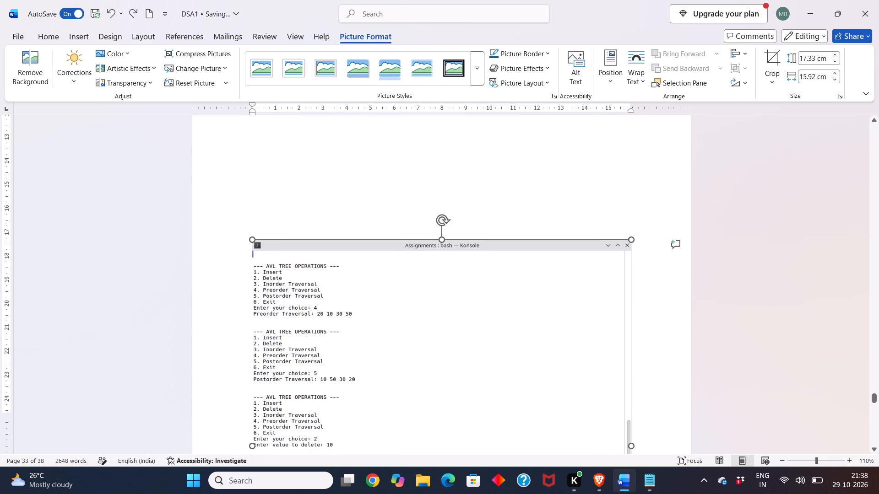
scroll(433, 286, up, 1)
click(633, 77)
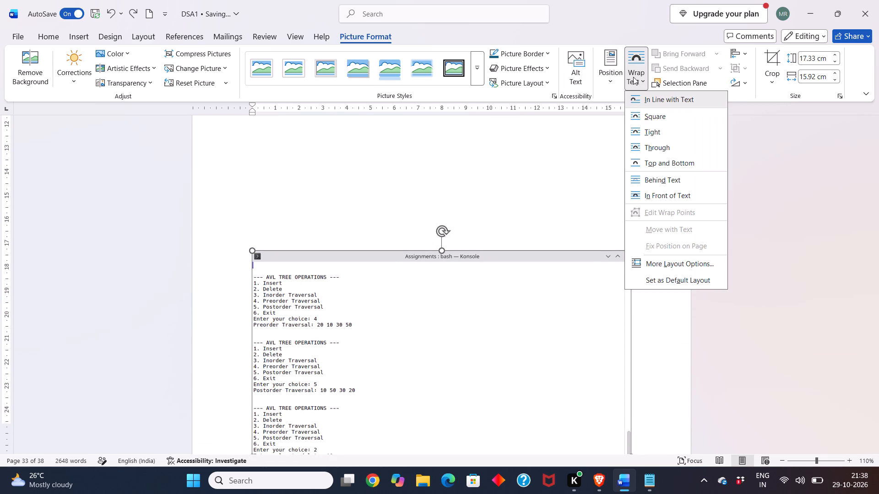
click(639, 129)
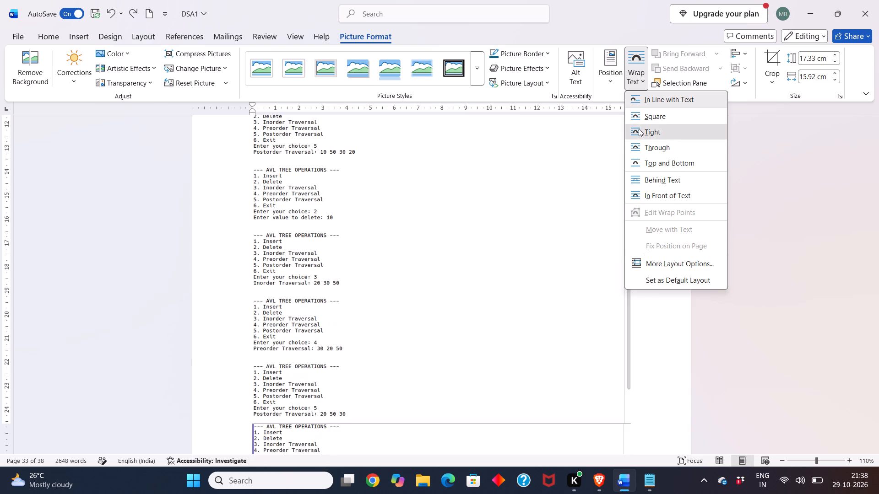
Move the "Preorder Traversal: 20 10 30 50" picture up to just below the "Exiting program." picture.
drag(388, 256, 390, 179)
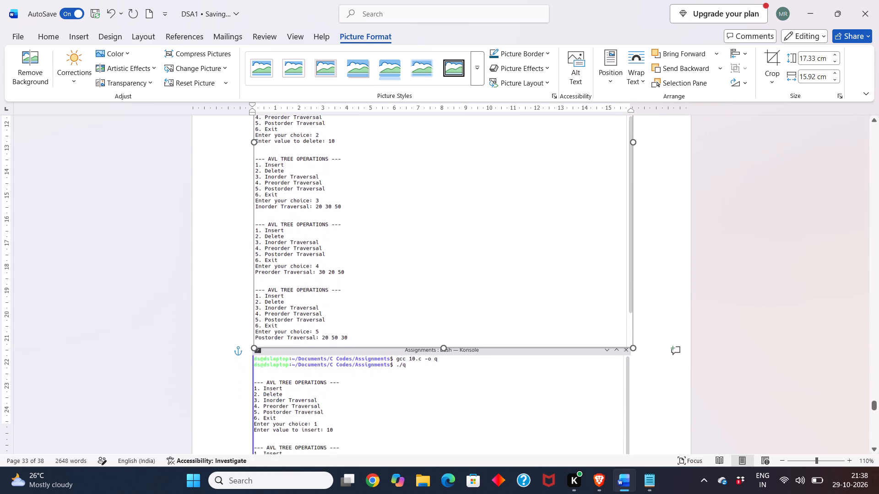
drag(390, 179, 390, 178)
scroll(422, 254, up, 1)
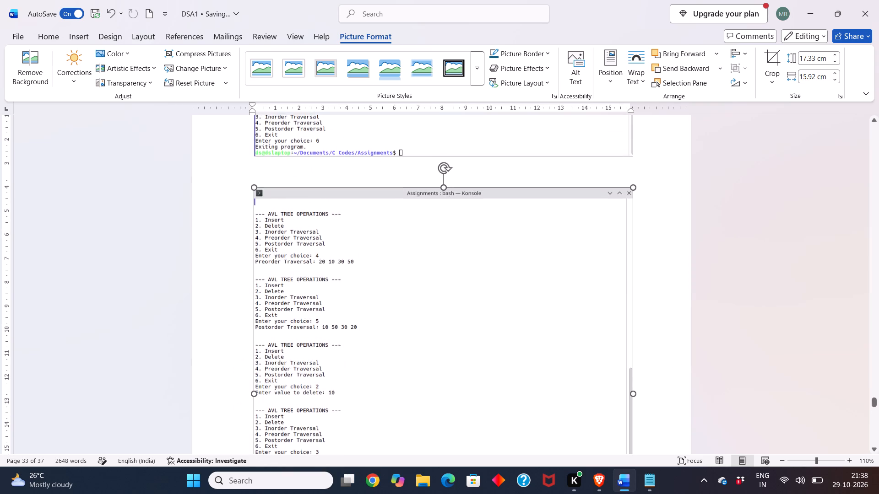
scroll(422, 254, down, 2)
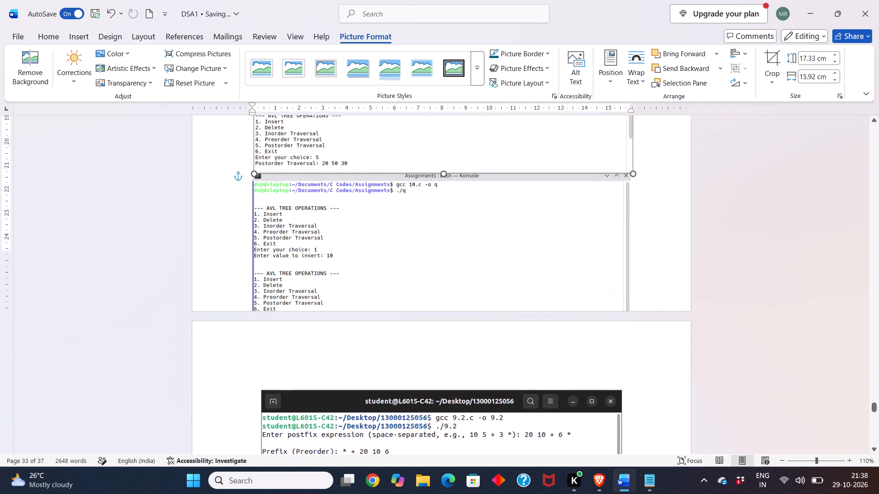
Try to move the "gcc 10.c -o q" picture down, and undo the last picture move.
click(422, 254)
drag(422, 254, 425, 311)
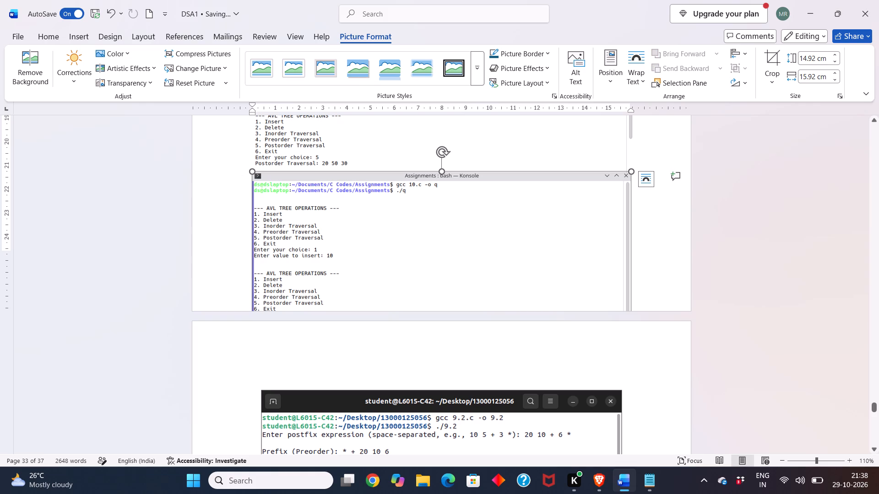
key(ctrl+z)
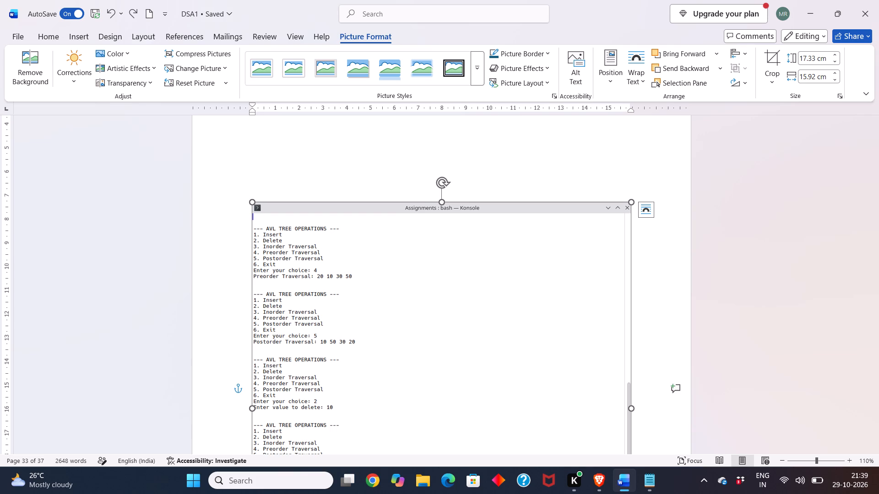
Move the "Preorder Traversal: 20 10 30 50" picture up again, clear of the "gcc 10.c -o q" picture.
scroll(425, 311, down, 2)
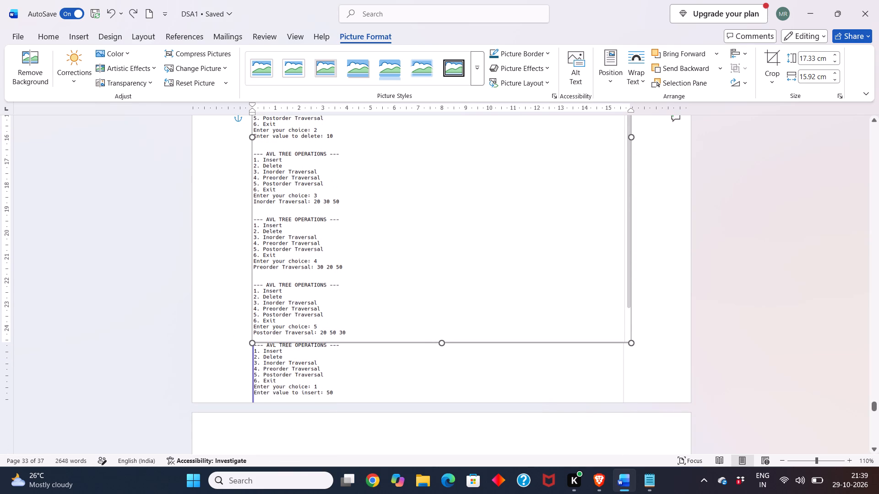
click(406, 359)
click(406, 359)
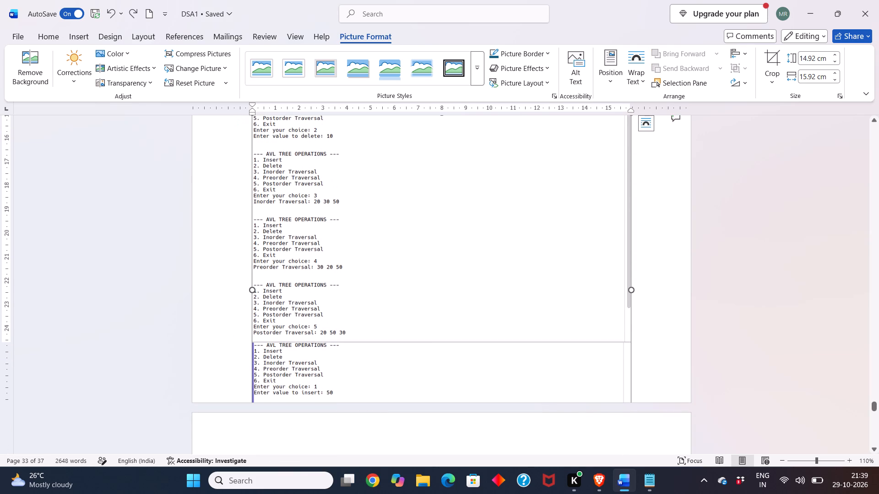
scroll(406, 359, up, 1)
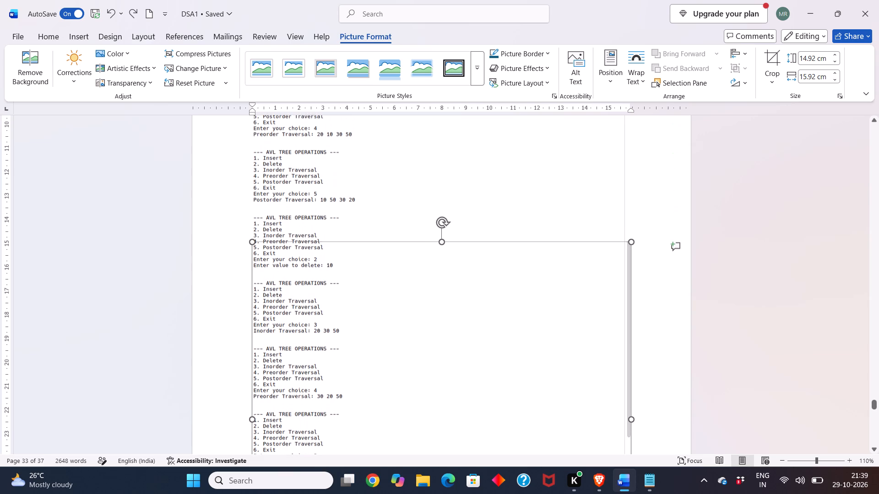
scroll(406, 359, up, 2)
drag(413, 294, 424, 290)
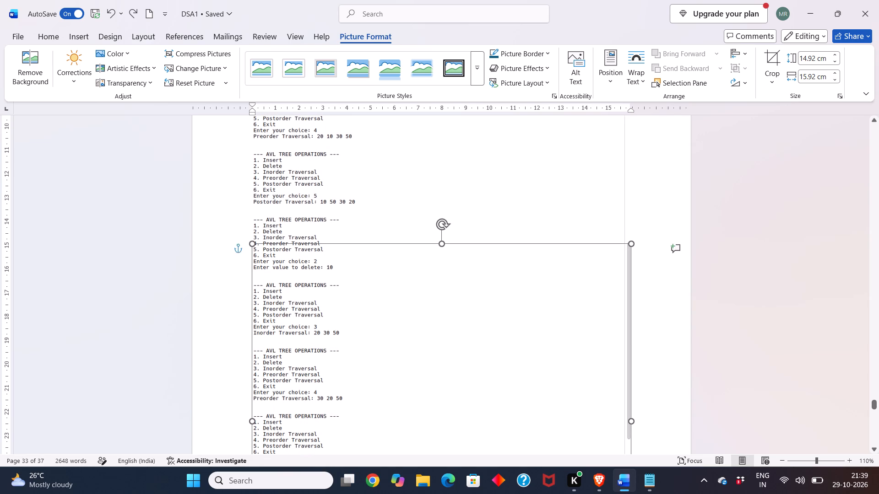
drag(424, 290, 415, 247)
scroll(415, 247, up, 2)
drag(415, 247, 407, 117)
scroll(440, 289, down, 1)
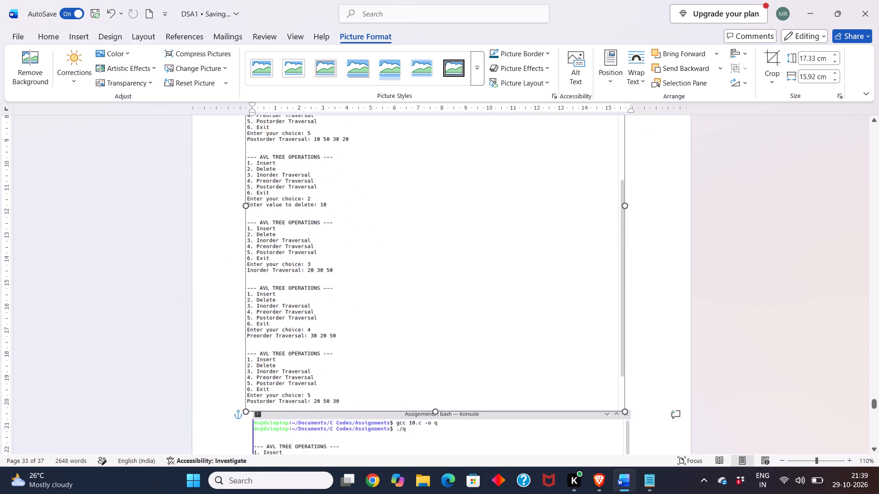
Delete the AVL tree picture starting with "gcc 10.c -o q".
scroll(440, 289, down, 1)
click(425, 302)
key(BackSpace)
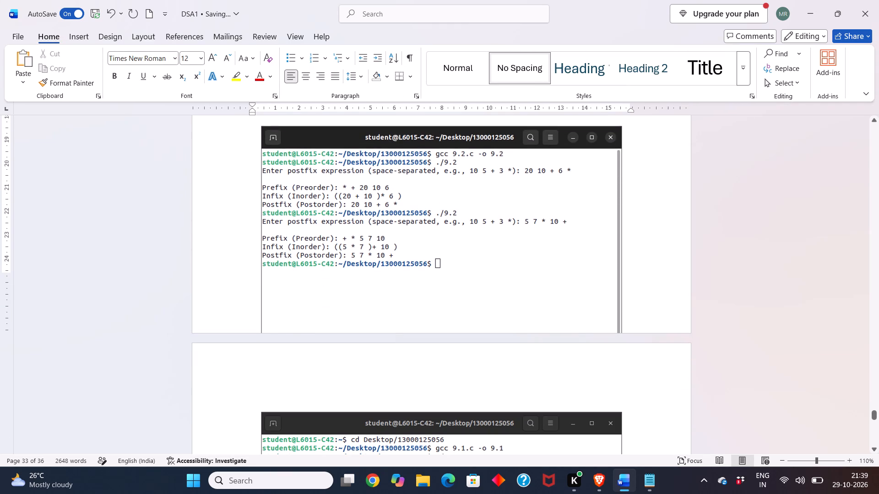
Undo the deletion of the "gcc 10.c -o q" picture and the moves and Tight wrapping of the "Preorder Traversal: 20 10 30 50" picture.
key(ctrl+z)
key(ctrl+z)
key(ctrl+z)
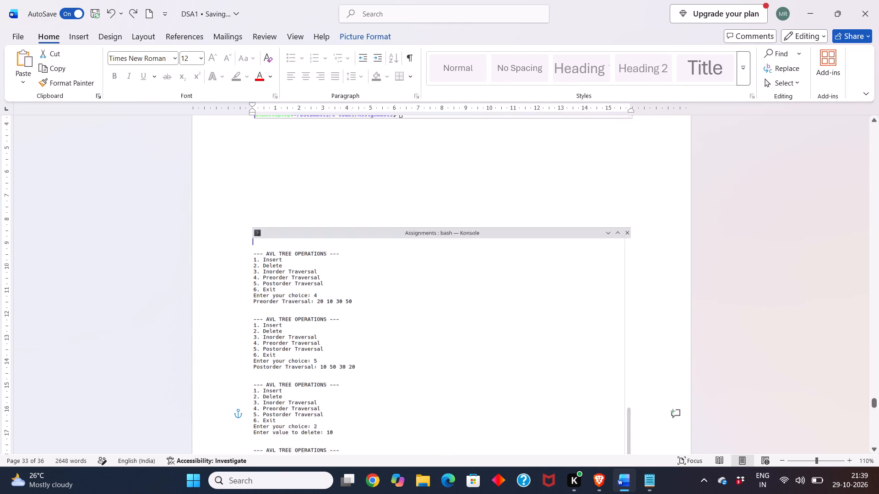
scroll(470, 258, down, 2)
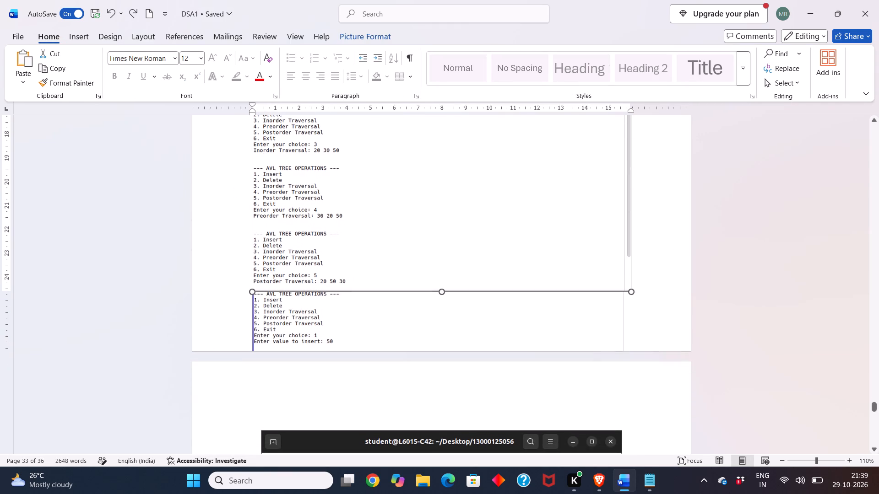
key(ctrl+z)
Undo the last change to the "Exiting program." picture so it is back on page 32.
scroll(470, 258, down, 1)
scroll(470, 258, up, 2)
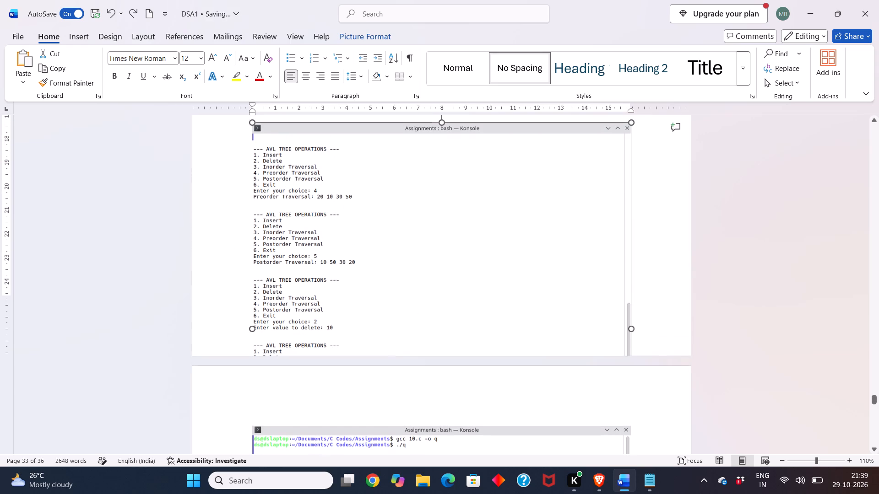
click(521, 209)
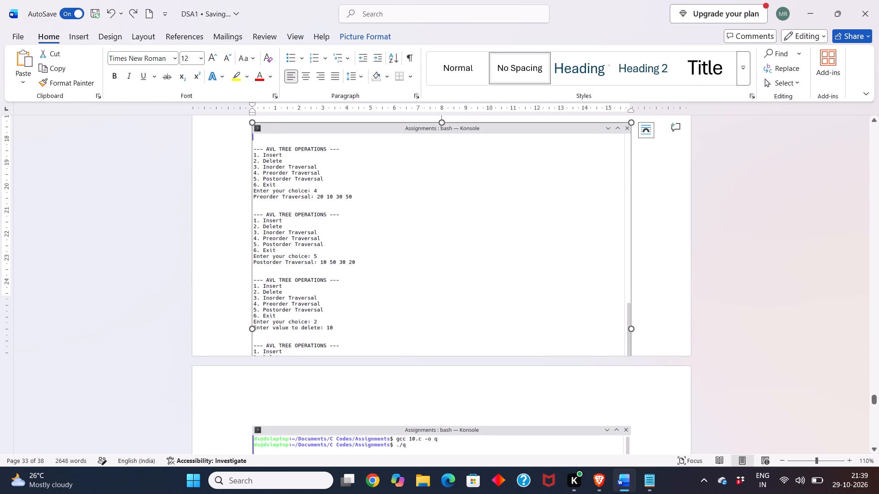
scroll(469, 192, up, 6)
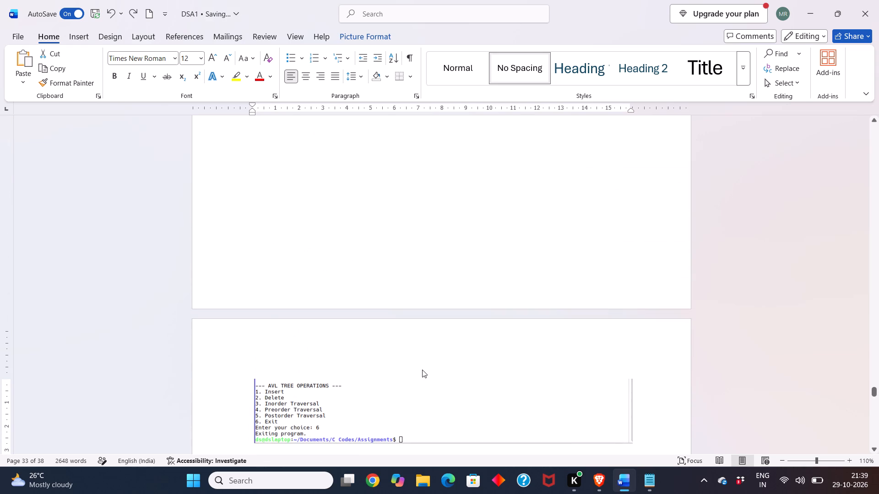
key(ctrl+z)
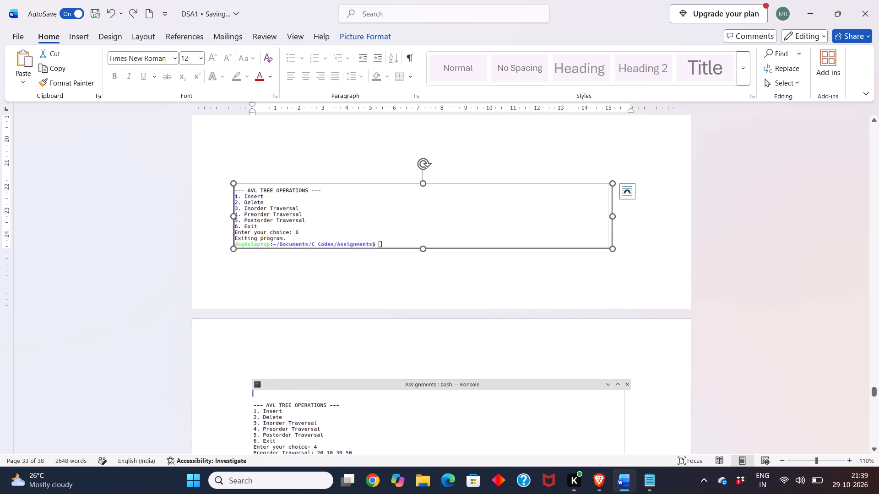
Choose a new text wrapping option for the "Exiting program." picture on page 32.
scroll(420, 392, down, 6)
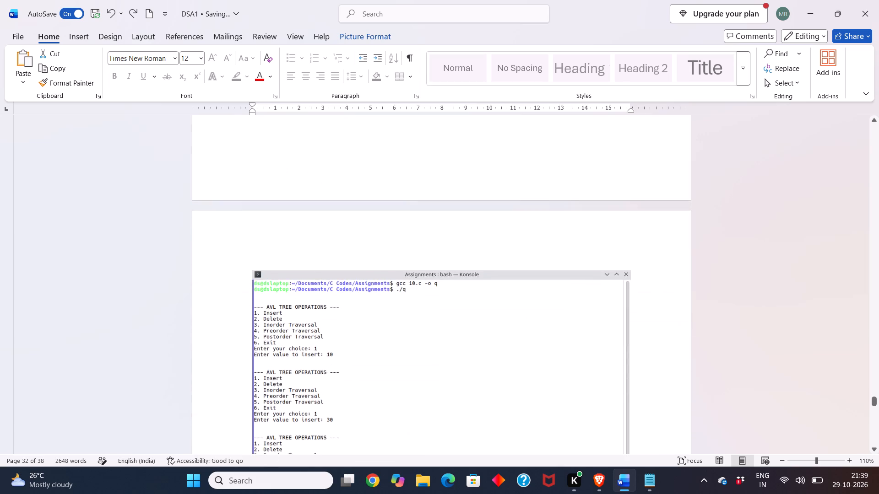
scroll(420, 392, up, 6)
scroll(420, 392, down, 1)
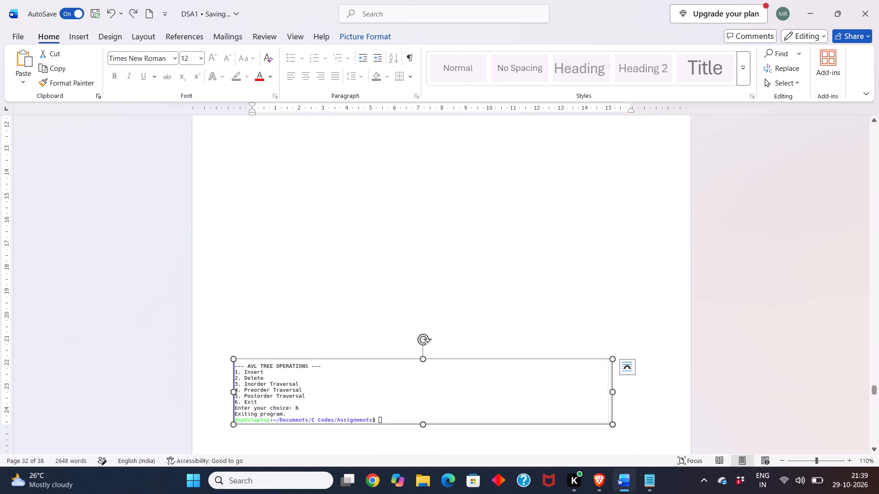
click(365, 392)
click(356, 37)
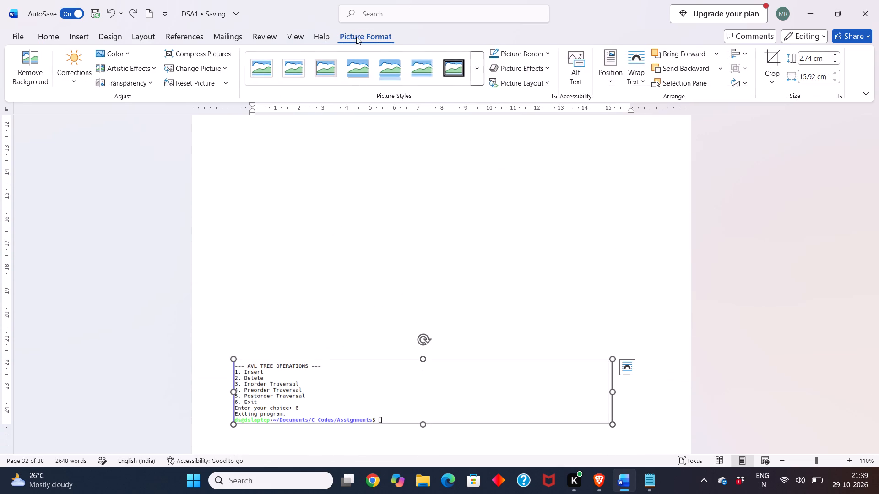
click(638, 77)
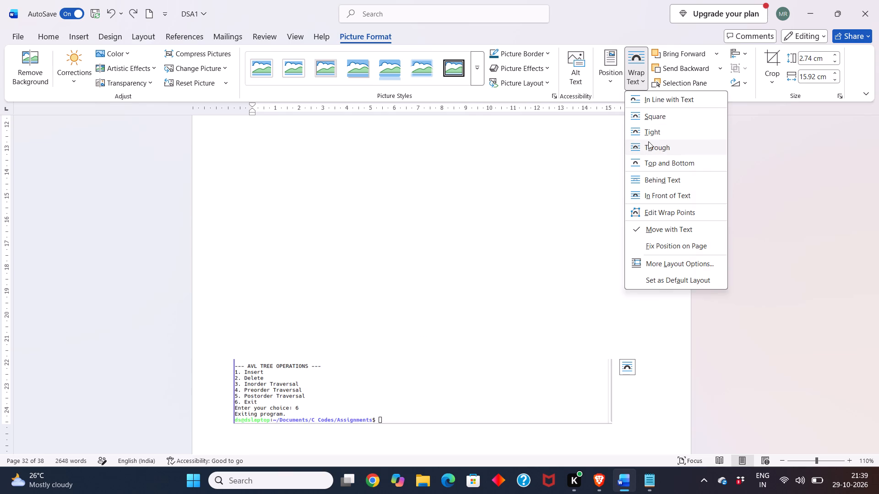
click(660, 141)
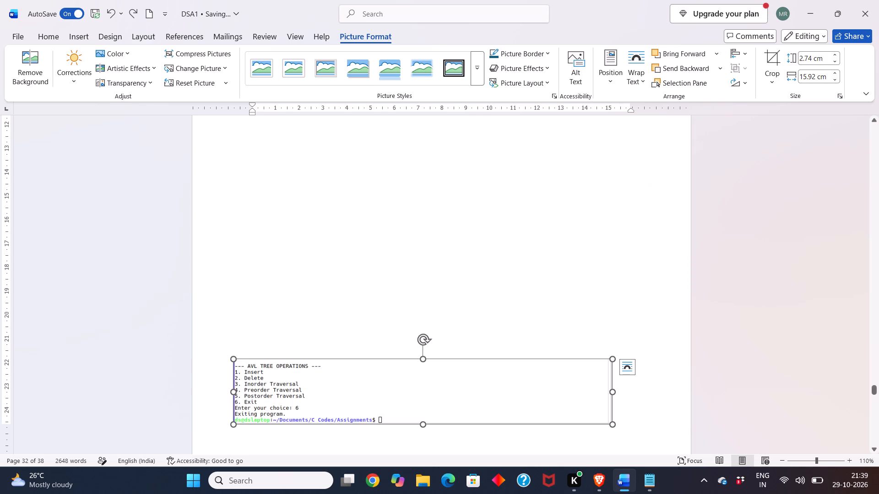
Move the "Exiting program." picture to the top of page 32 and zoom out to 30% to check the page order.
drag(445, 374, 449, 181)
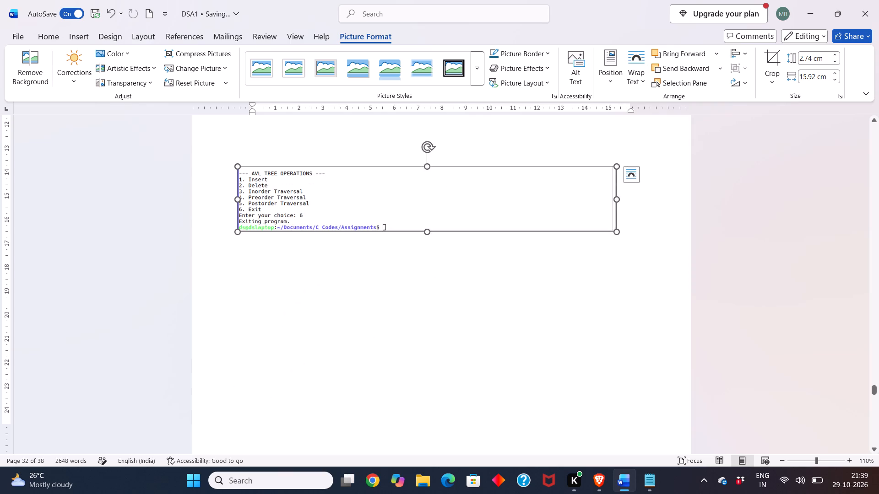
scroll(449, 181, up, 1)
drag(441, 345, 464, 167)
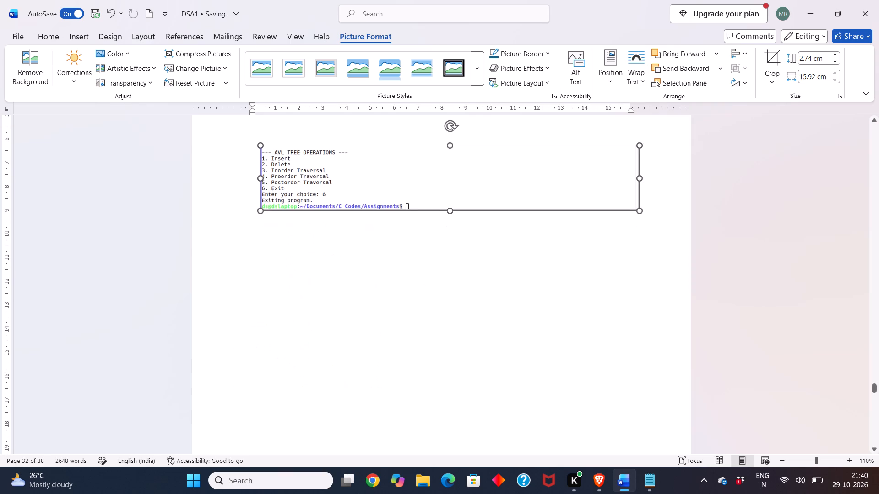
drag(464, 167, 455, 160)
scroll(455, 160, up, 2)
drag(446, 331, 456, 161)
drag(436, 208, 419, 199)
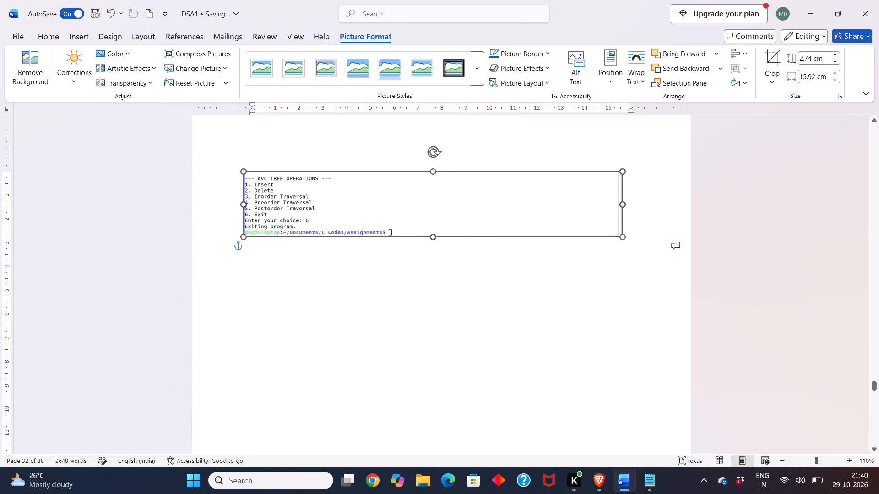
drag(419, 199, 421, 199)
scroll(449, 301, down, 4)
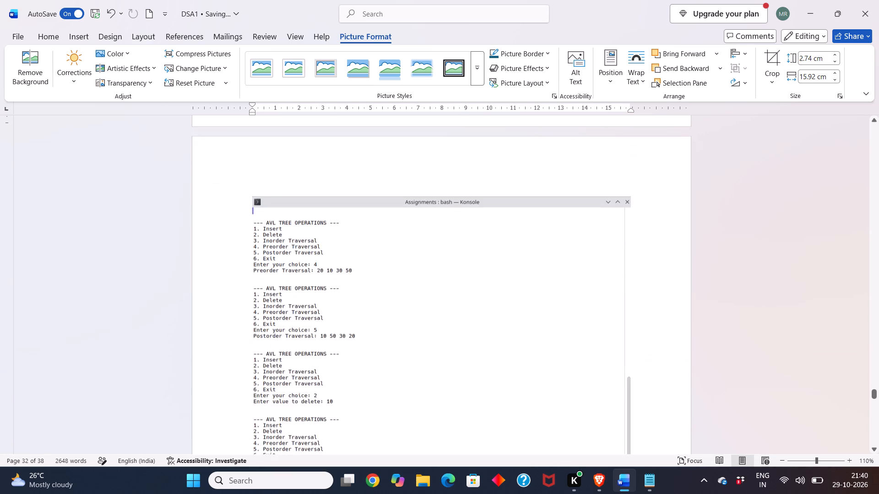
ctrl+scroll(449, 301, down, 8)
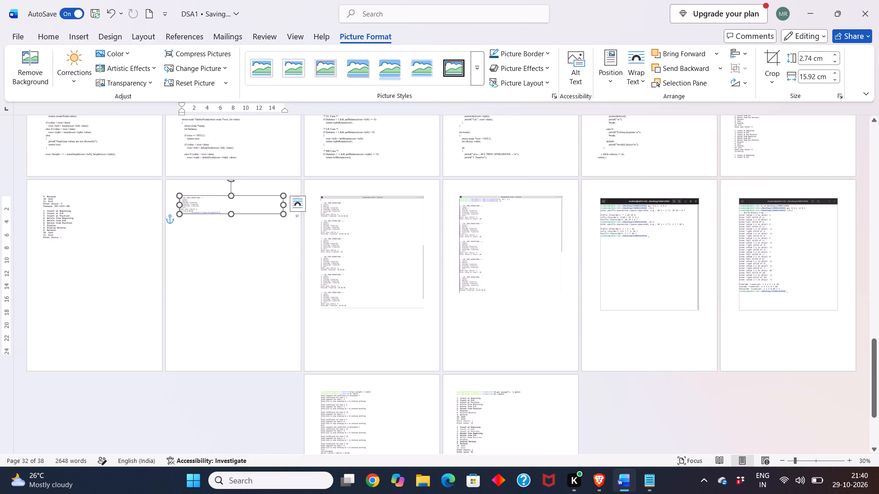
scroll(449, 301, down, 3)
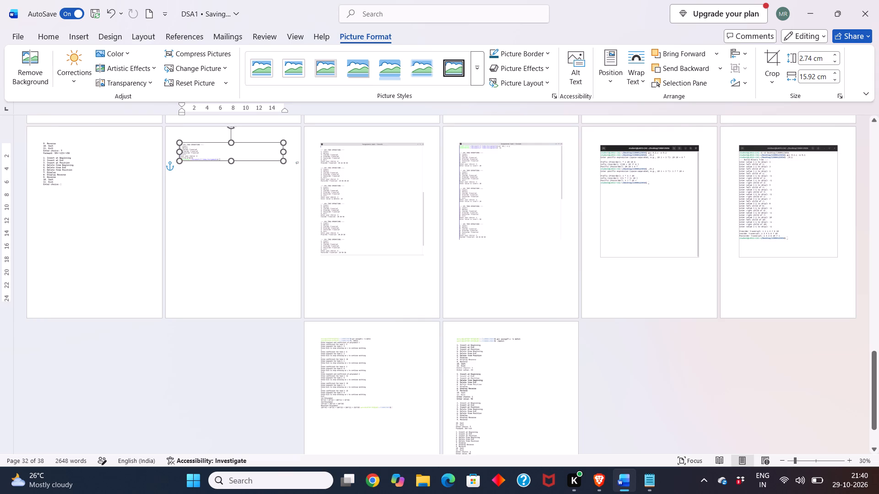
Save a copy of the document as a PDF named DSA1 in the OneDrive Documents folder.
scroll(277, 266, up, 15)
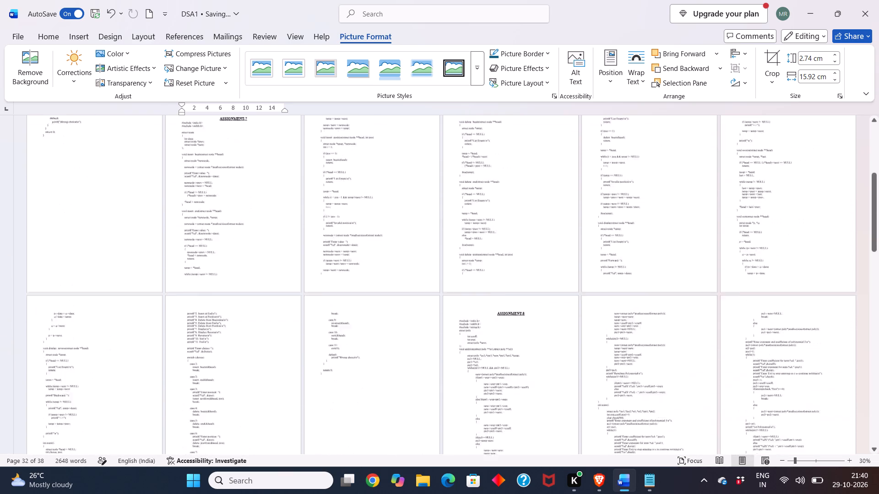
scroll(277, 266, up, 4)
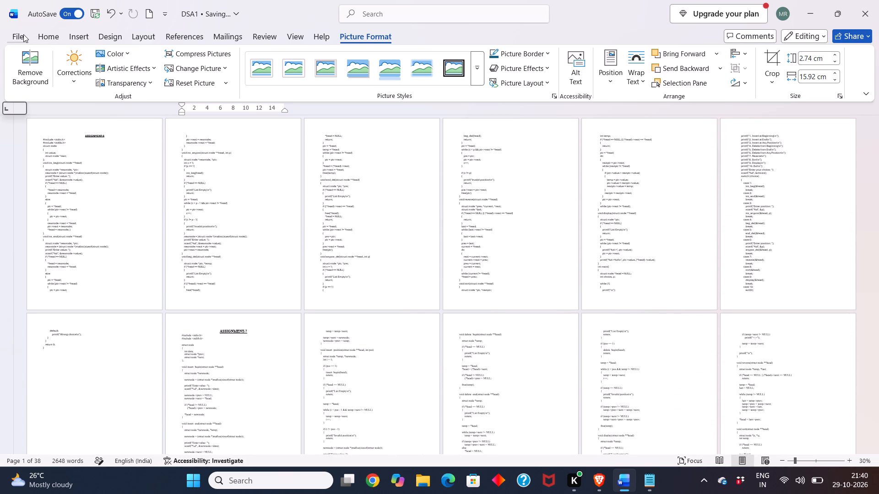
click(23, 34)
click(47, 193)
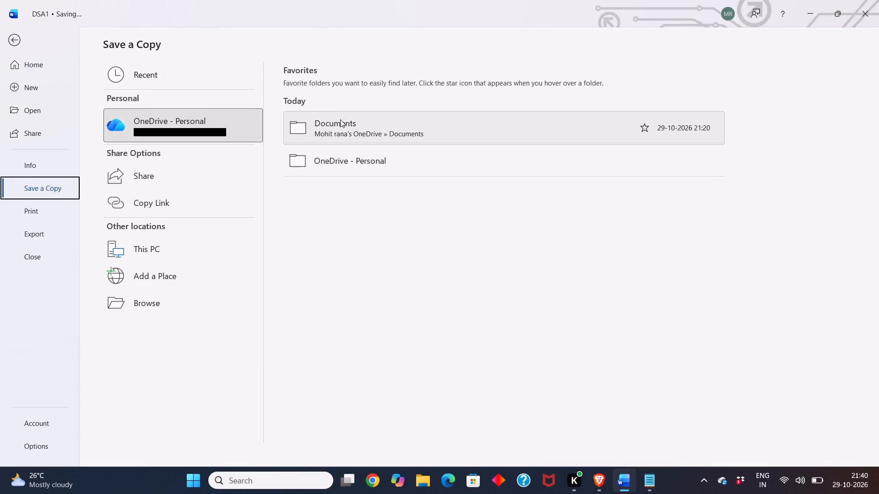
click(340, 119)
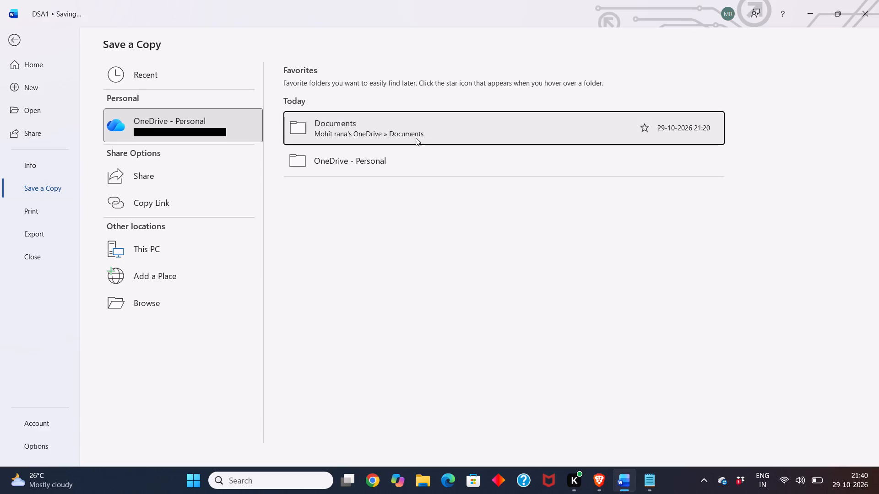
click(428, 140)
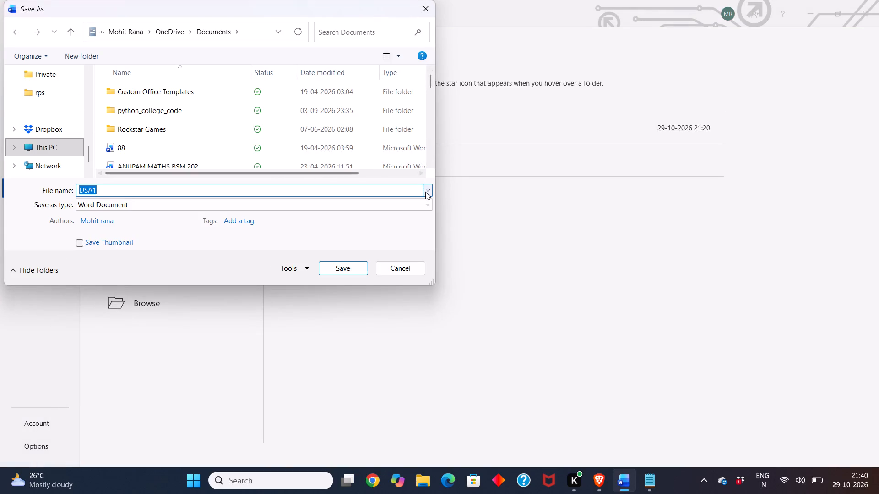
click(426, 199)
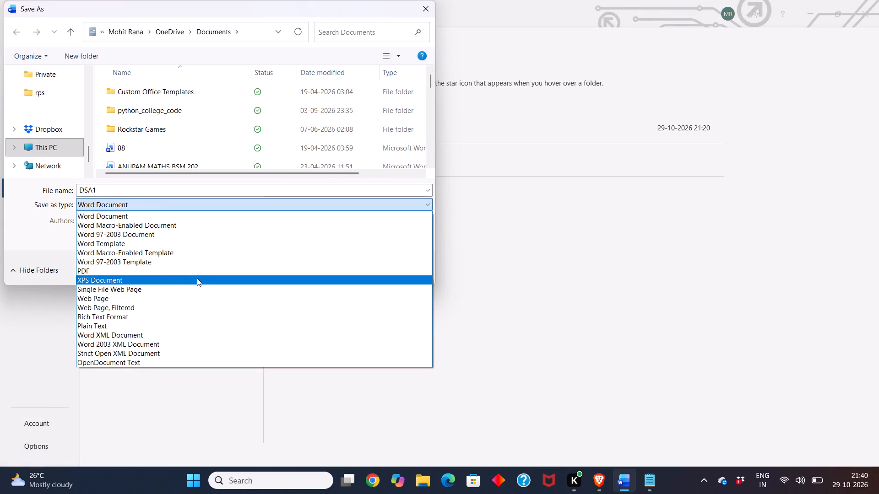
click(197, 272)
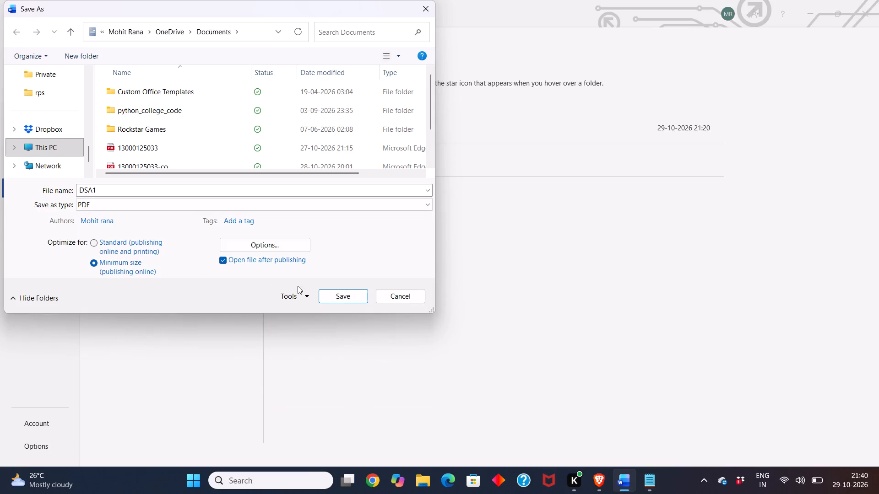
click(333, 300)
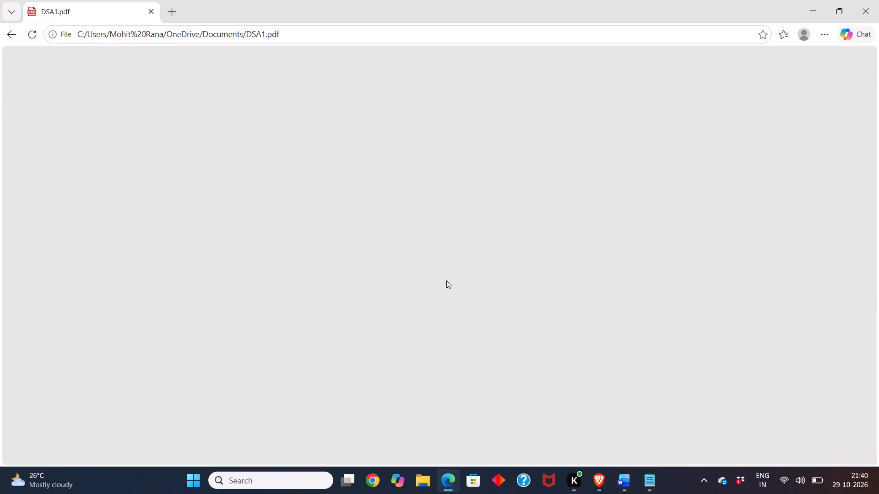
Review the exported DSA1.pdf in Microsoft Edge, examining the assignment code pages and their page breaks.
scroll(504, 273, down, 20)
scroll(504, 273, down, 2)
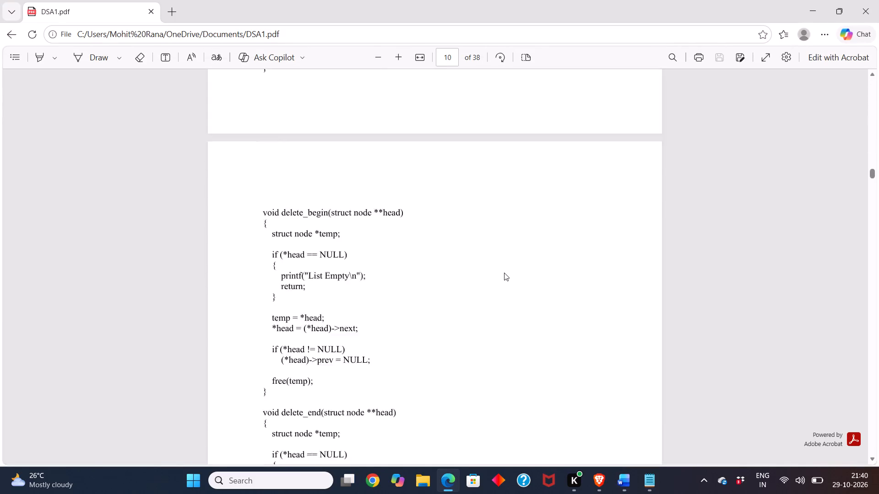
scroll(504, 273, down, 4)
scroll(504, 273, up, 4)
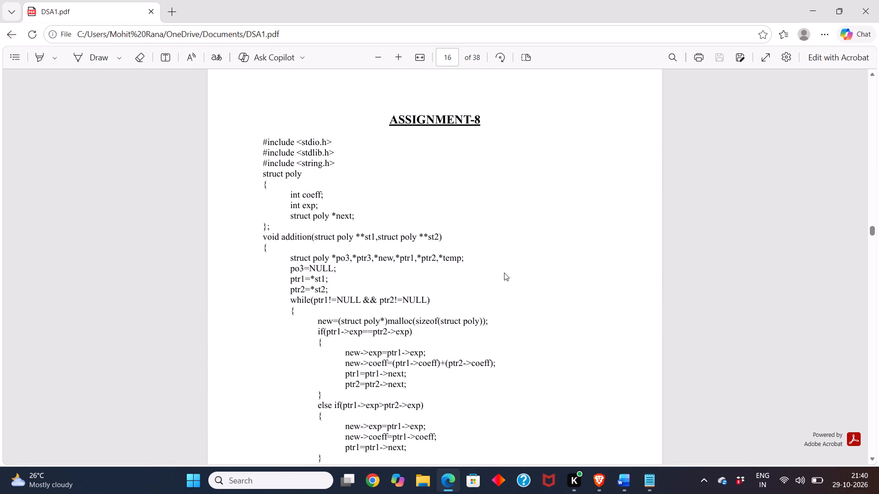
scroll(504, 273, down, 10)
scroll(504, 273, up, 1)
scroll(504, 273, down, 1)
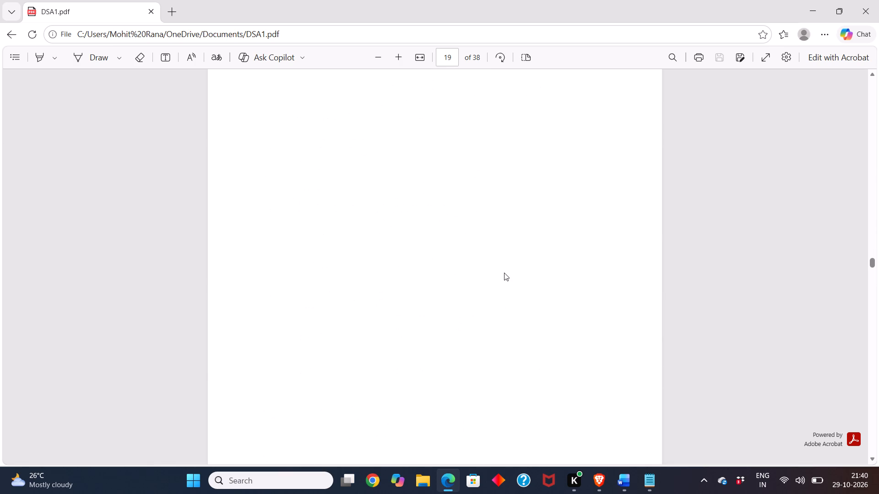
scroll(504, 273, down, 1)
scroll(504, 273, up, 4)
scroll(504, 273, down, 1)
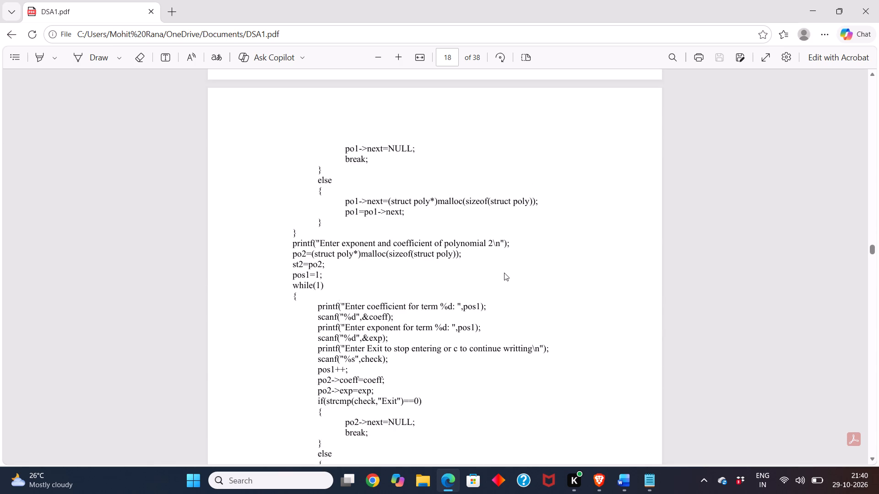
Review pages 18 to 30 of DSA1.pdf, examining the Assignment-10.1 code, its page breaks and the start of the output screenshots.
scroll(504, 273, down, 1)
scroll(504, 273, up, 3)
scroll(504, 273, down, 5)
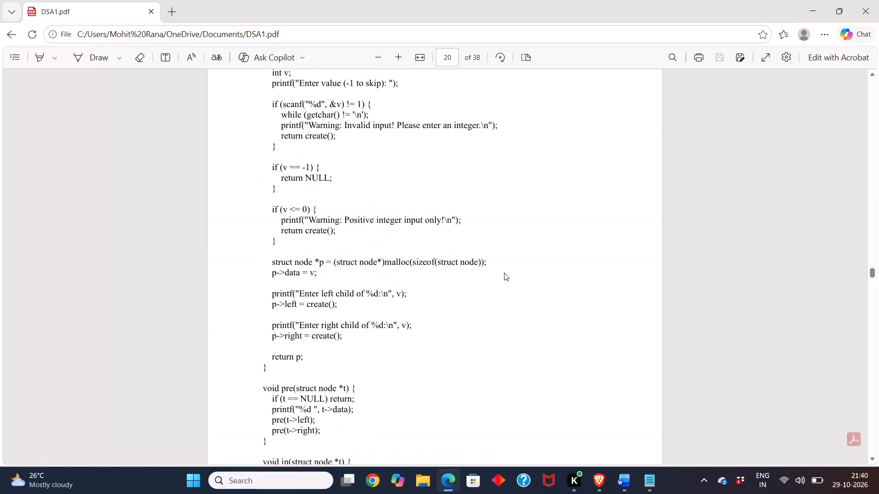
scroll(504, 273, down, 10)
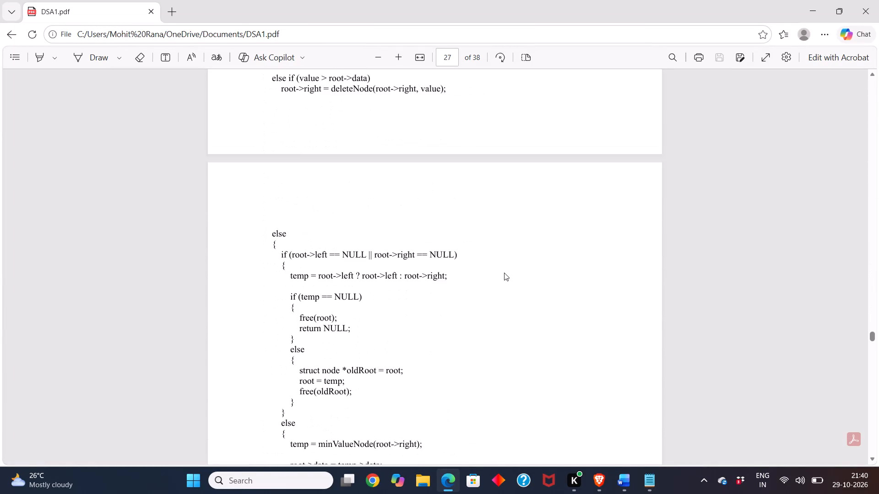
scroll(504, 273, down, 10)
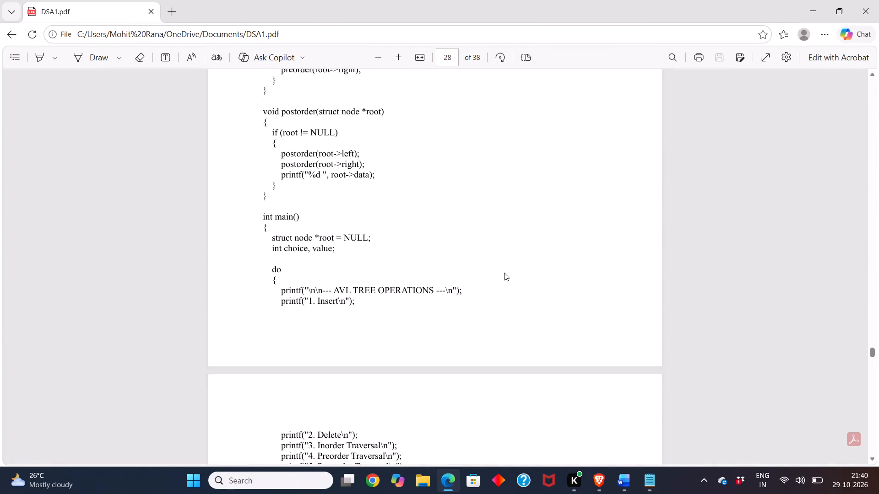
scroll(504, 273, down, 11)
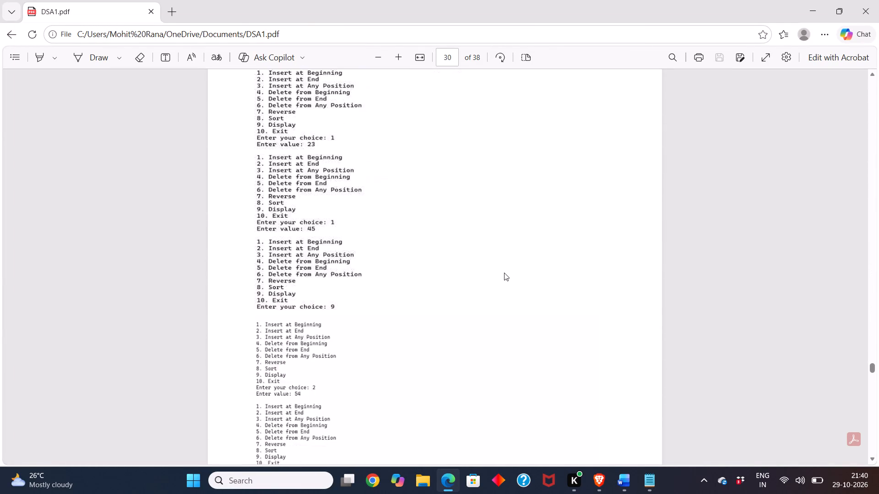
scroll(504, 273, down, 5)
scroll(504, 273, up, 8)
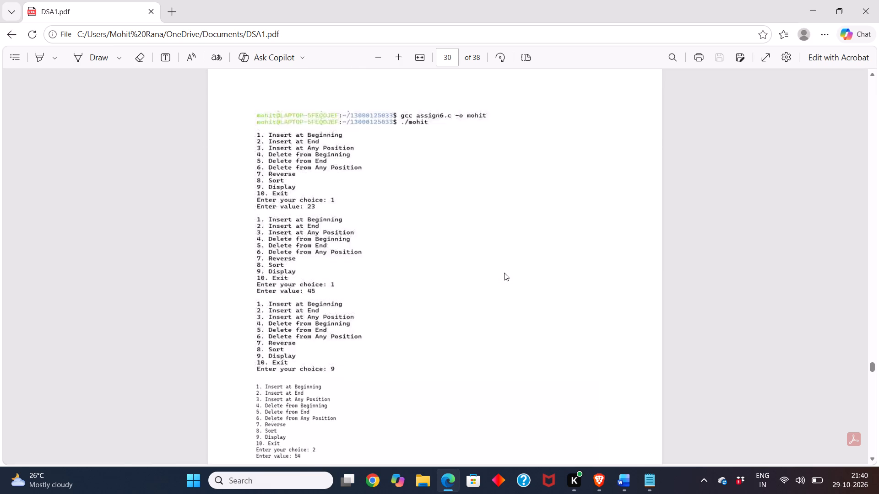
scroll(504, 273, up, 11)
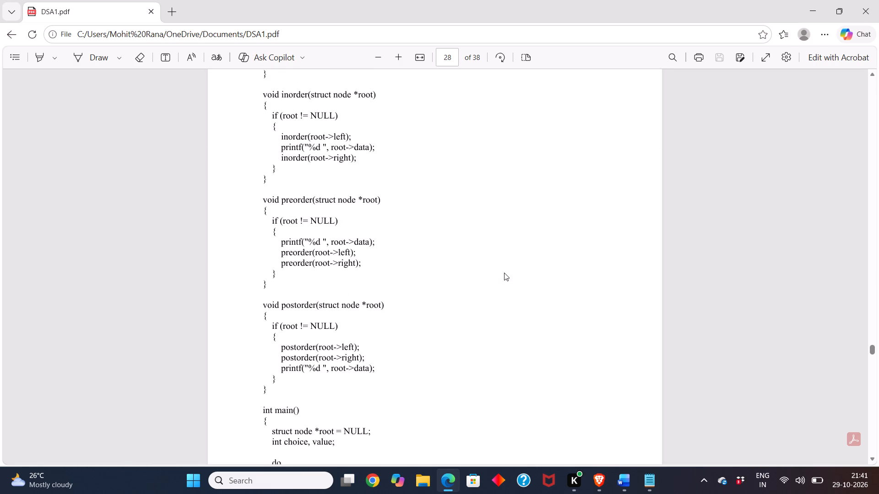
scroll(504, 273, up, 10)
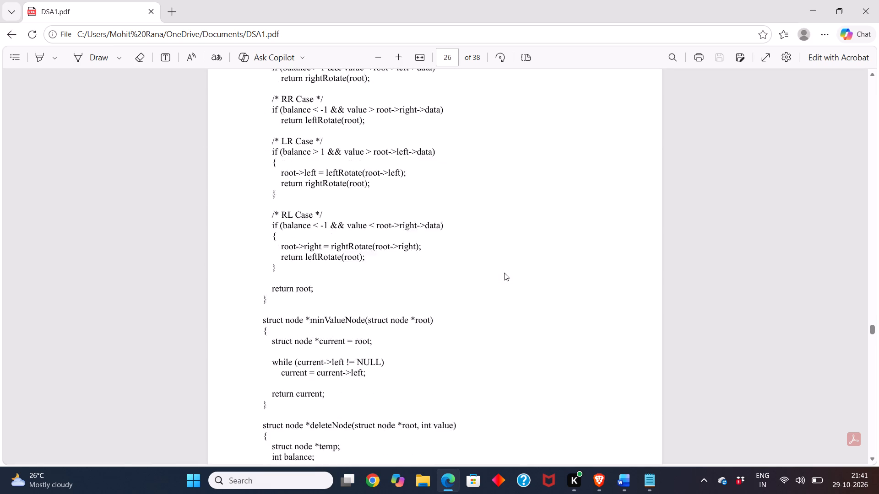
scroll(504, 273, up, 9)
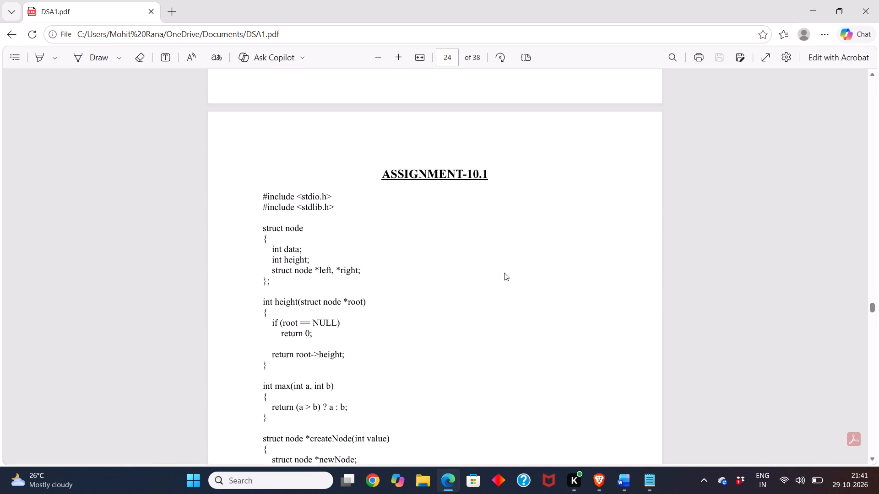
scroll(437, 257, down, 12)
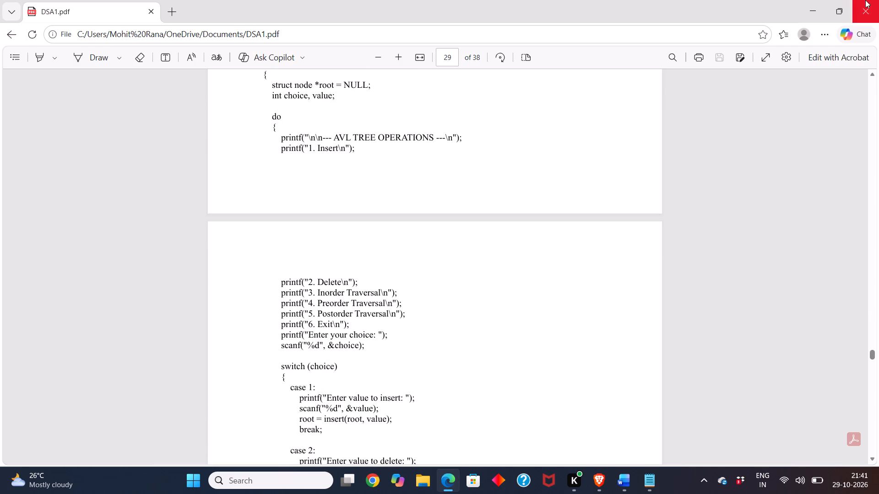
Minimize the PDF viewer and the DSA1 document, then search Windows for "wha" and launch WhatsApp.
click(812, 2)
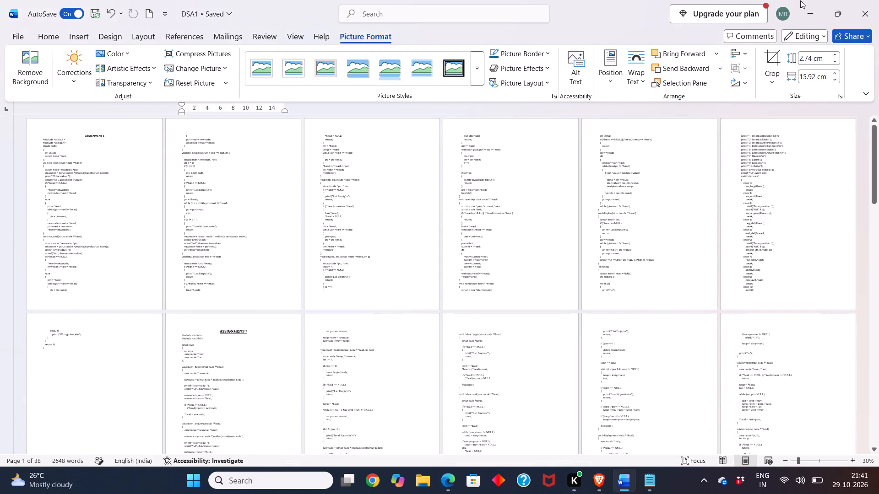
click(808, 2)
click(282, 479)
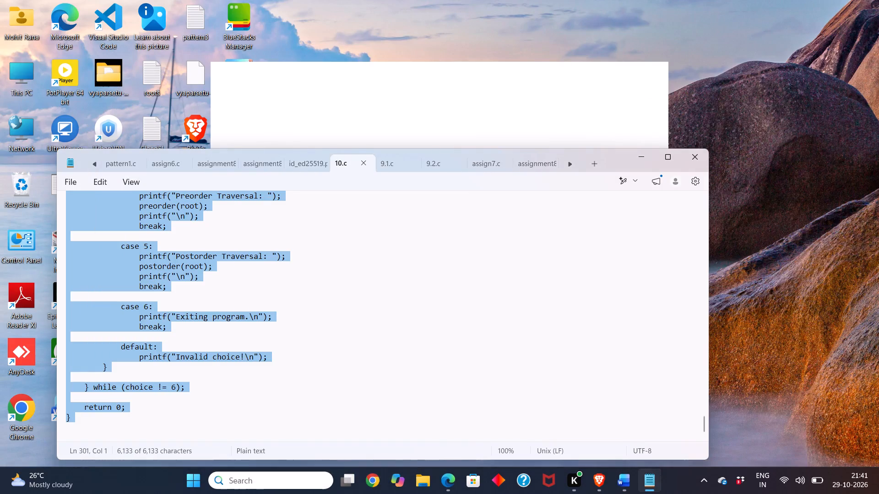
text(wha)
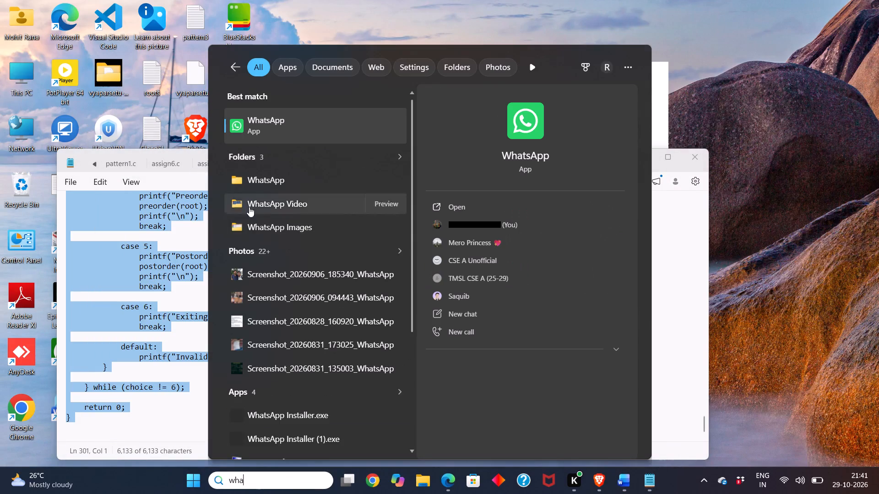
click(315, 131)
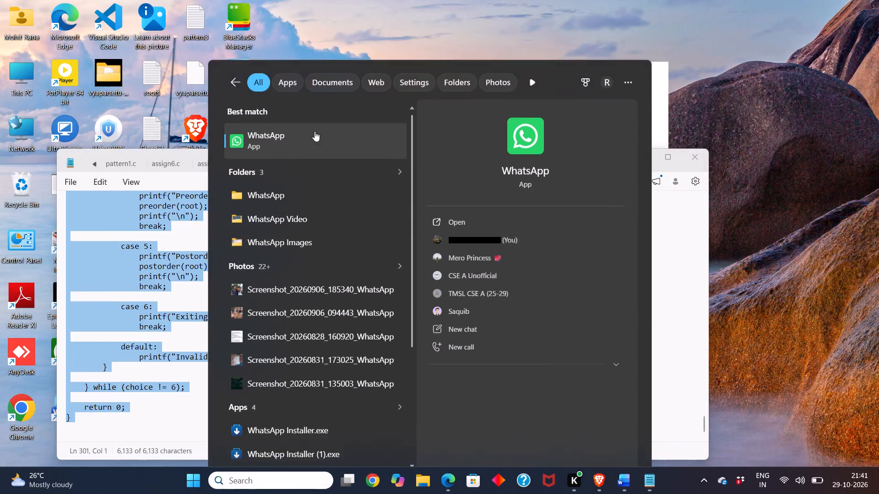